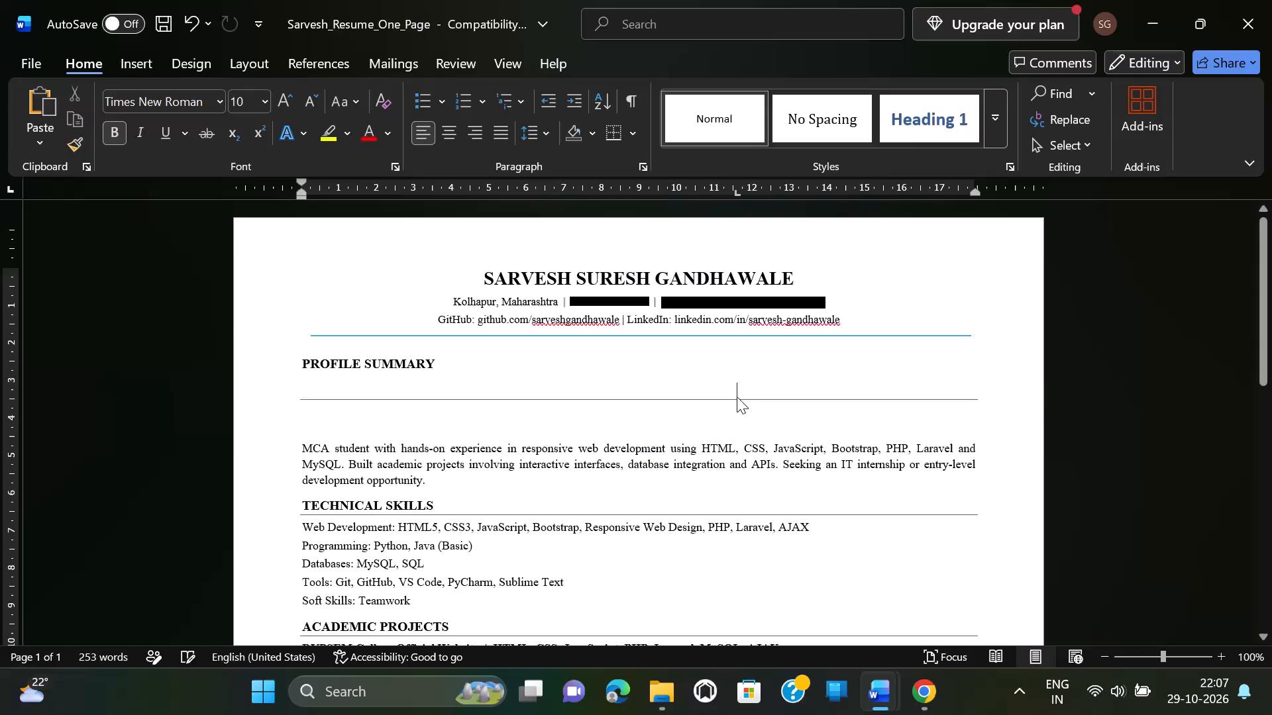
# Delete the blank line between the PROFILE SUMMARY heading and its horizontal rule.
pyautogui.click(737, 397)
pyautogui.tripleClick(737, 397)
pyautogui.click(737, 397)
pyautogui.click(737, 397)
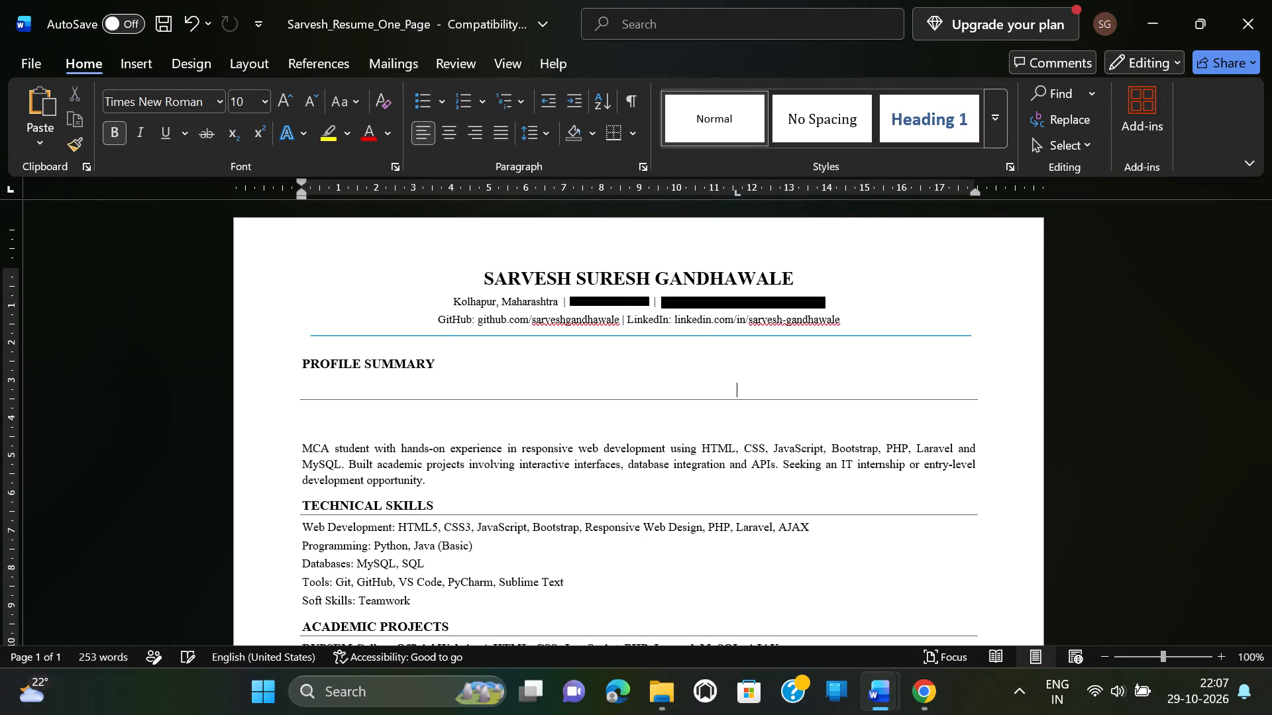
pyautogui.press('BackSpace')
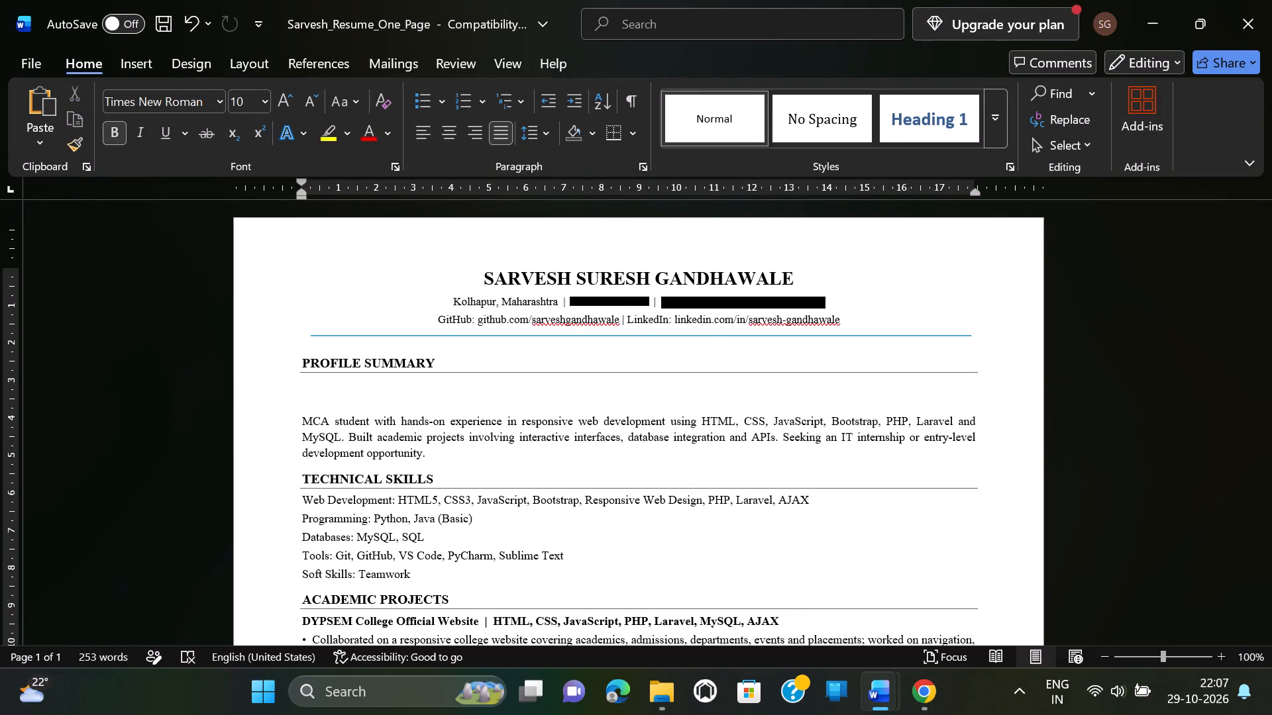
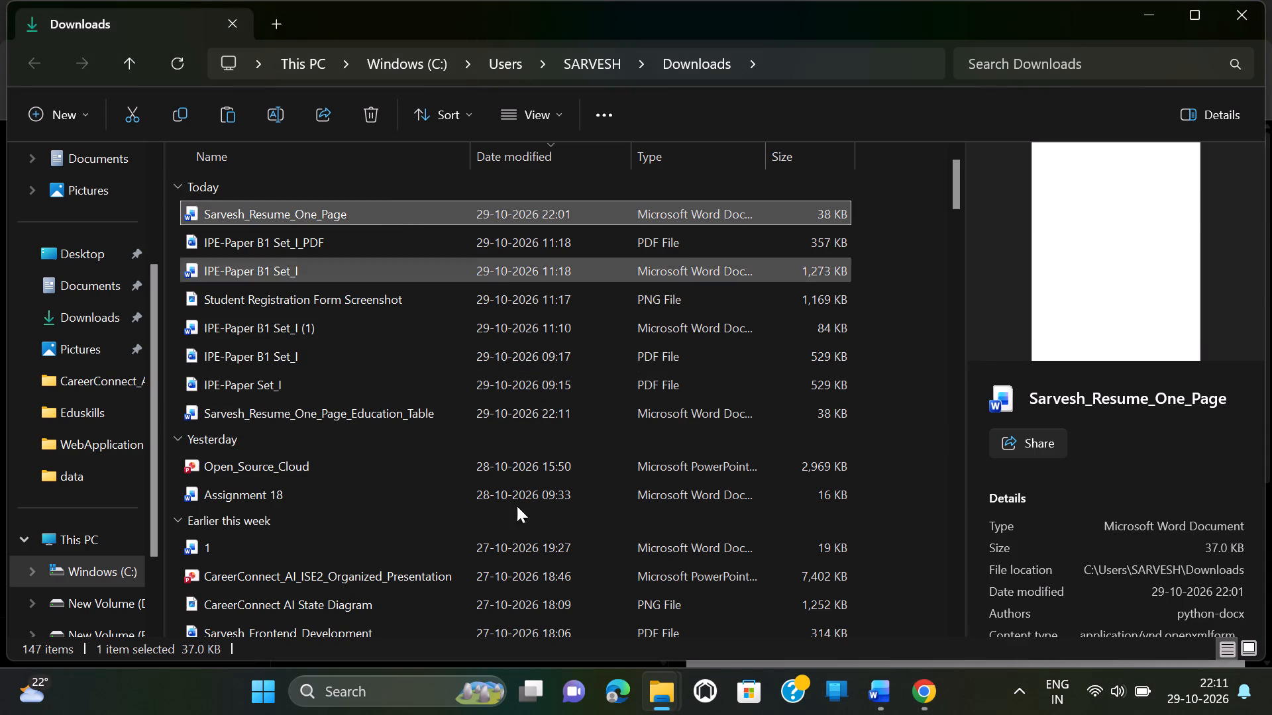
pyautogui.click(354, 120)
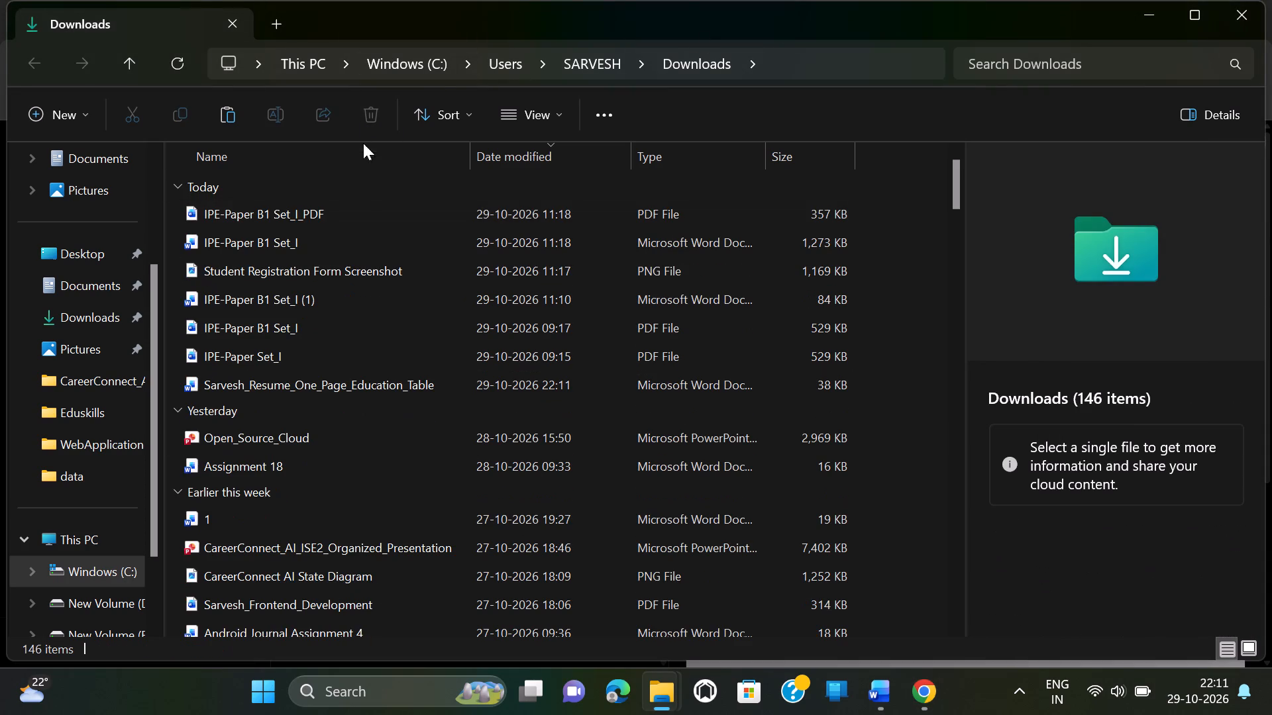
# Delete the five IPE-Paper files and the Student Registration Form Screenshot from today's items in Downloads.
pyautogui.keyDown('ctrl'); pyautogui.click(346, 224); pyautogui.keyUp('ctrl')
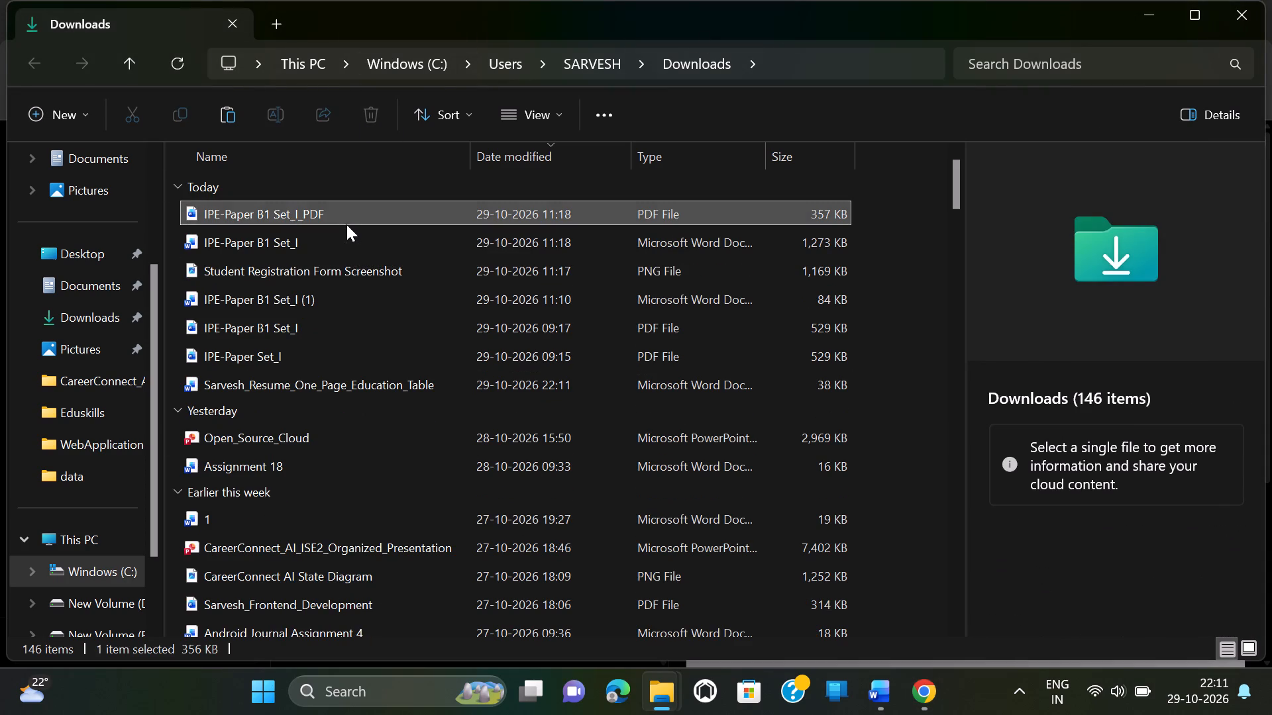
pyautogui.keyDown('ctrl'); pyautogui.click(340, 247); pyautogui.keyUp('ctrl')
pyautogui.keyDown('ctrl'); pyautogui.click(343, 293); pyautogui.keyUp('ctrl')
pyautogui.keyDown('ctrl'); pyautogui.click(337, 324); pyautogui.keyUp('ctrl')
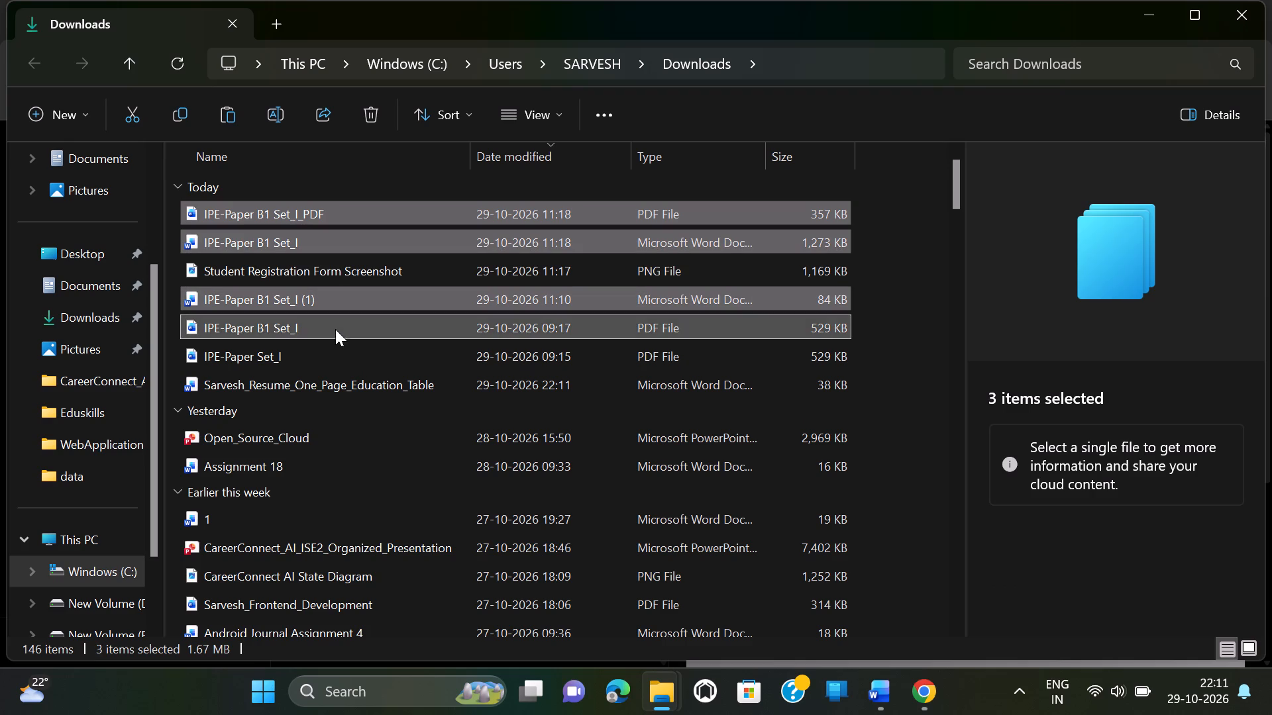
pyautogui.keyDown('ctrl'); pyautogui.click(331, 351); pyautogui.keyUp('ctrl')
pyautogui.keyDown('ctrl'); pyautogui.click(344, 273); pyautogui.keyUp('ctrl')
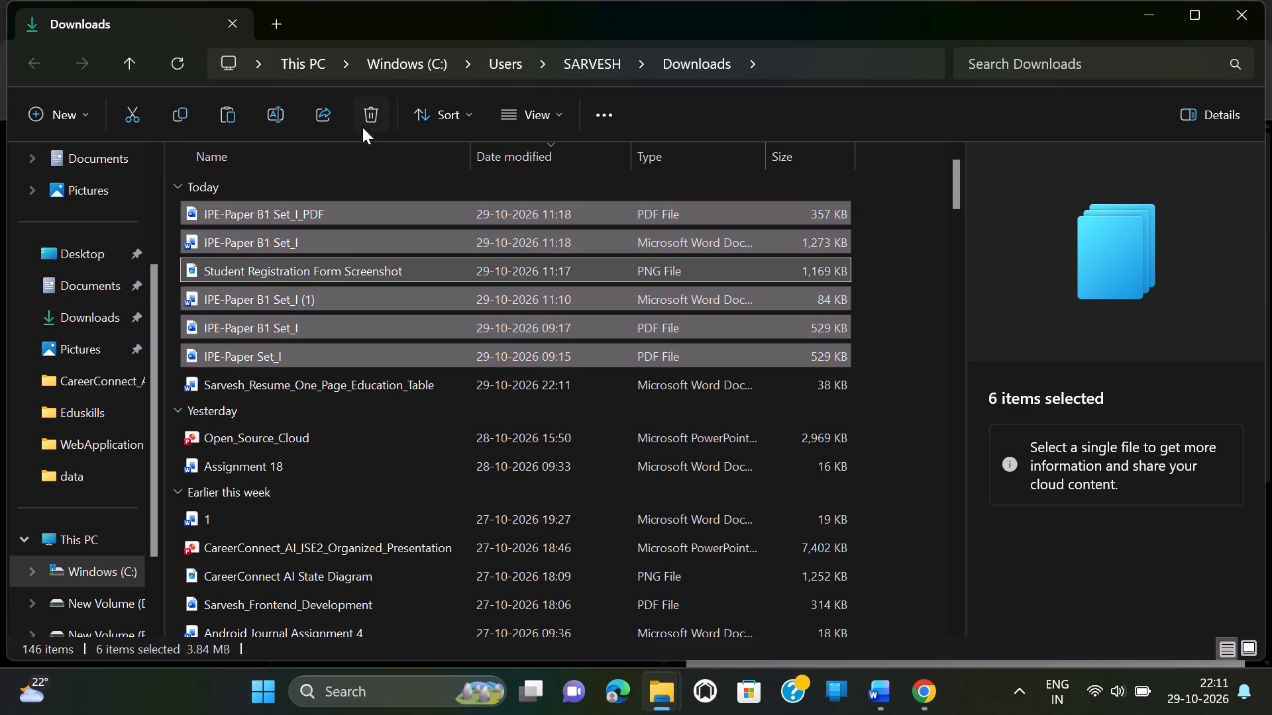
pyautogui.click(363, 122)
# Open the downloaded Education_Table resume in Word and enable editing.
pyautogui.doubleClick(381, 209)
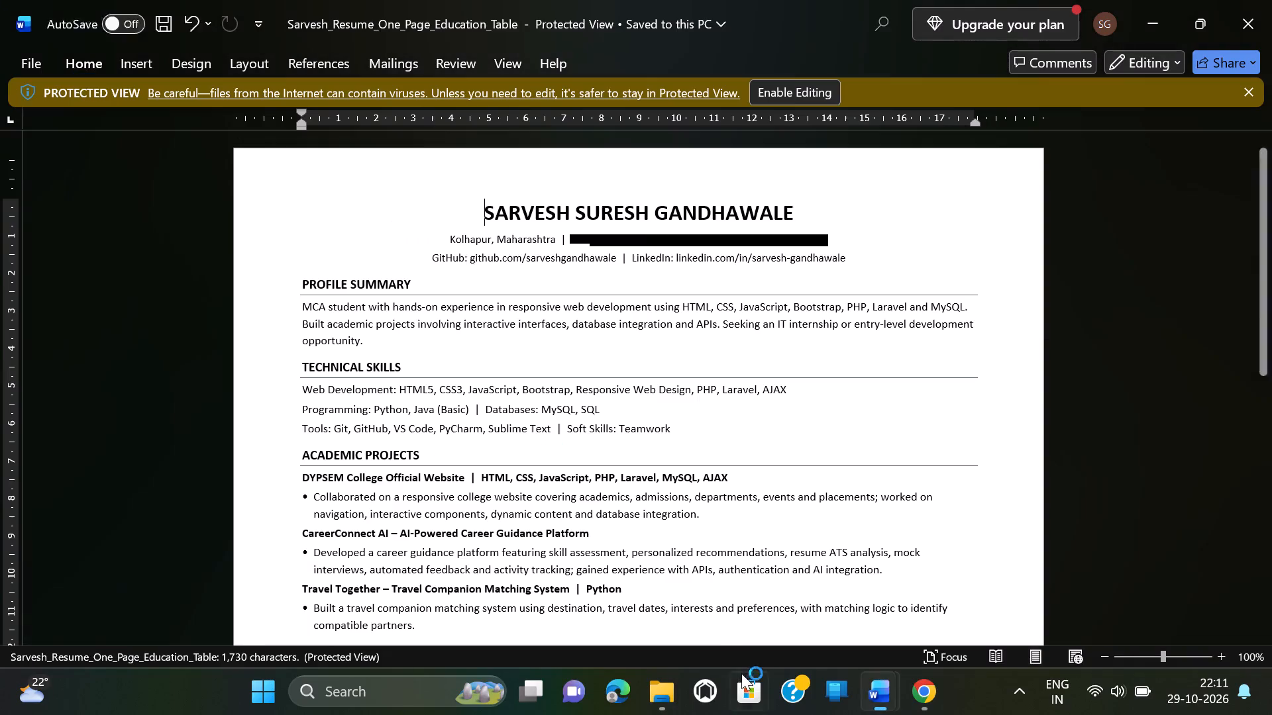
pyautogui.click(772, 101)
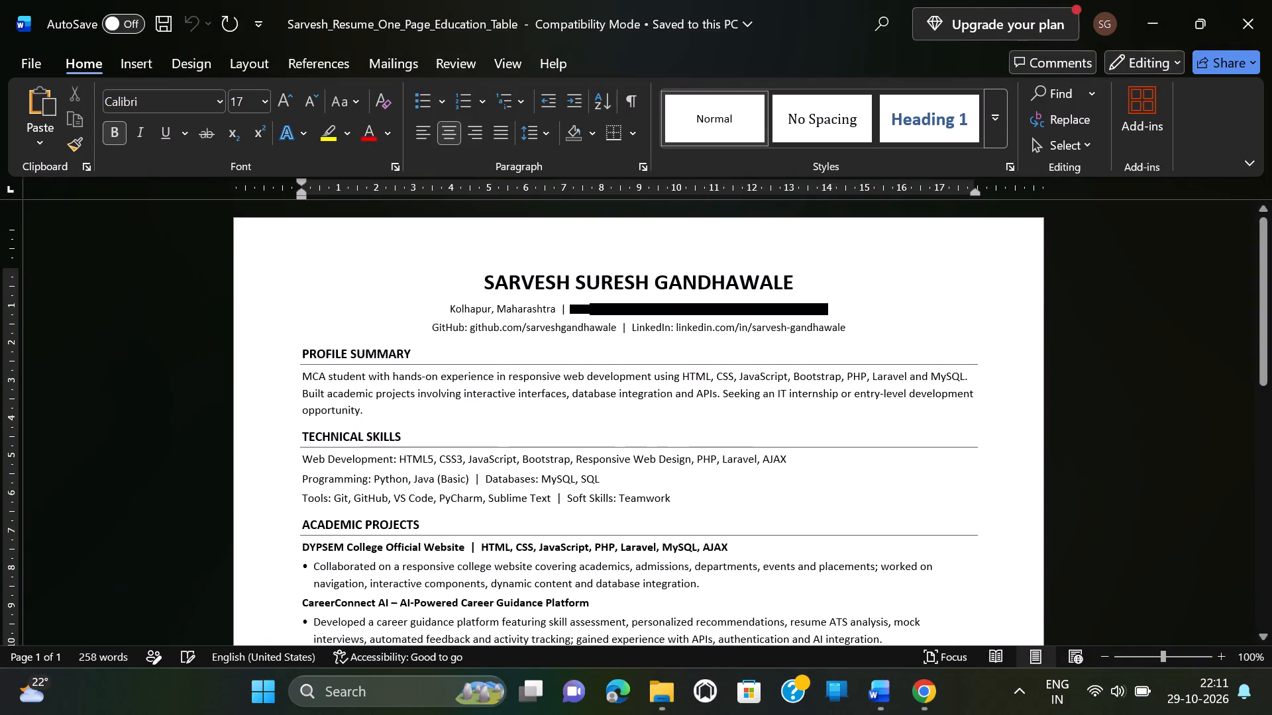
# Change the font of the entire resume to Times New Roman.
pyautogui.scroll(-3, 534, 364)
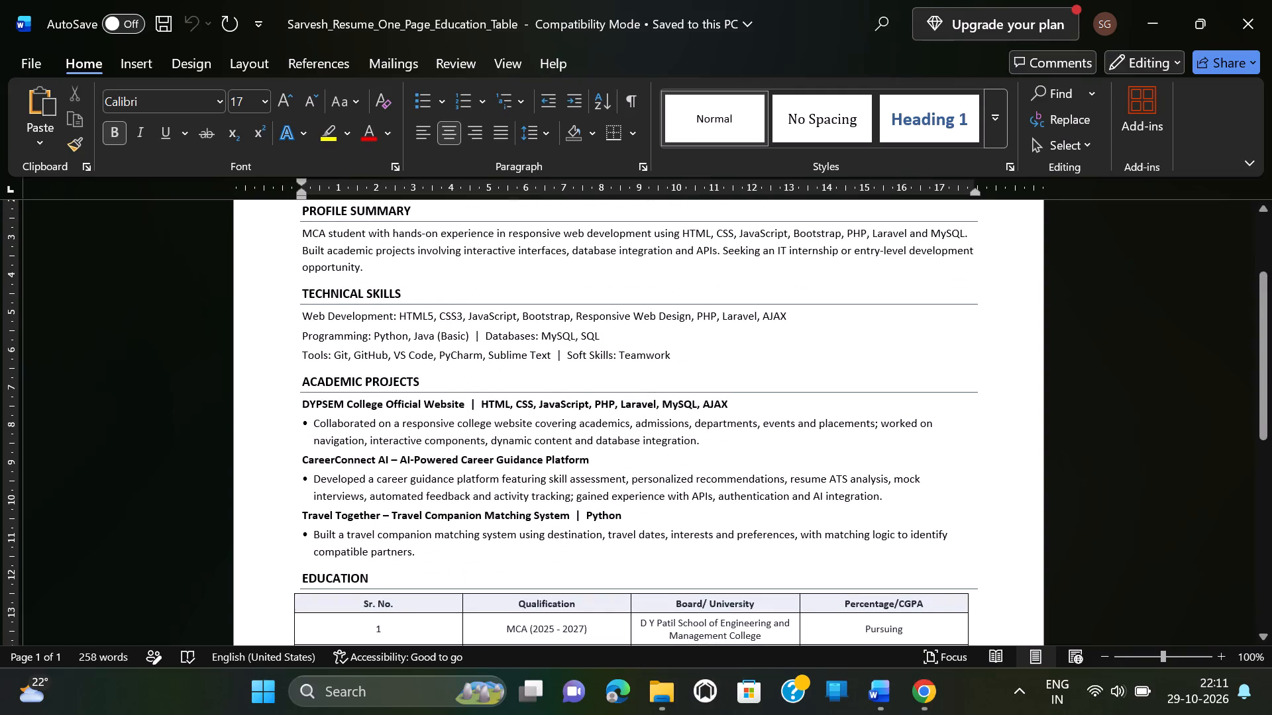
pyautogui.hotkey('ctrl', 'a')
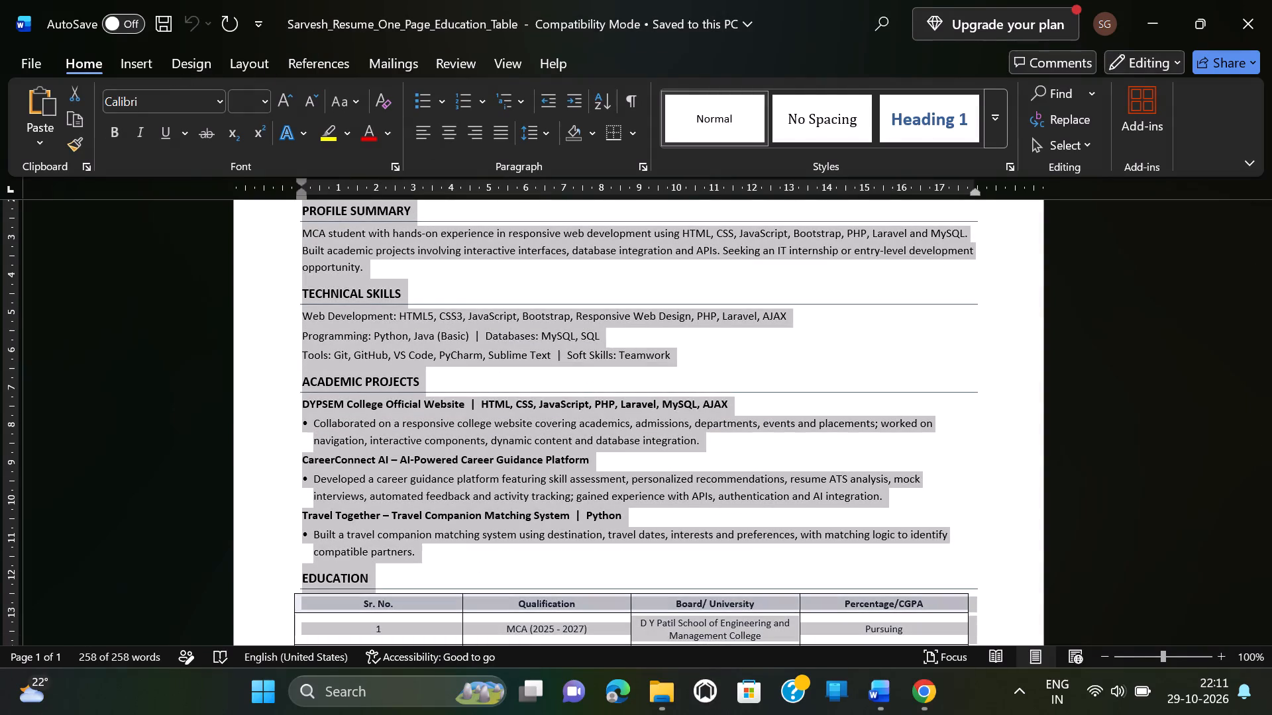
pyautogui.click(220, 95)
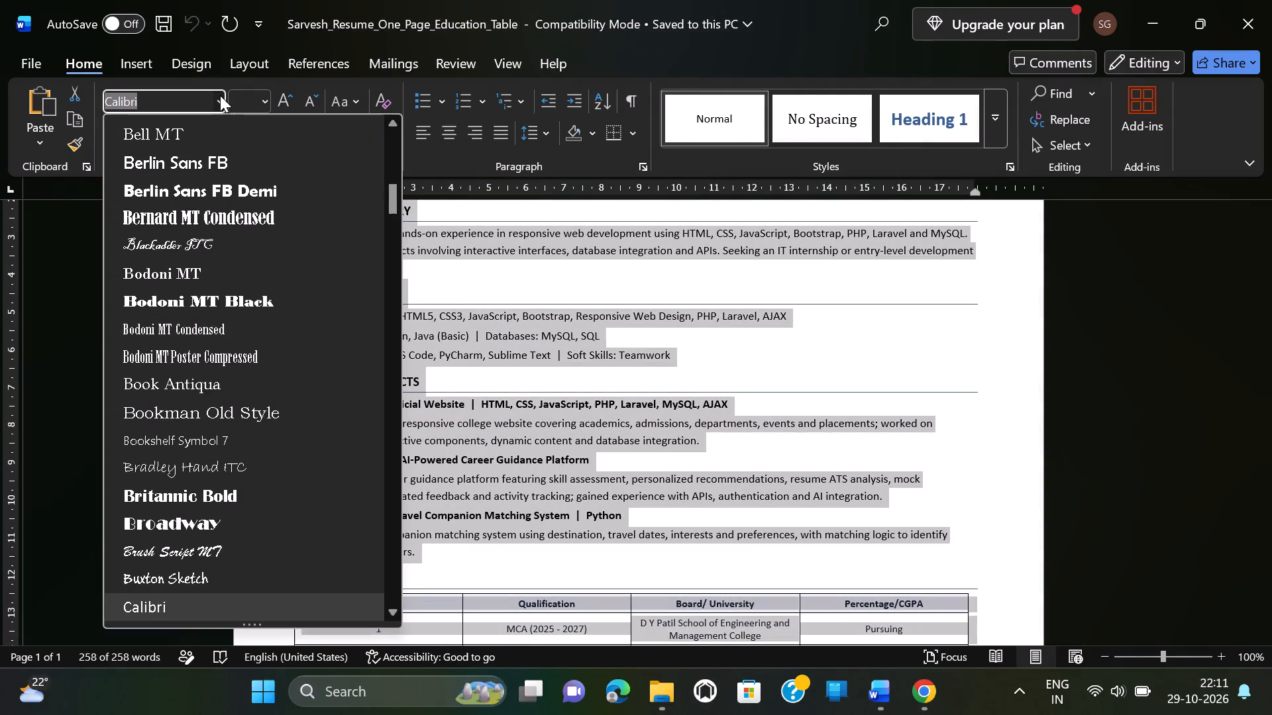
pyautogui.write('tim')
pyautogui.press('Return')
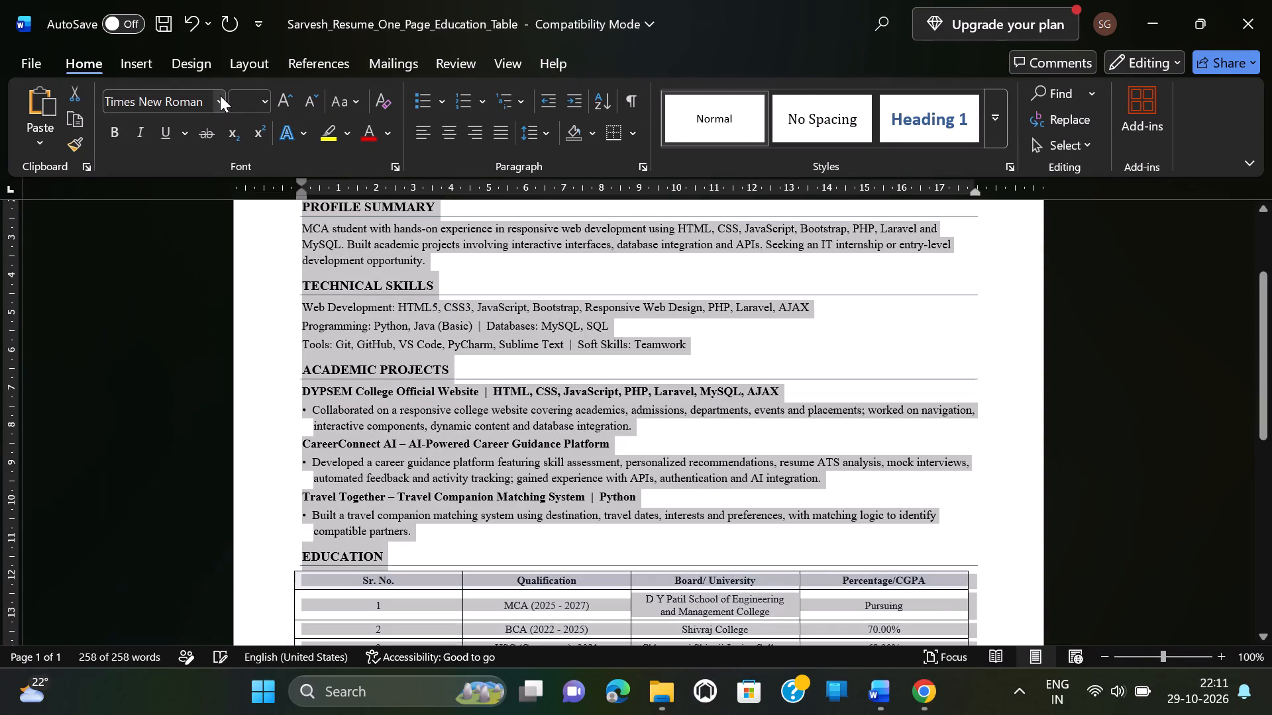
pyautogui.moveTo(438, 338); pyautogui.dragTo(433, 330)
pyautogui.scroll(2, 437, 298)
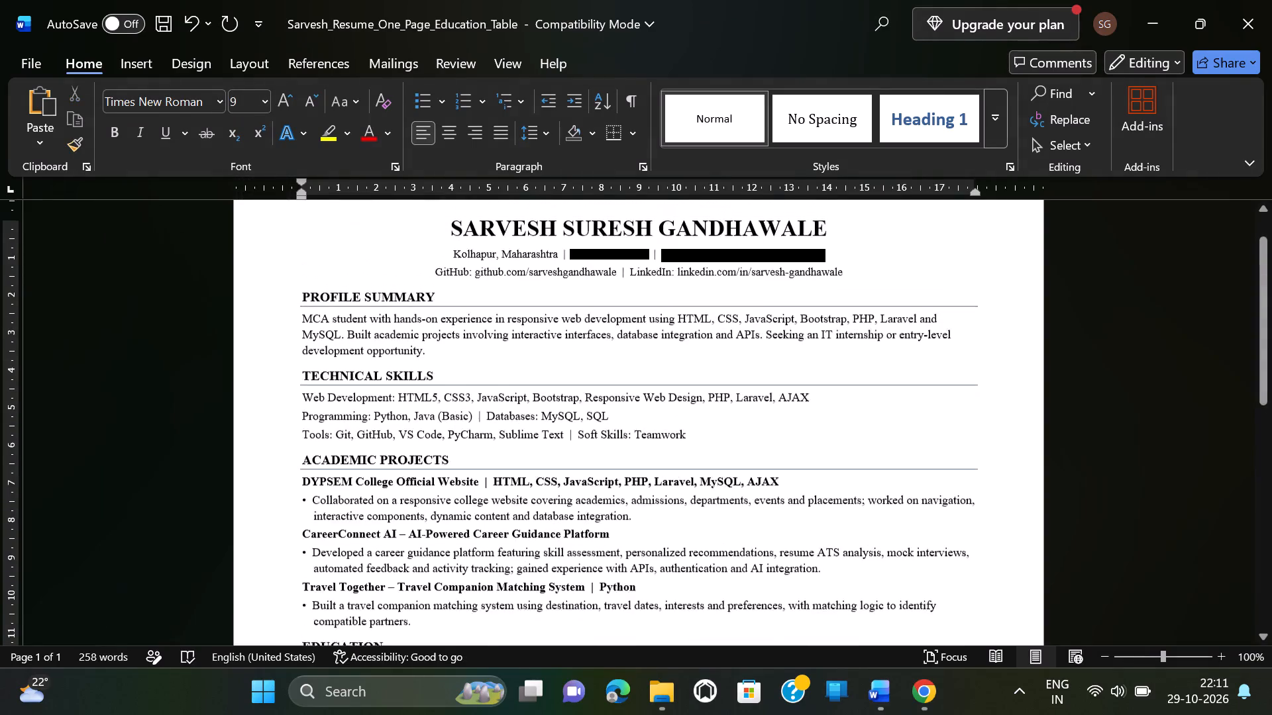
pyautogui.scroll(2, 464, 347)
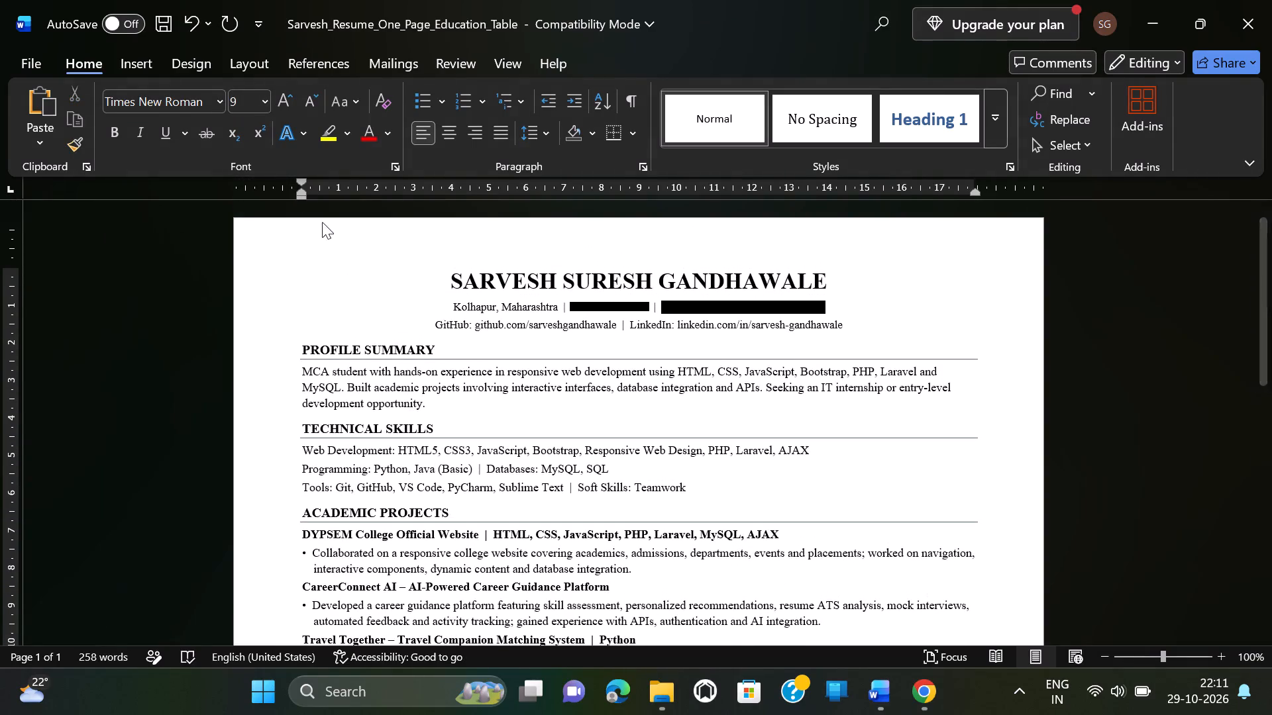
pyautogui.click(455, 347)
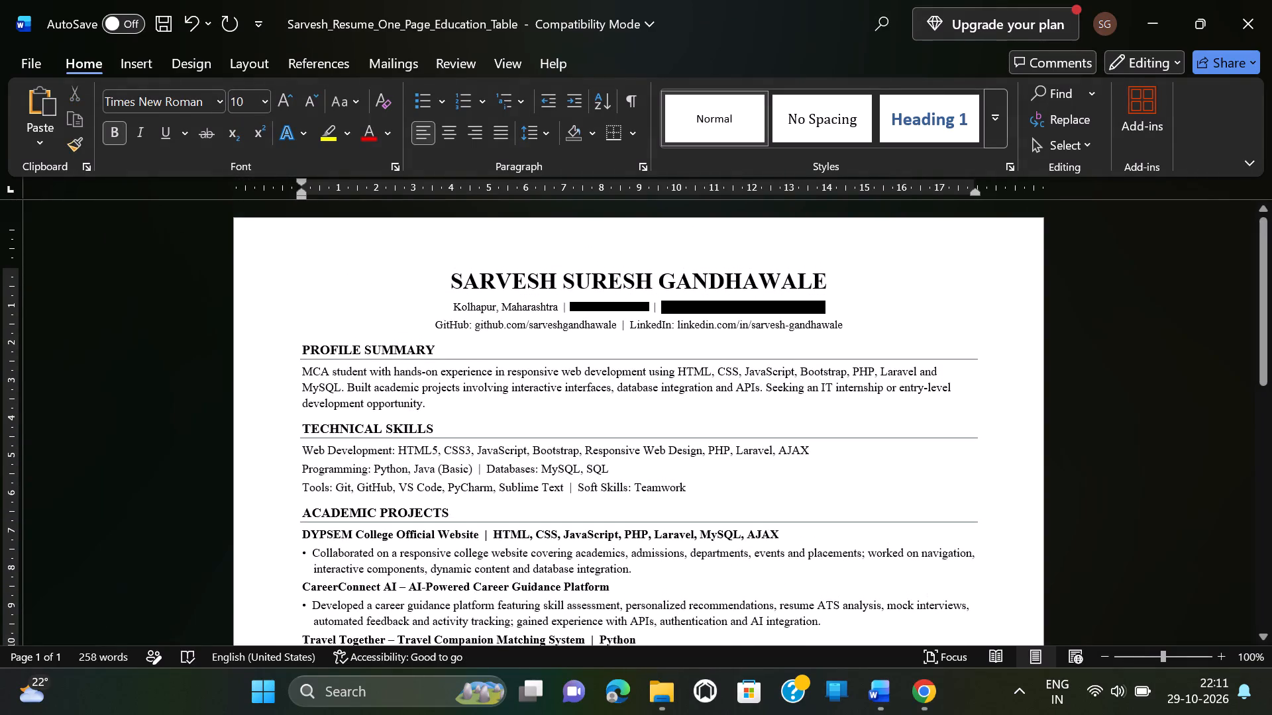
# Justify the paragraph under the PROFILE SUMMARY heading.
pyautogui.scroll(-1, 792, 371)
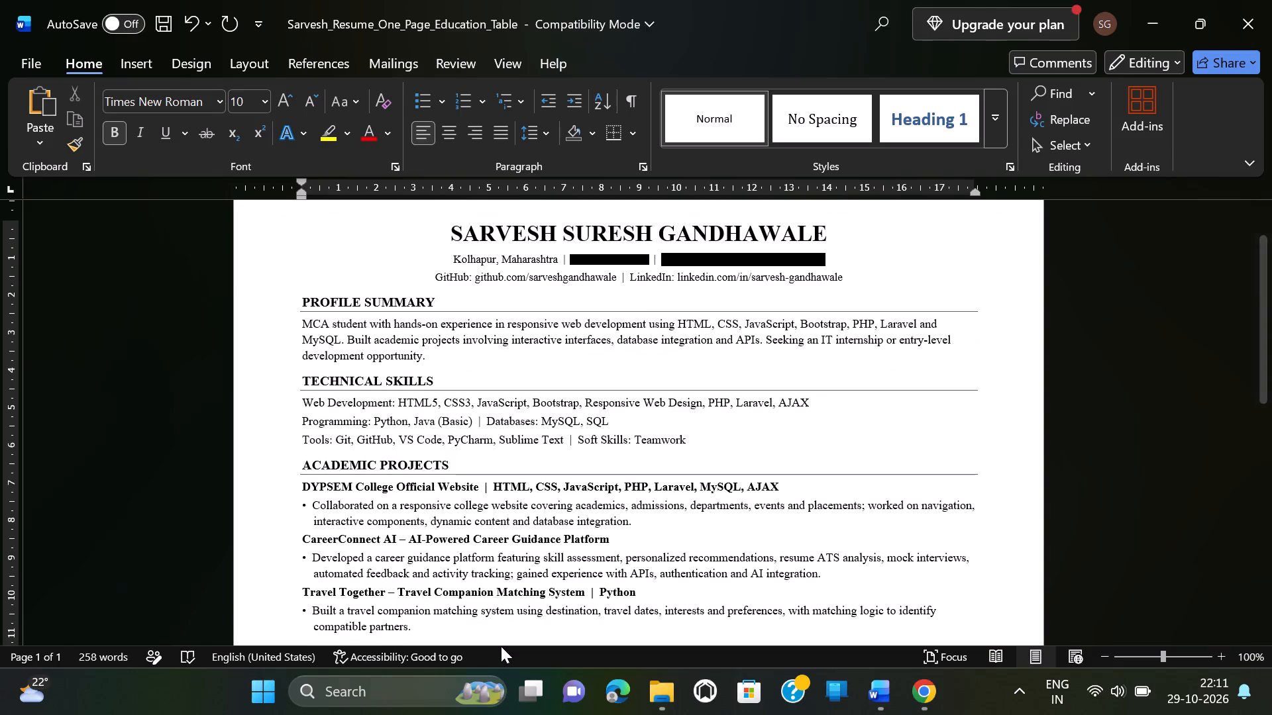
pyautogui.moveTo(447, 367); pyautogui.dragTo(303, 324)
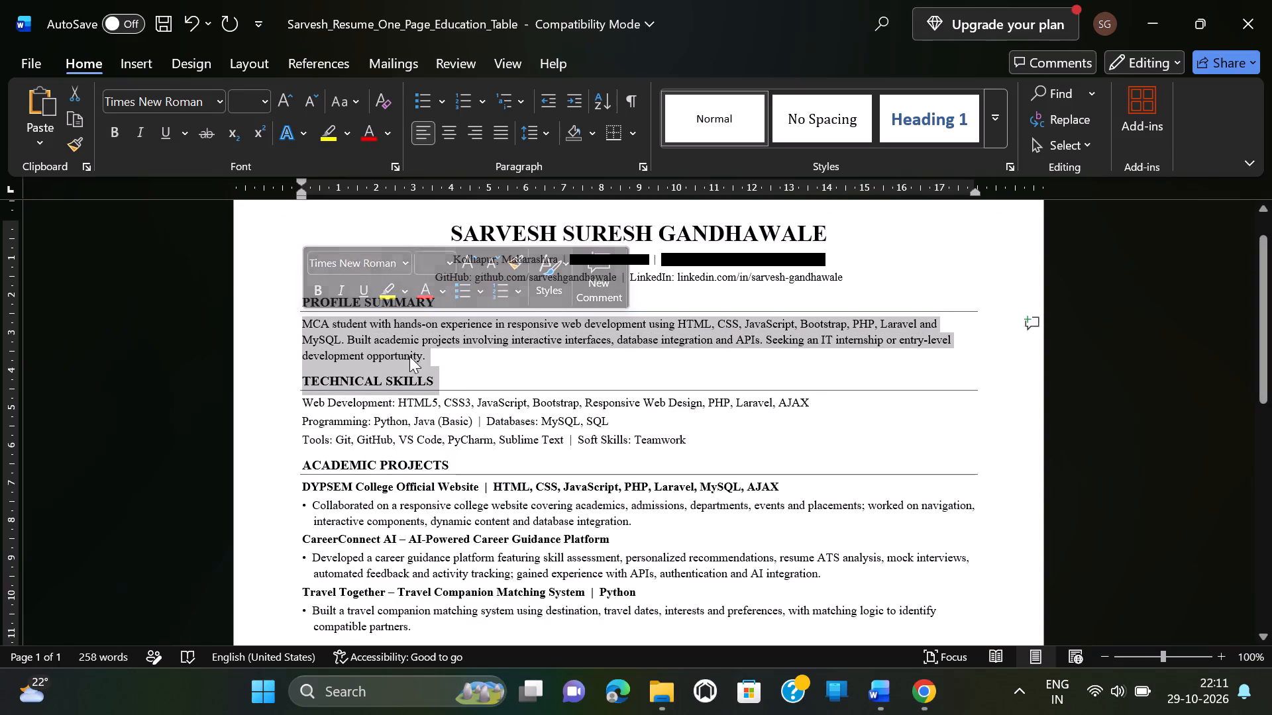
pyautogui.click(470, 356)
pyautogui.moveTo(437, 358); pyautogui.dragTo(305, 328)
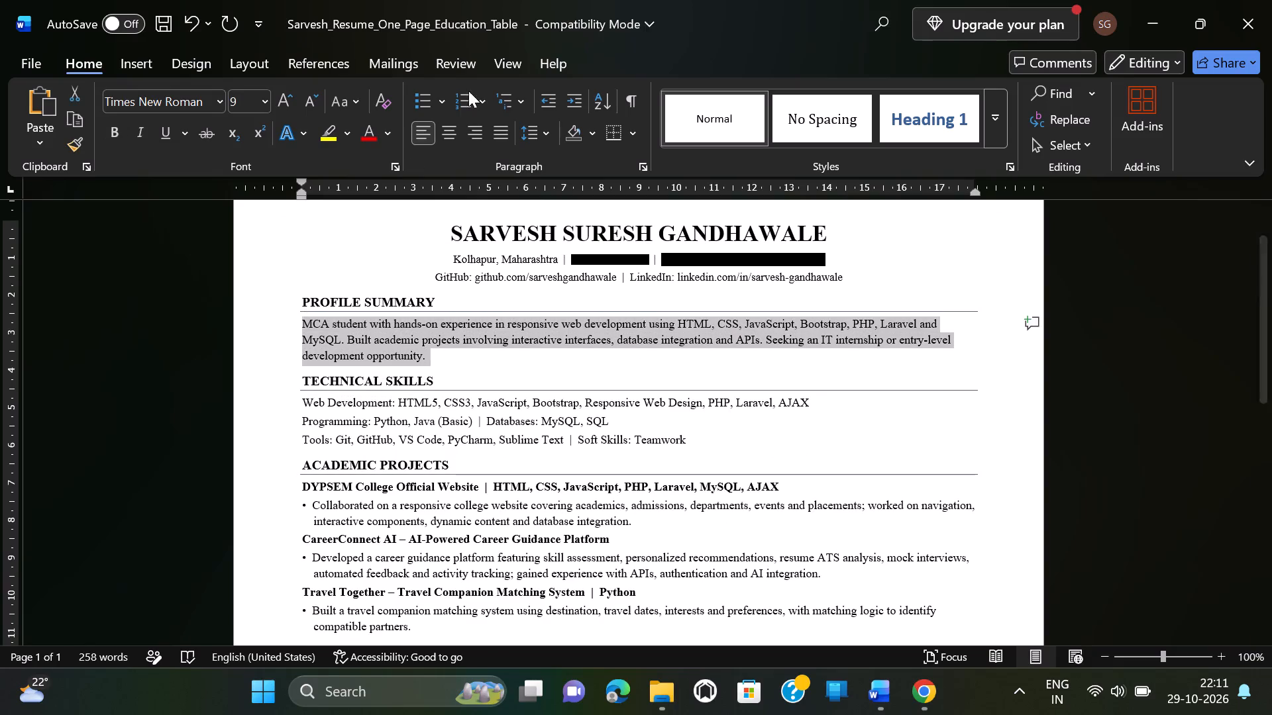
pyautogui.click(502, 120)
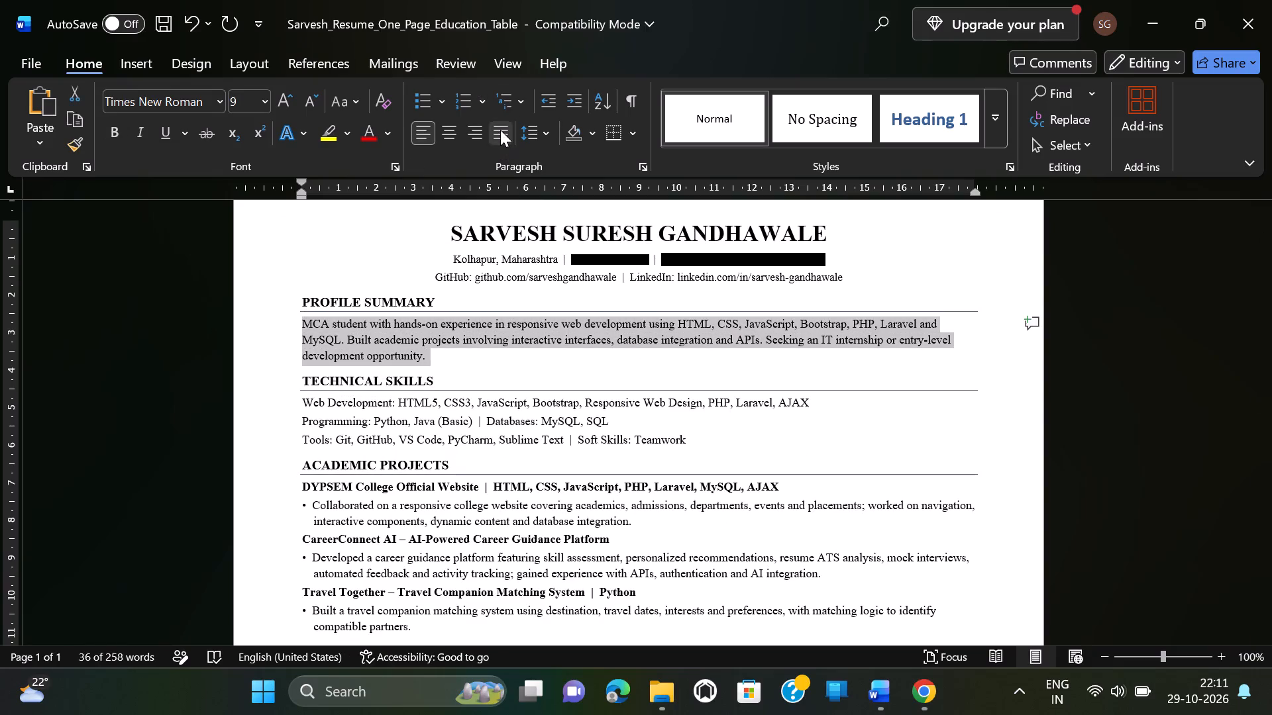
pyautogui.click(500, 130)
pyautogui.click(536, 371)
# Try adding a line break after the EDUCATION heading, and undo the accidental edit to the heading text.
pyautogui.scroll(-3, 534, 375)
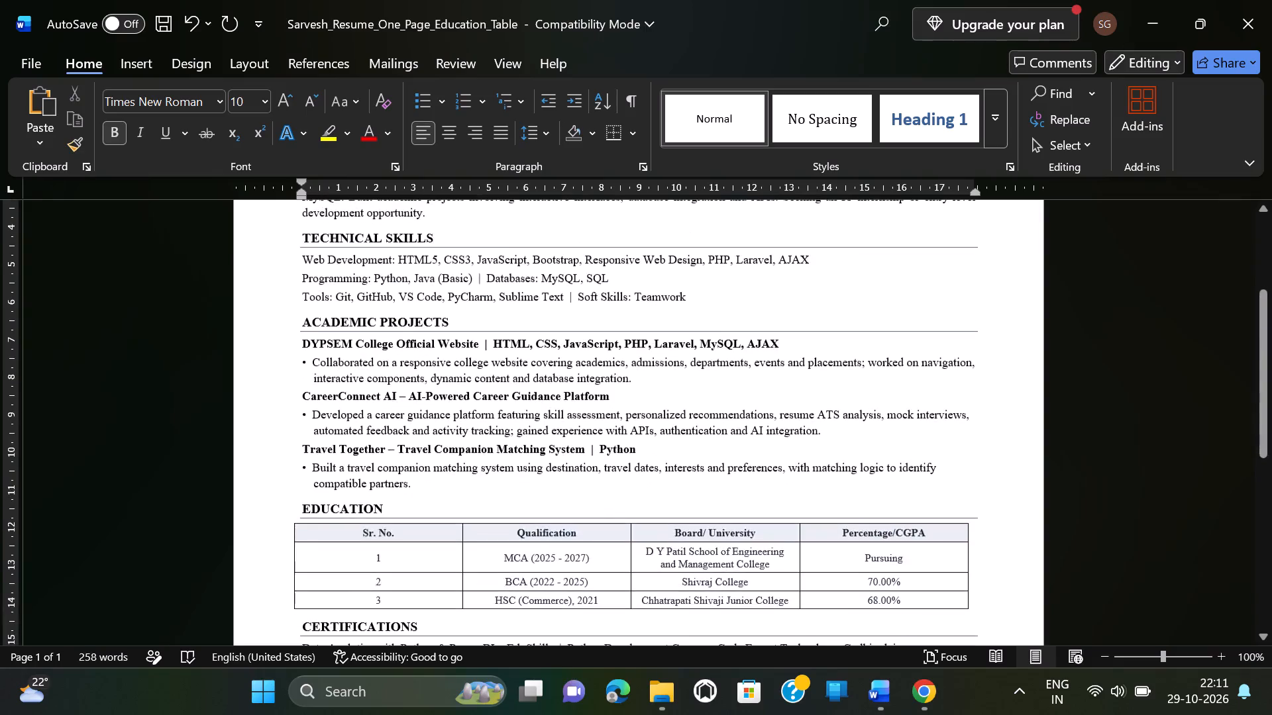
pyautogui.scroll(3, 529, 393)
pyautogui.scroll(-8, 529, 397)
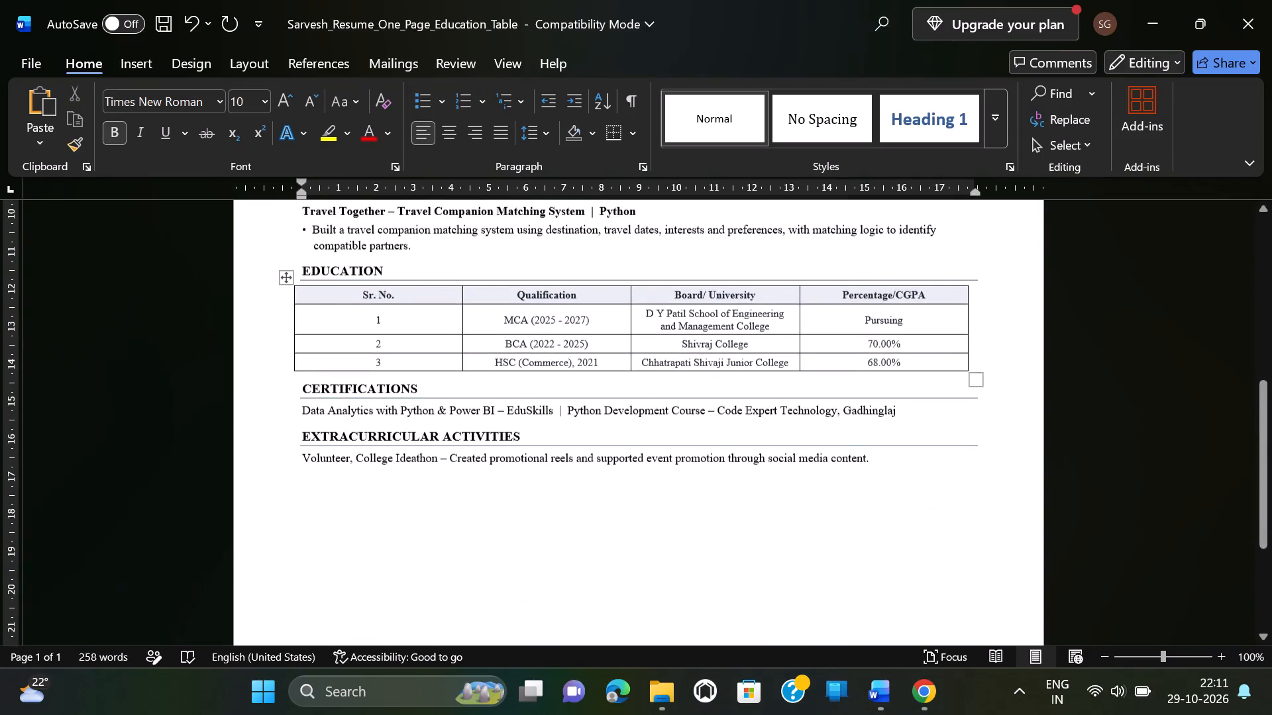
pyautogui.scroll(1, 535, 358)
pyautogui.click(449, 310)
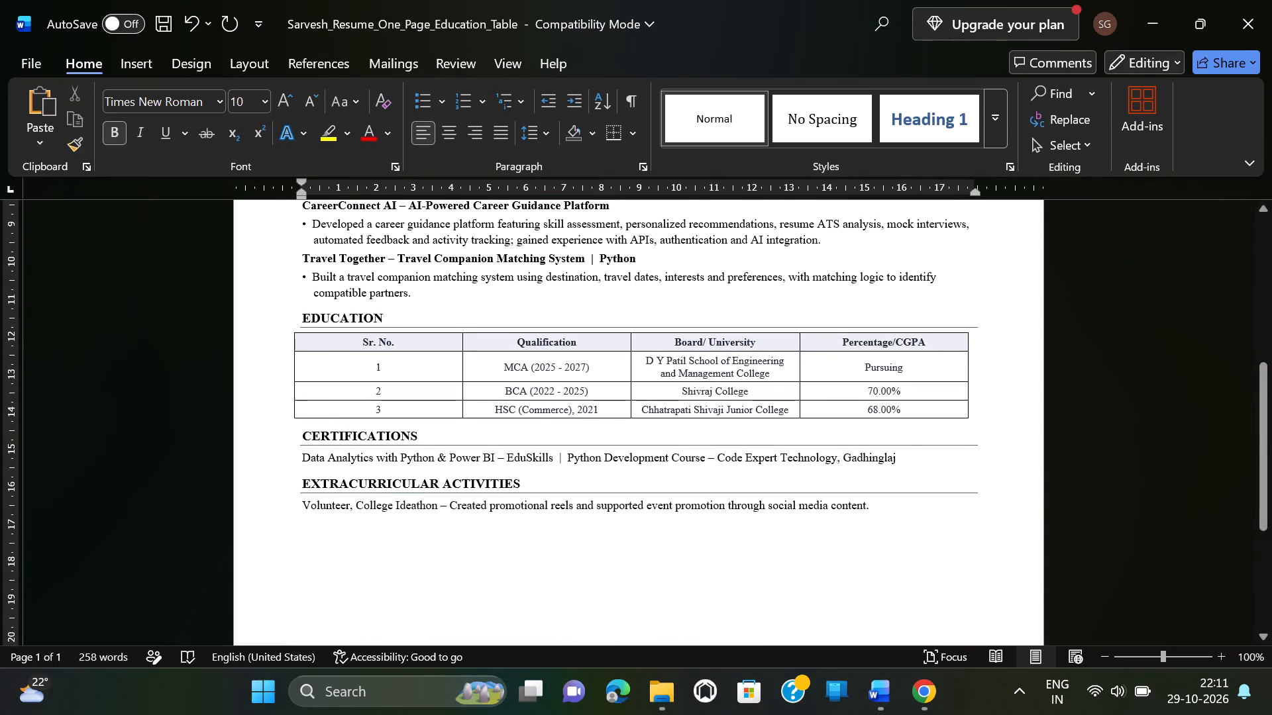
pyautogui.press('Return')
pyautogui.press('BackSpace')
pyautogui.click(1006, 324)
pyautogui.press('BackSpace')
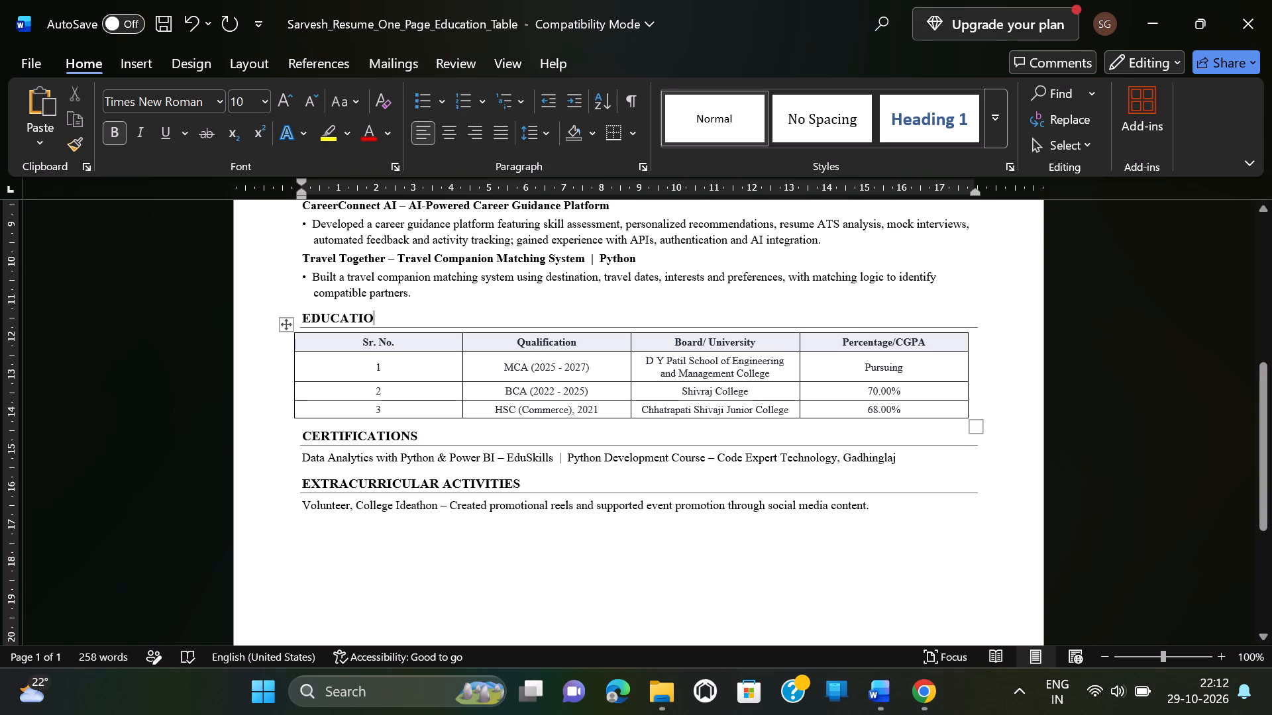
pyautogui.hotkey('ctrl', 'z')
# Save the resume document.
pyautogui.hotkey('ctrl', 's')
# Enlarge the education table slightly, making its rows taller and its overall width a little greater.
pyautogui.click(318, 344)
pyautogui.moveTo(284, 328); pyautogui.dragTo(284, 354)
pyautogui.click(284, 354)
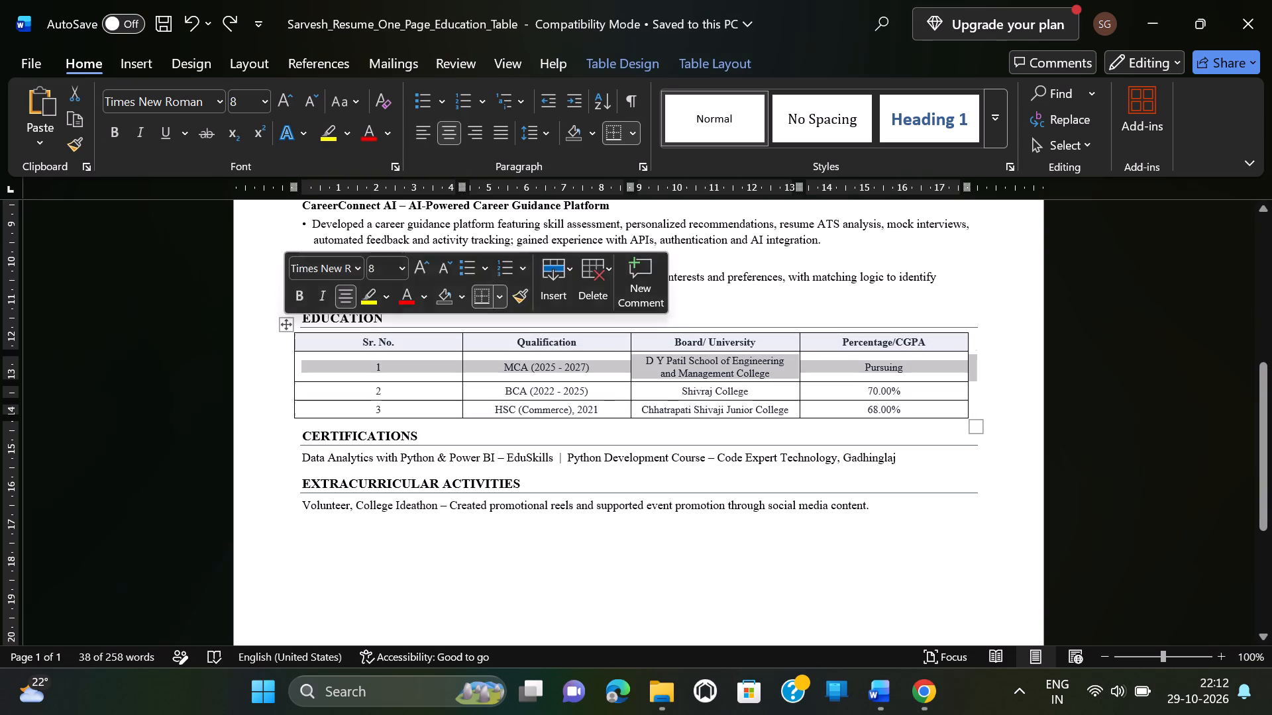
pyautogui.click(334, 343)
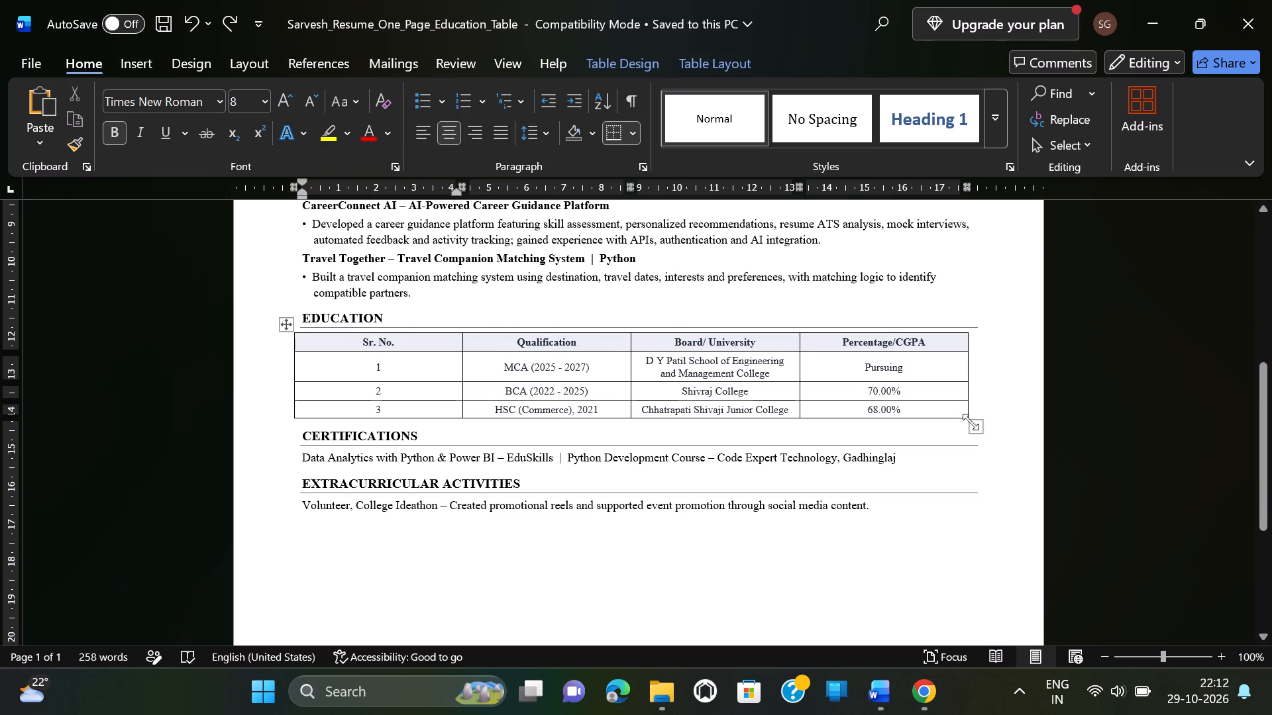
pyautogui.moveTo(971, 422); pyautogui.dragTo(971, 432)
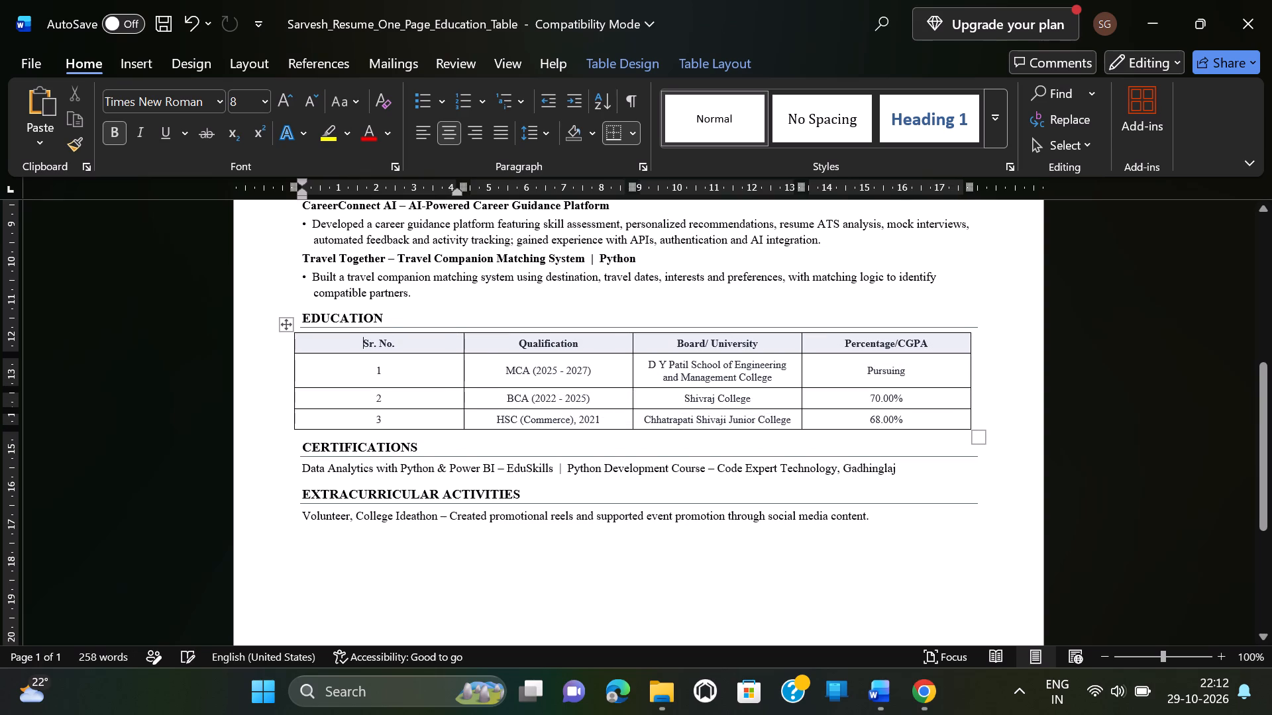
pyautogui.click(996, 317)
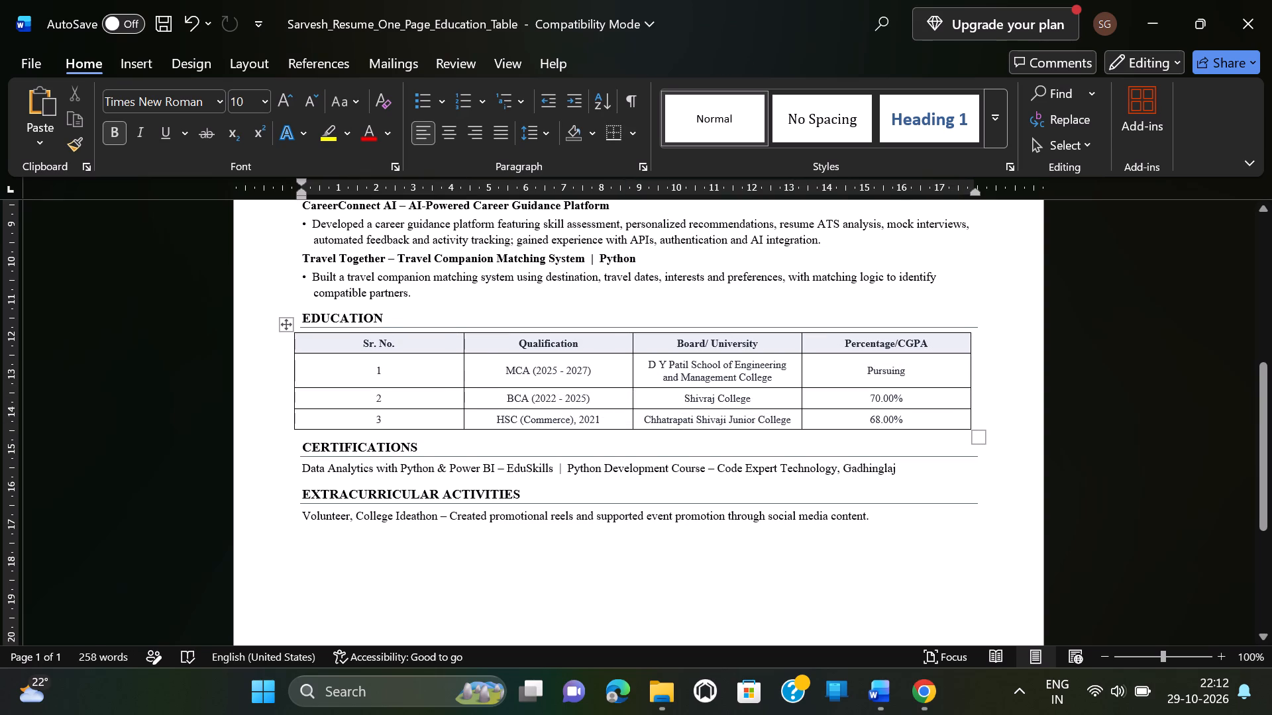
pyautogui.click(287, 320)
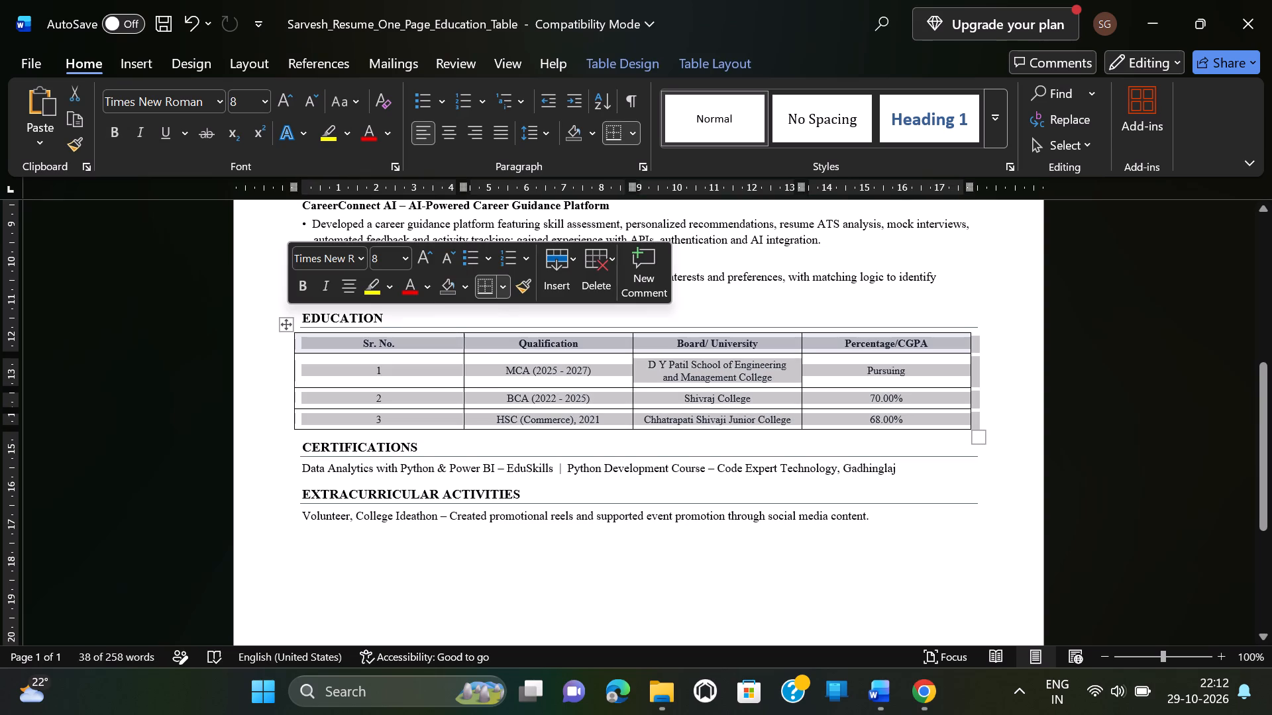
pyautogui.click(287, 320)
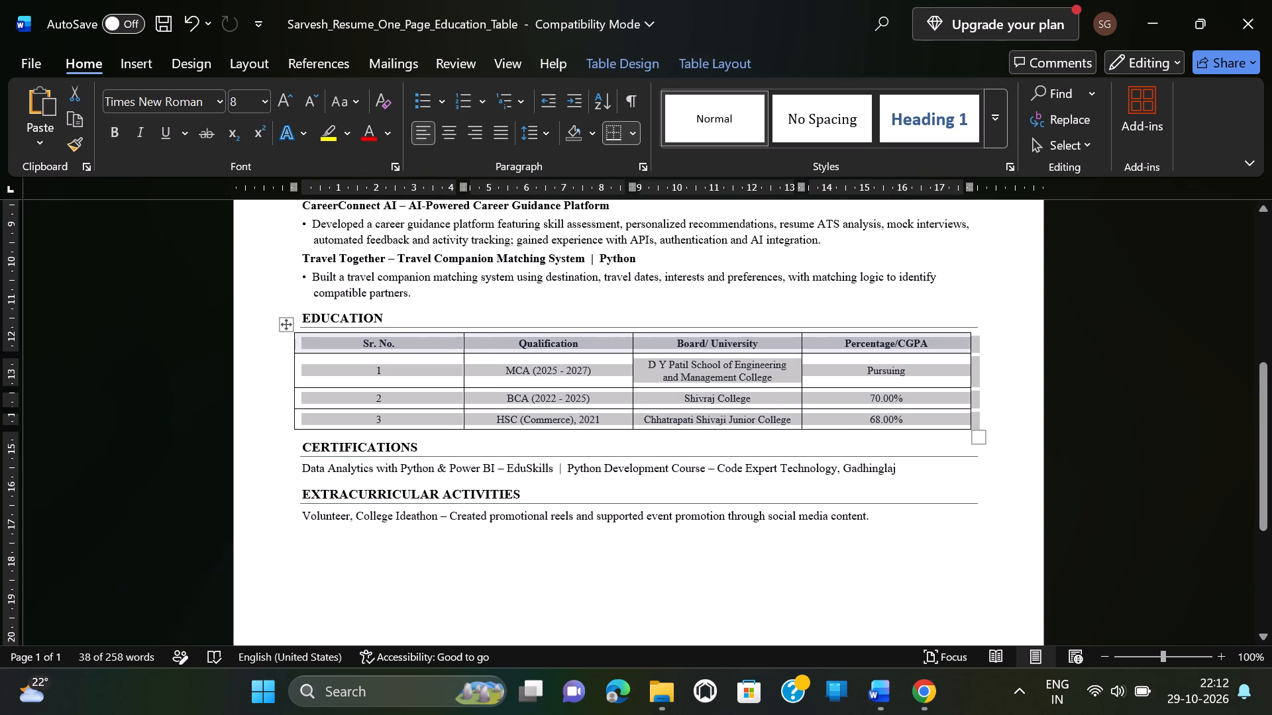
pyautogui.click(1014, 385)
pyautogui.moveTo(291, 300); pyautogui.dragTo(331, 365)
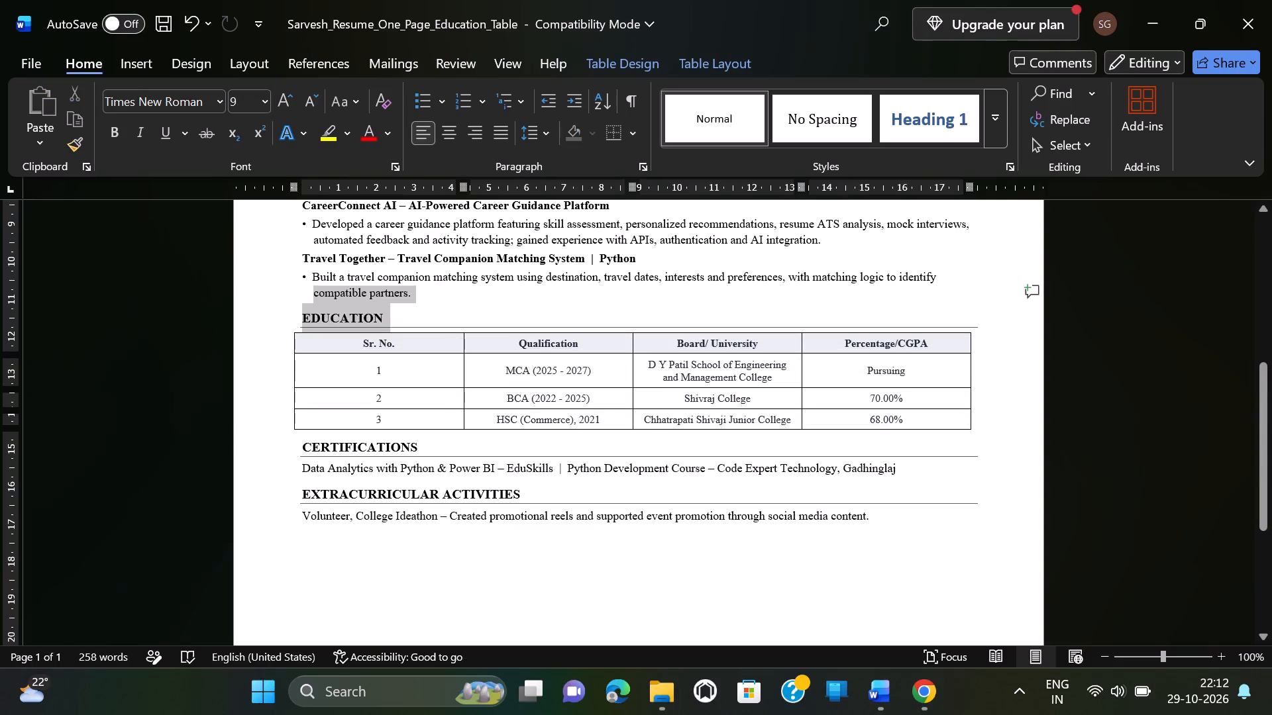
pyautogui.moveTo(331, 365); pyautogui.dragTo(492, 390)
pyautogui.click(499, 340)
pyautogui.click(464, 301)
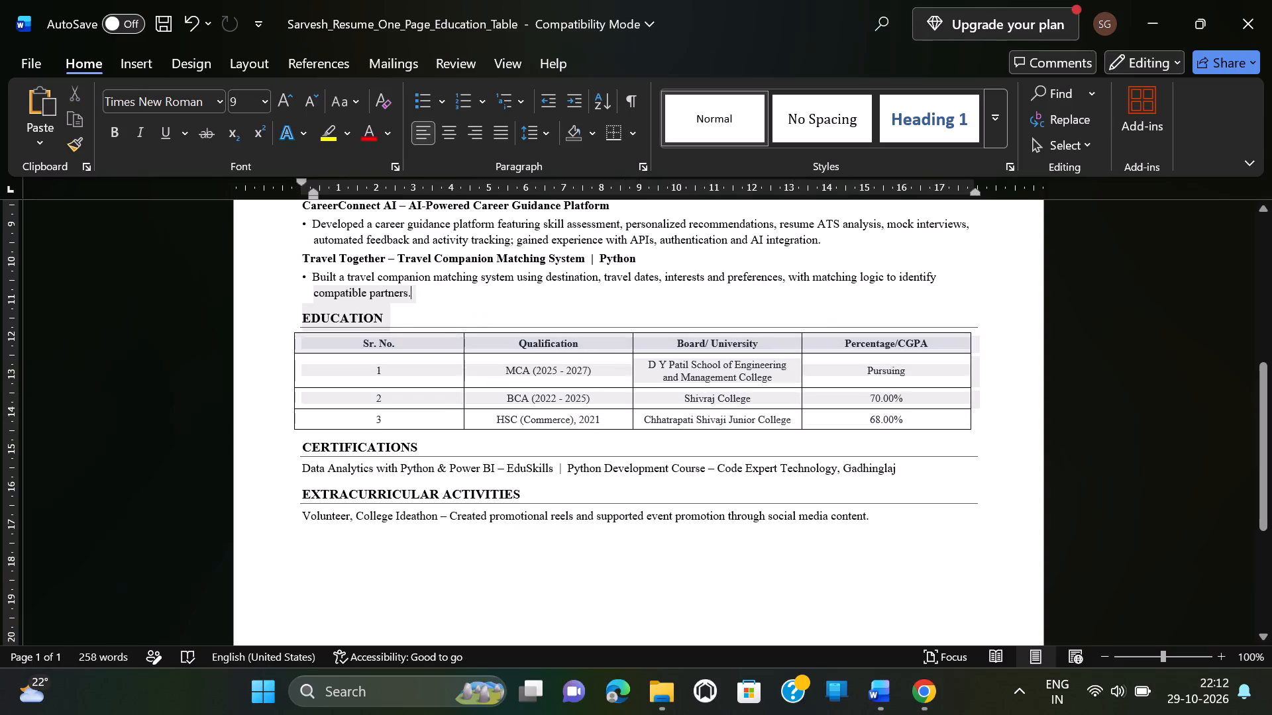
# Move the EDUCATION heading and its table below the PROFILE SUMMARY paragraph, separated by a blank line, and save the document.
pyautogui.moveTo(298, 319); pyautogui.dragTo(958, 425)
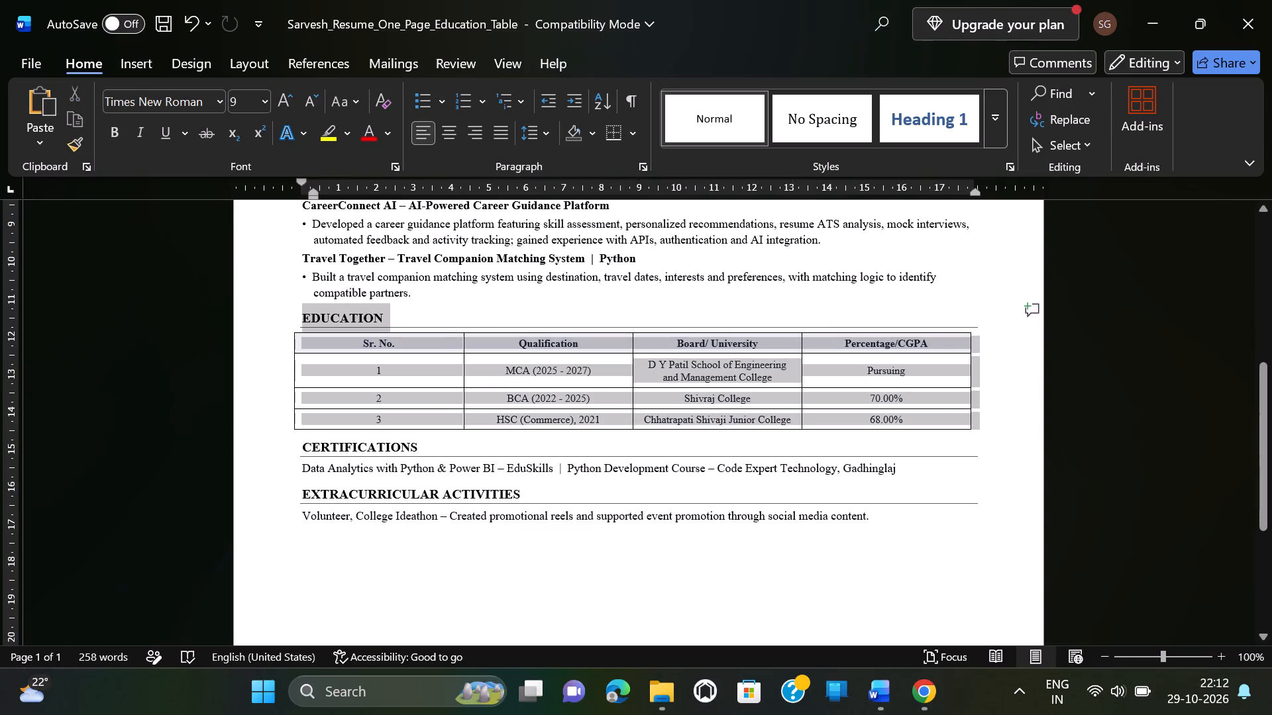
pyautogui.moveTo(958, 425); pyautogui.dragTo(959, 426)
pyautogui.hotkey('ctrl', 'x')
pyautogui.scroll(4, 743, 409)
pyautogui.scroll(1, 547, 417)
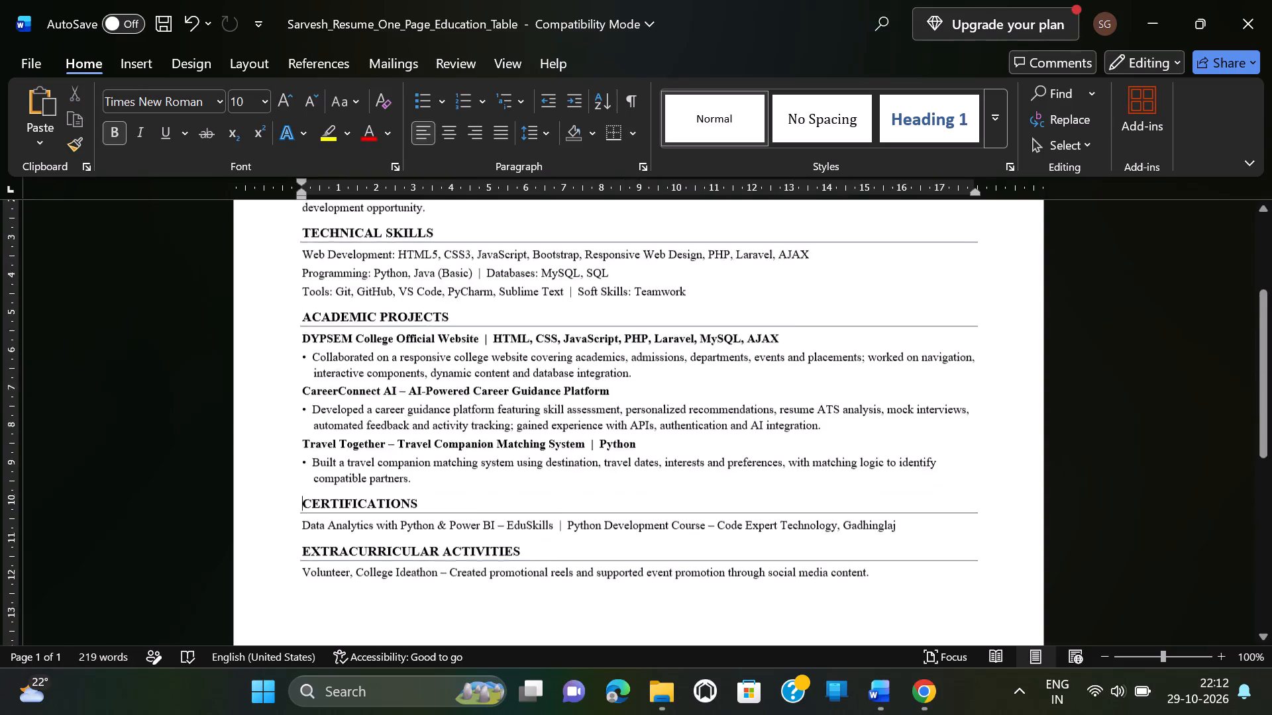
pyautogui.scroll(2, 547, 417)
pyautogui.click(488, 353)
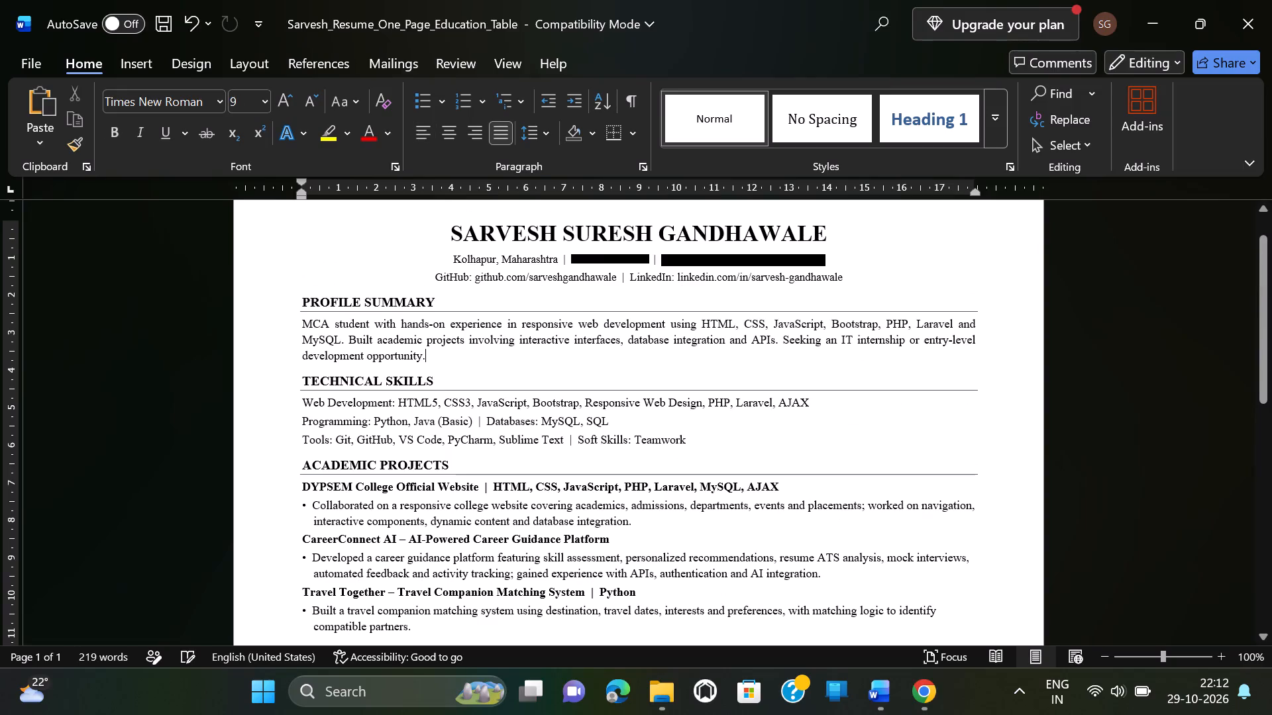
pyautogui.press('Return')
pyautogui.press('Return')
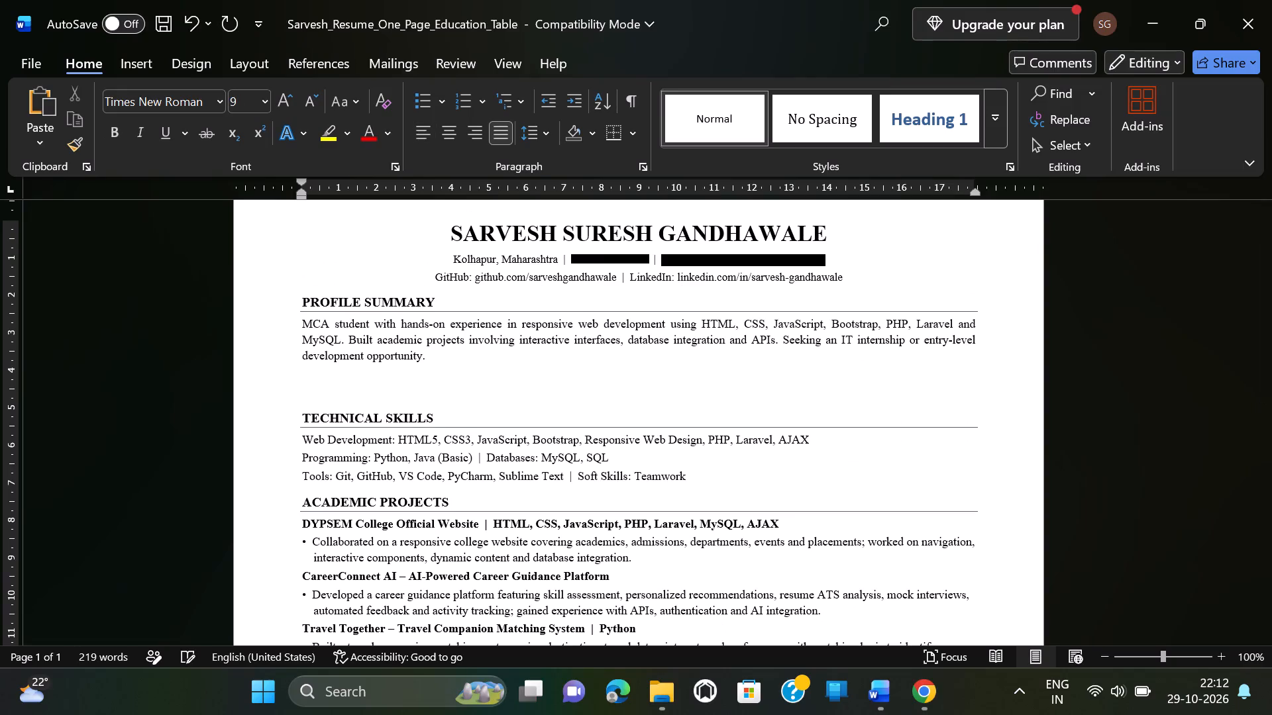
pyautogui.hotkey('ctrl', 'v')
pyautogui.scroll(-2, 443, 421)
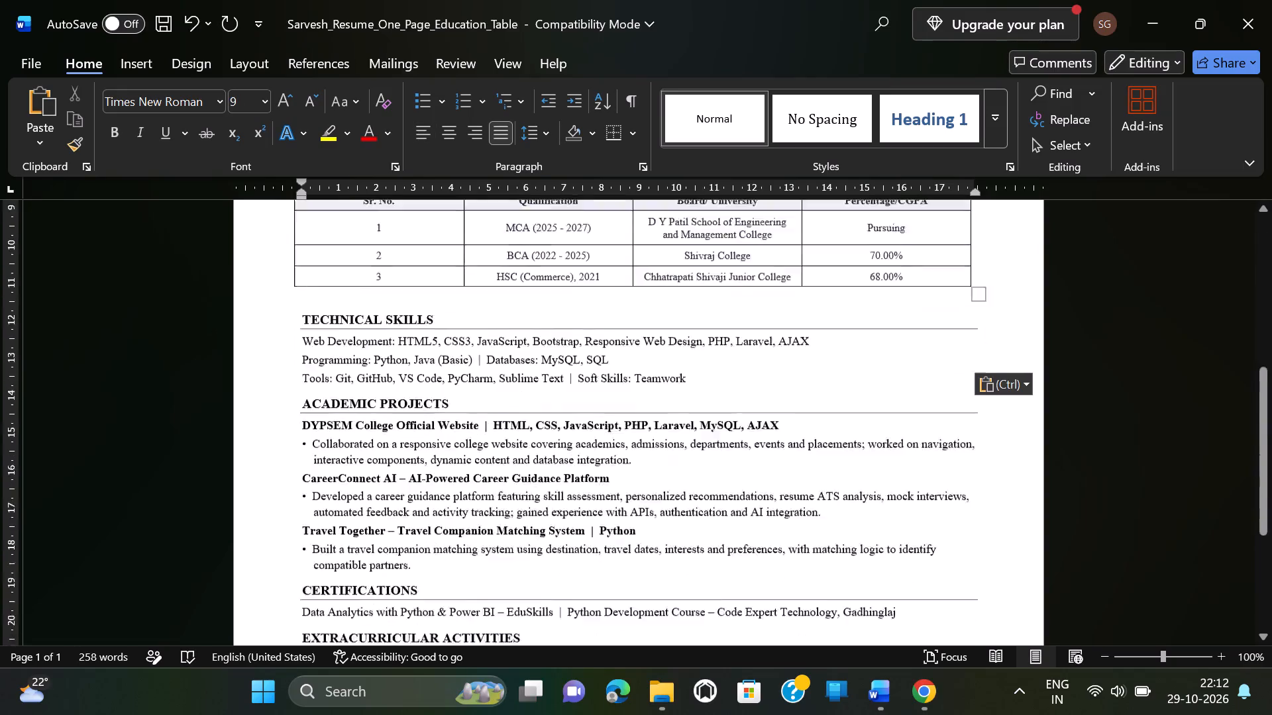
pyautogui.scroll(-3, 443, 421)
pyautogui.hotkey('ctrl', 's')
# Increase the font size of the EDUCATION and PROFILE SUMMARY headings to 11.
pyautogui.scroll(5, 443, 421)
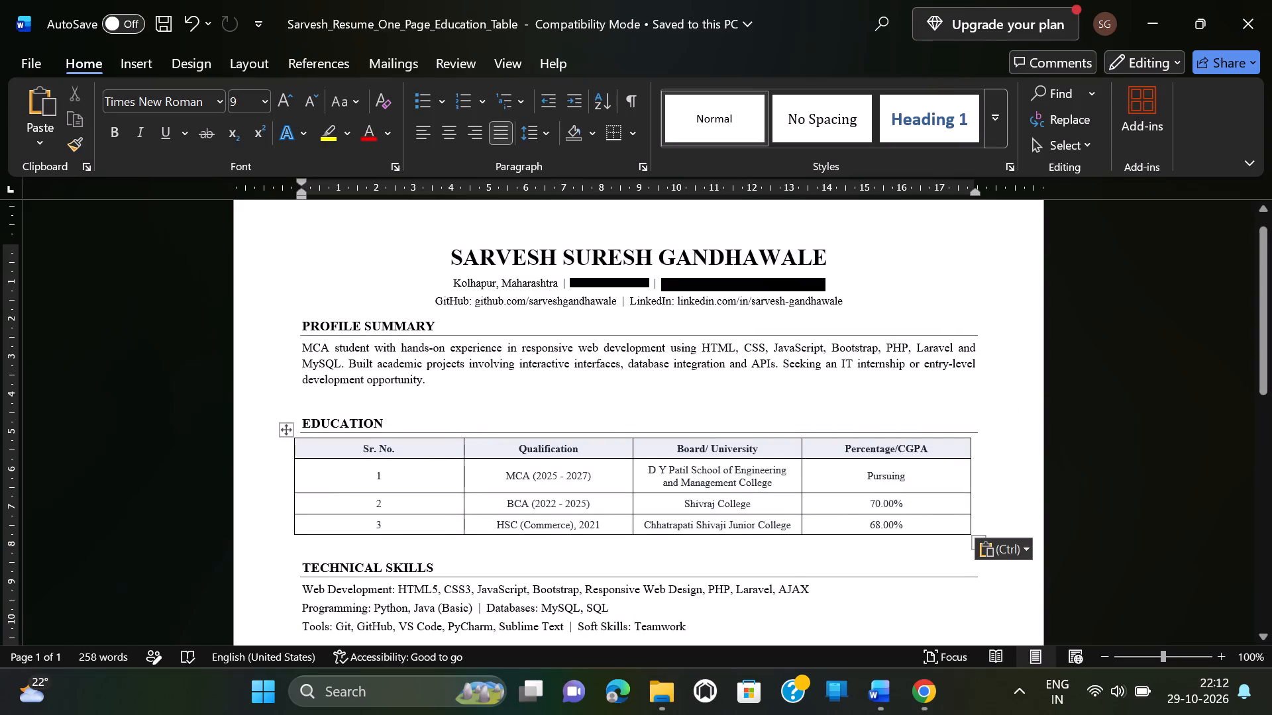
pyautogui.click(398, 424)
pyautogui.moveTo(398, 424); pyautogui.dragTo(315, 416)
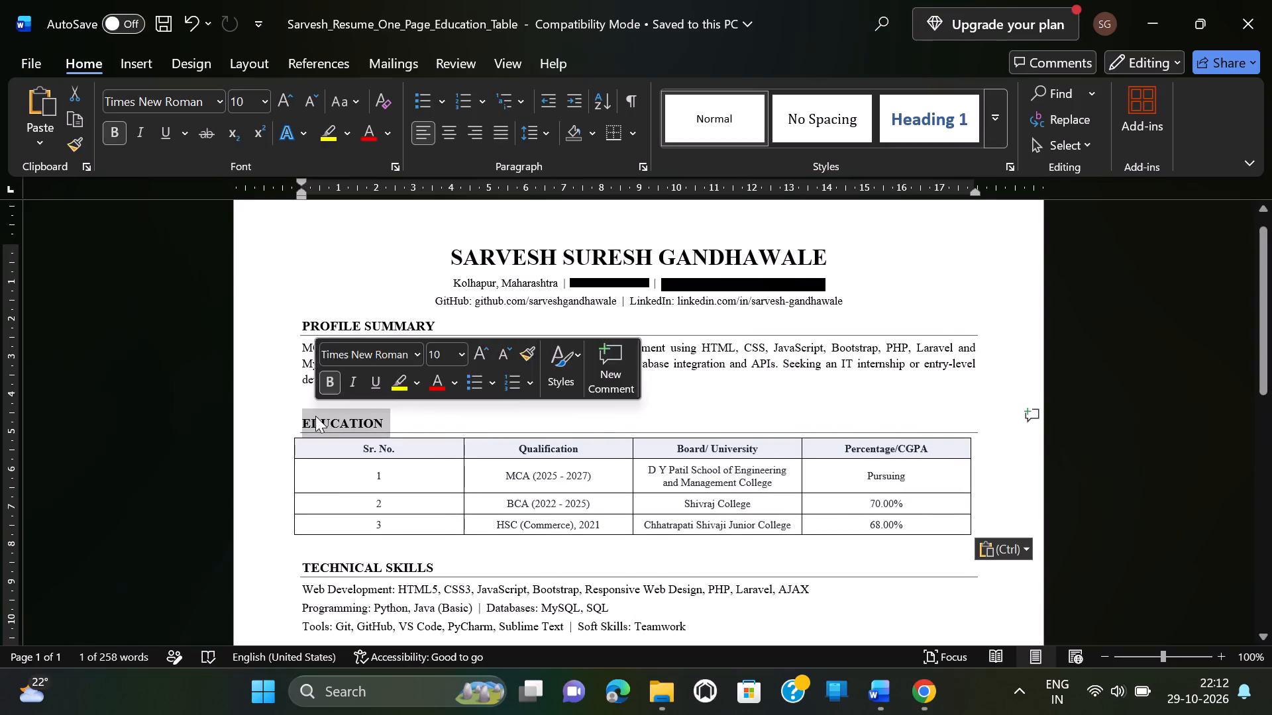
pyautogui.click(278, 101)
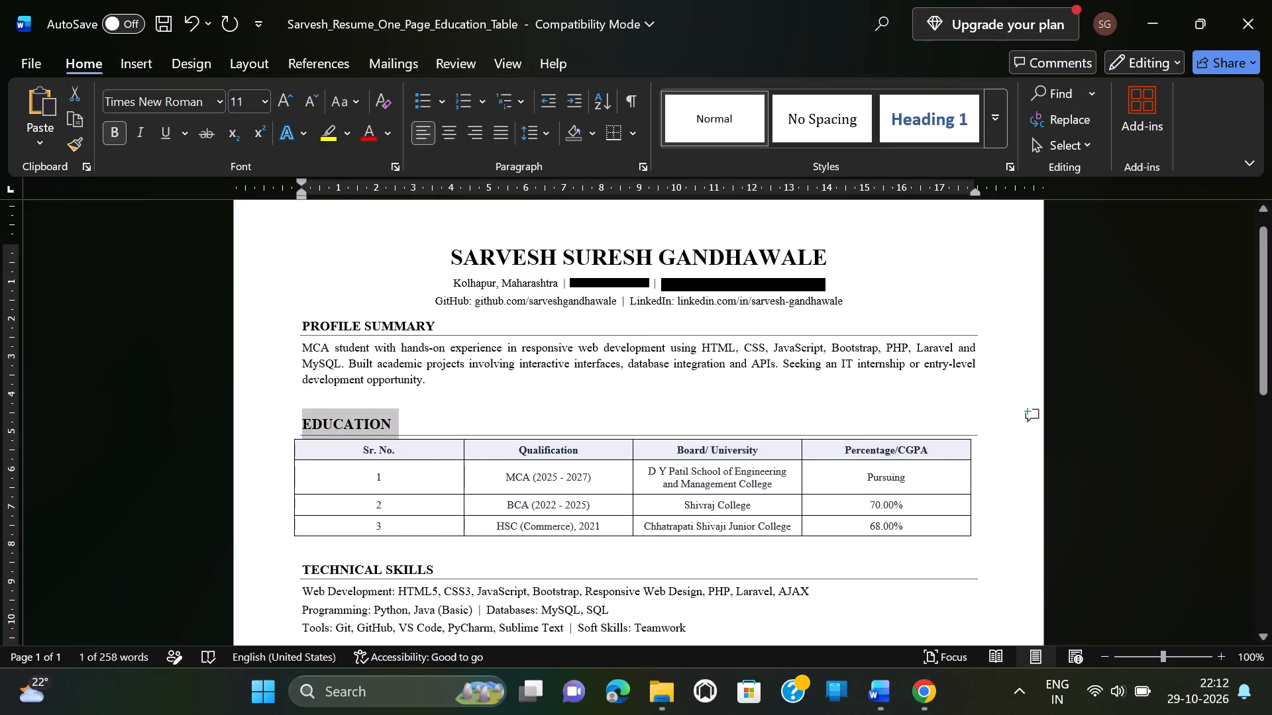
pyautogui.moveTo(437, 324); pyautogui.dragTo(320, 324)
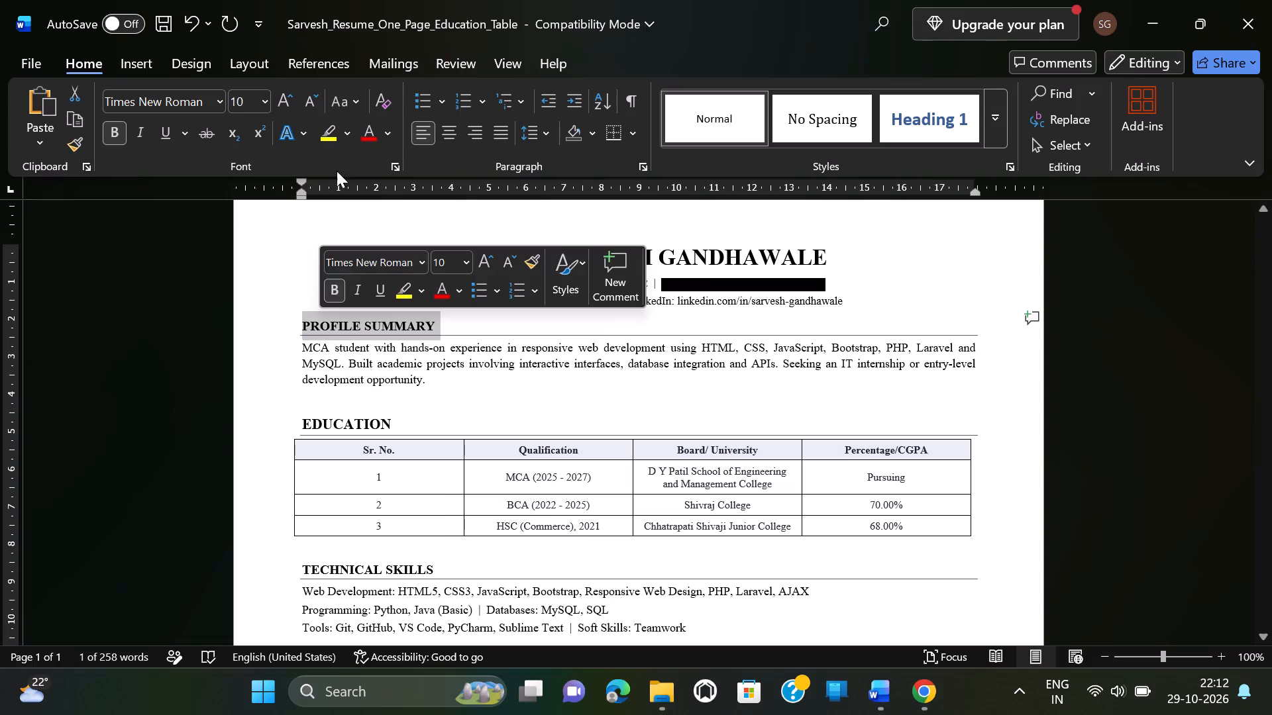
pyautogui.click(284, 95)
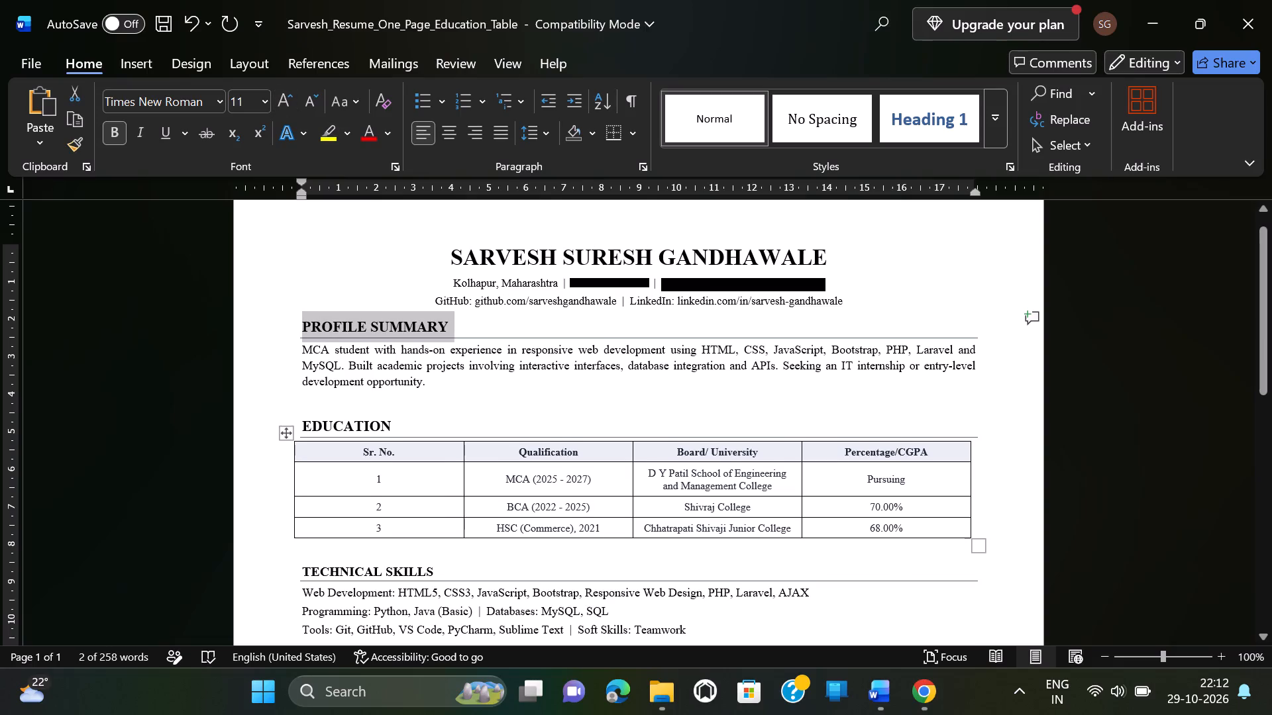
pyautogui.click(536, 387)
# Cut the whole Web Development line from the TECHNICAL SKILLS section.
pyautogui.scroll(-2, 536, 387)
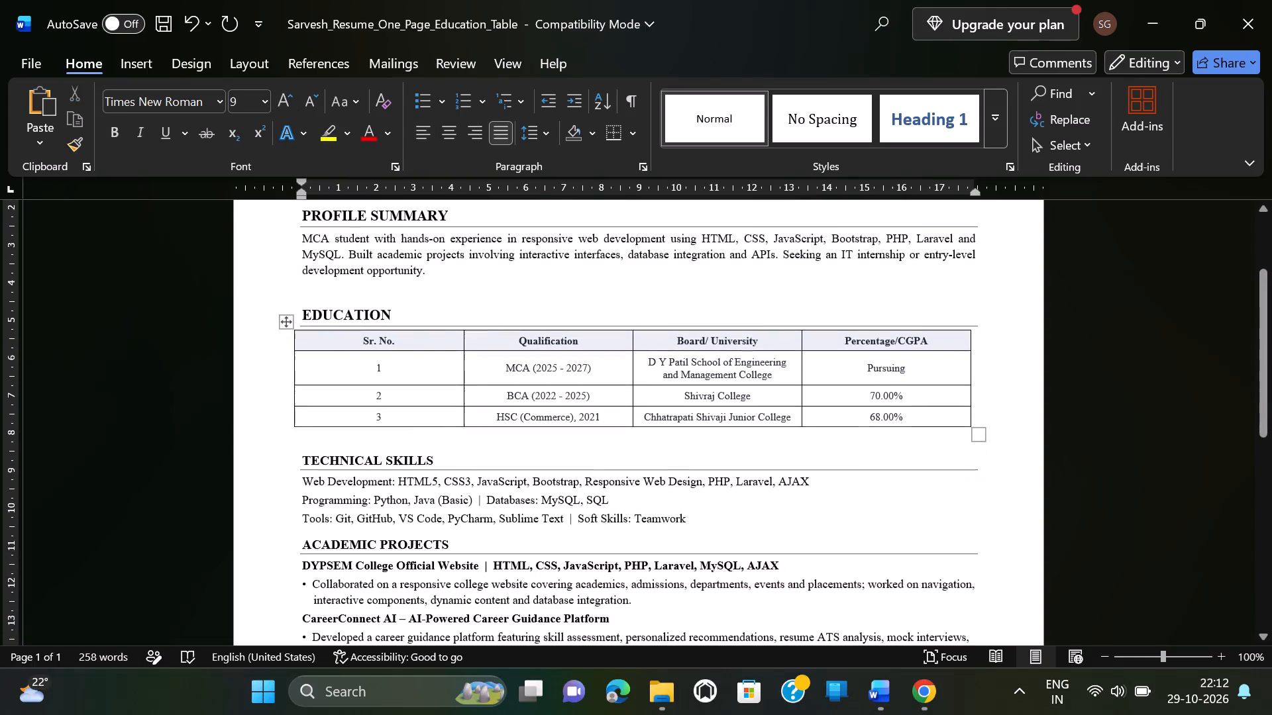
pyautogui.scroll(-1, 476, 403)
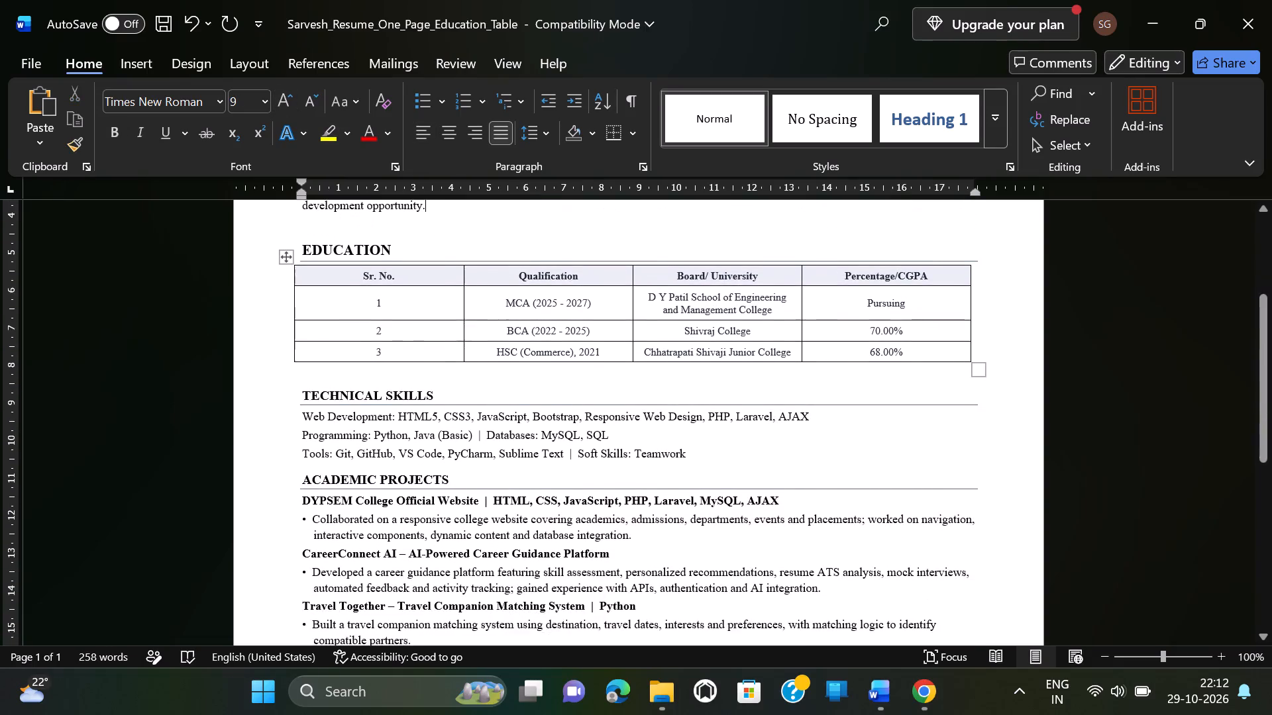
pyautogui.scroll(-1, 476, 403)
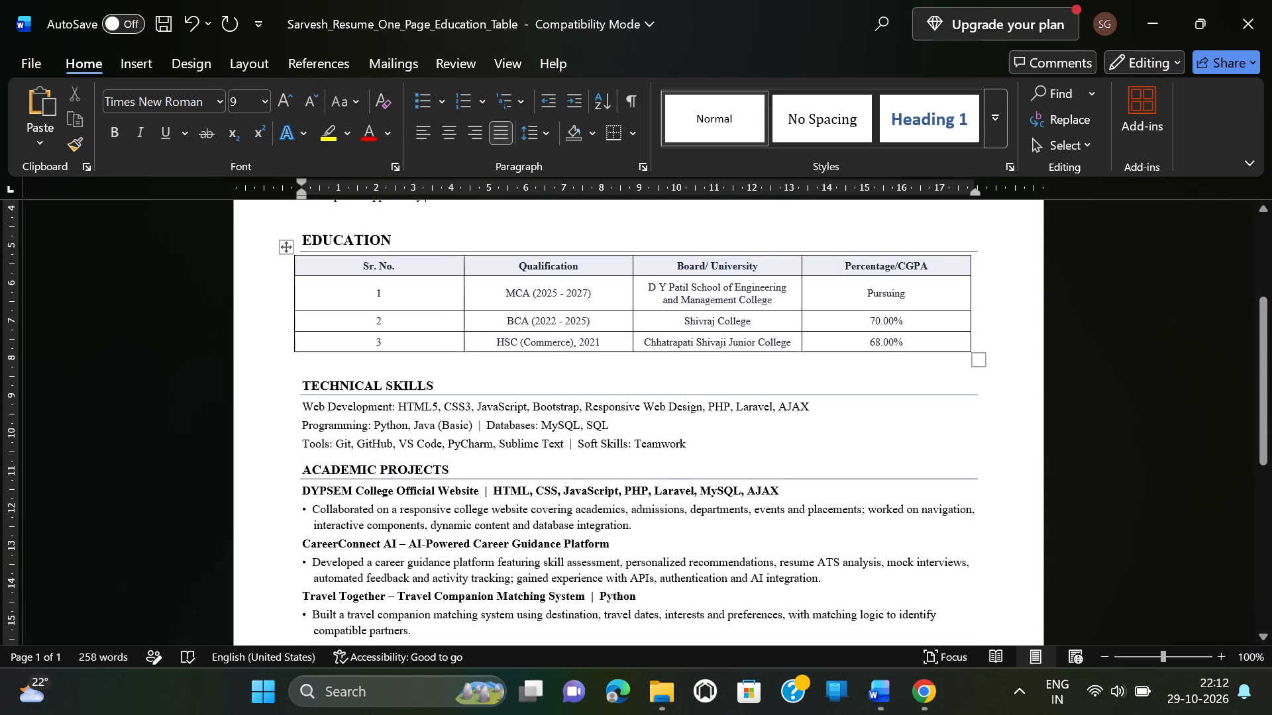
pyautogui.moveTo(299, 404); pyautogui.dragTo(823, 418)
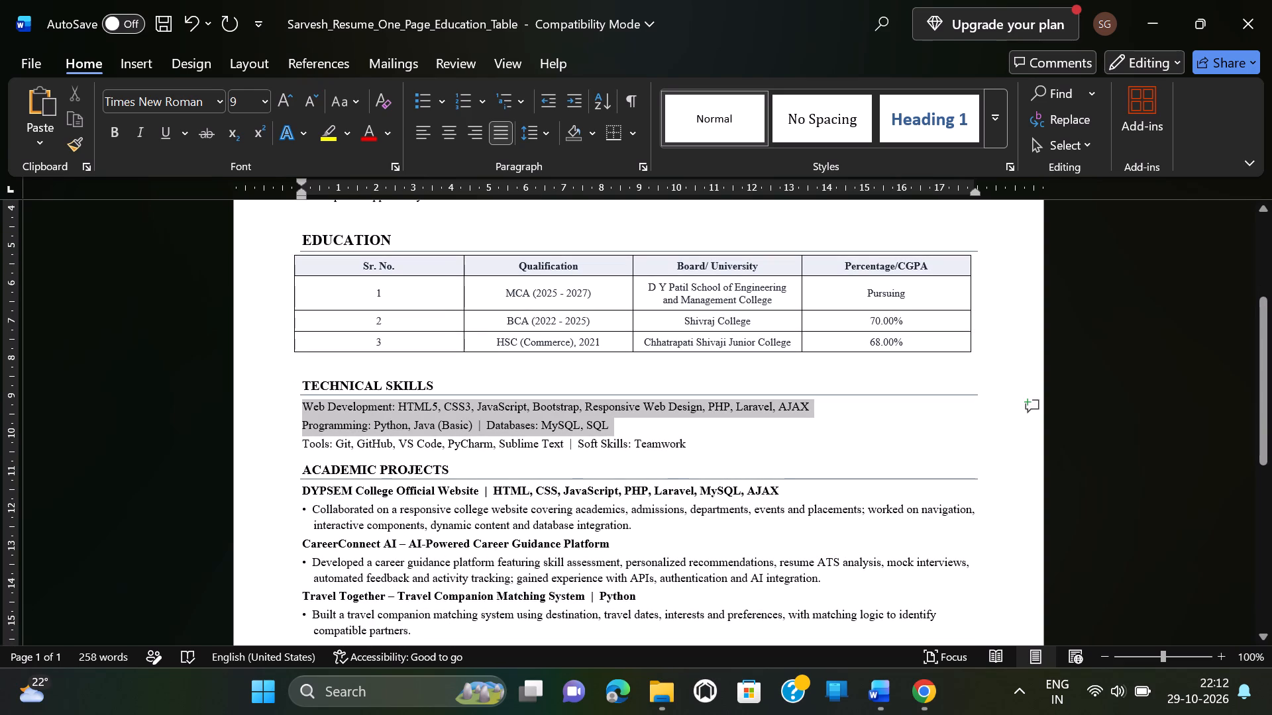
pyautogui.moveTo(823, 418); pyautogui.dragTo(825, 412)
pyautogui.hotkey('ctrl', 'x')
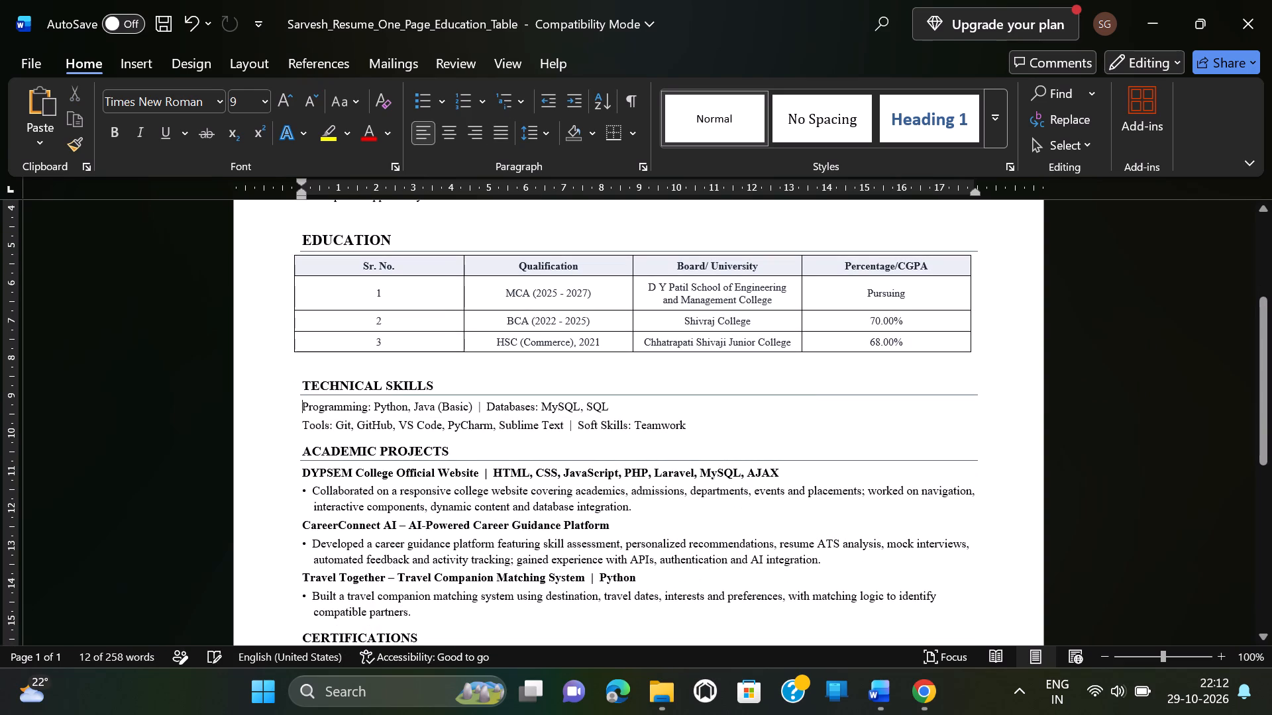
# Remove the separator before "Databases" and move "Databases: MySQL, SQL" to its own line, leaving an empty line below Programming.
pyautogui.click(703, 403)
pyautogui.press('Left')
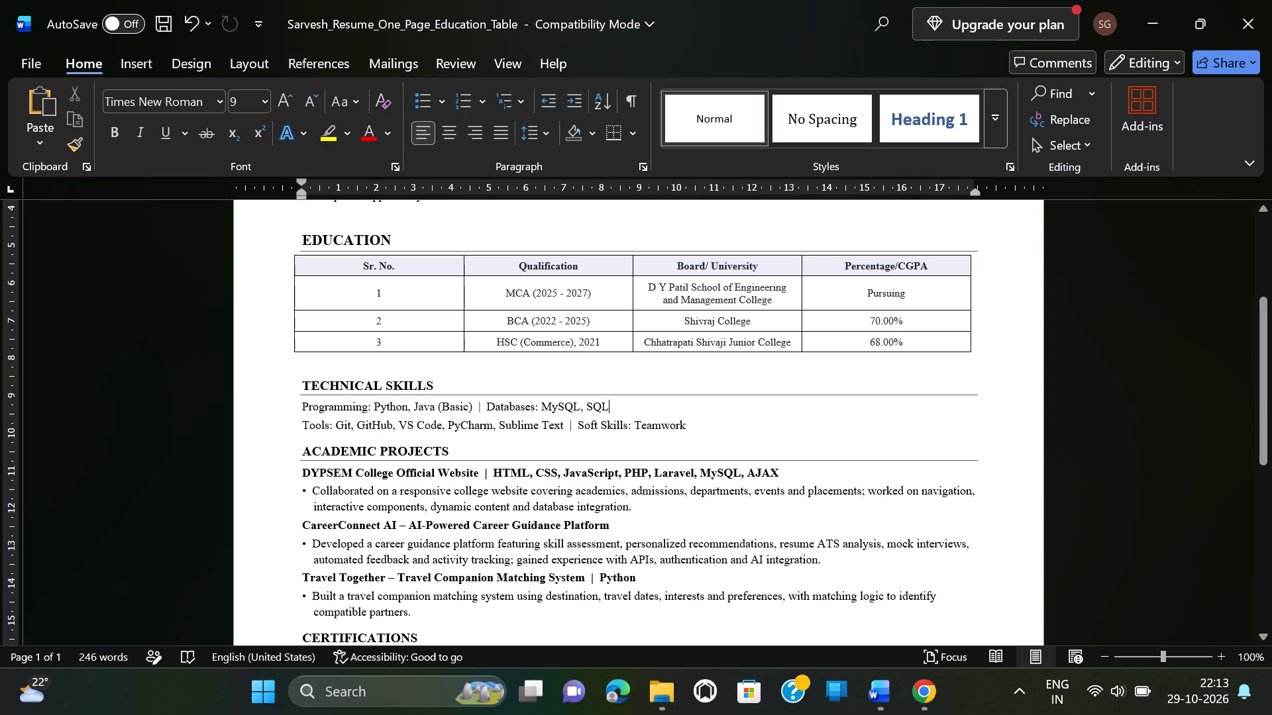
pyautogui.press('Left')
pyautogui.press('Left')
pyautogui.press('Left')
pyautogui.press('Left')
pyautogui.press('Left')
pyautogui.press('Left')
pyautogui.press('Left')
pyautogui.press('Left')
pyautogui.press('Left')
pyautogui.press('Left')
pyautogui.press('Left')
pyautogui.press('Left')
pyautogui.press('Left')
pyautogui.press('Left')
pyautogui.press('Left')
pyautogui.press('Left')
pyautogui.press('Left')
pyautogui.press('Left')
pyautogui.press('Left')
pyautogui.press('Left')
pyautogui.press('Left')
pyautogui.press('Right')
pyautogui.press('BackSpace')
pyautogui.press('BackSpace')
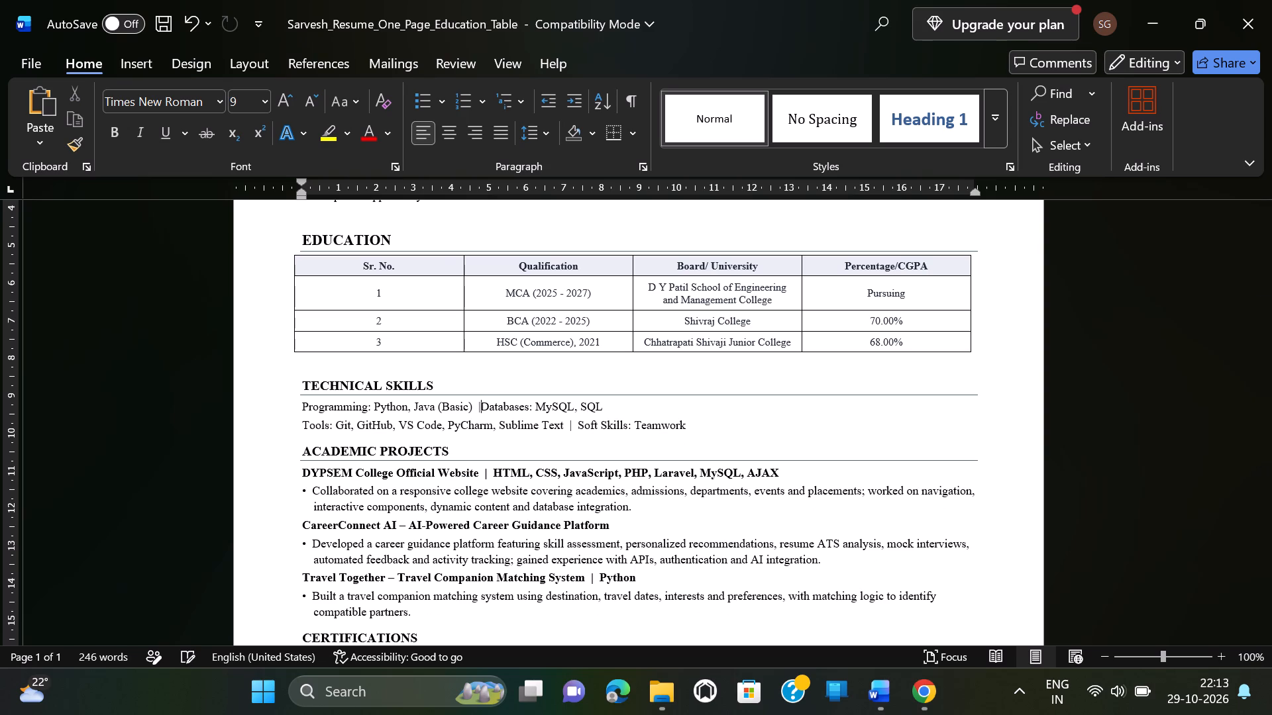
pyautogui.press('BackSpace')
pyautogui.press('Return')
pyautogui.press('Return')
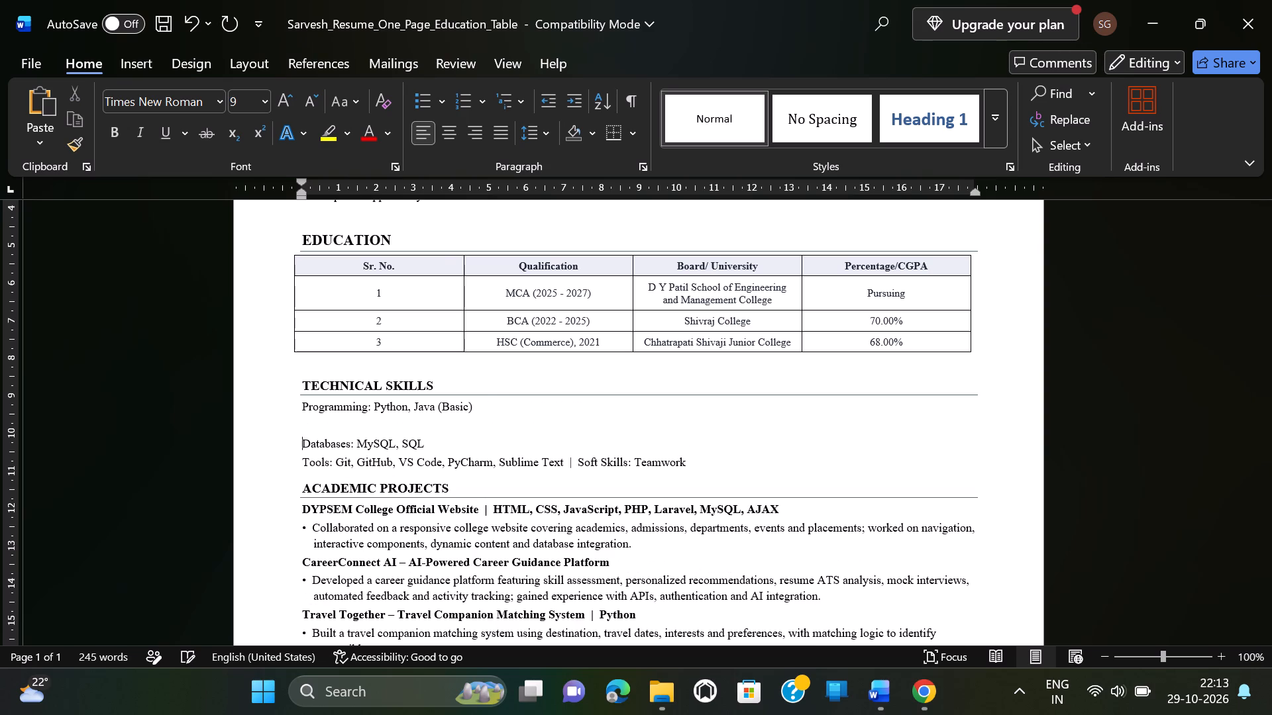
# Paste the Web Development line into the empty line between Programming and Databases, removing the extra line break.
pyautogui.press('Up')
pyautogui.hotkey('ctrl', 'v')
pyautogui.press('BackSpace')
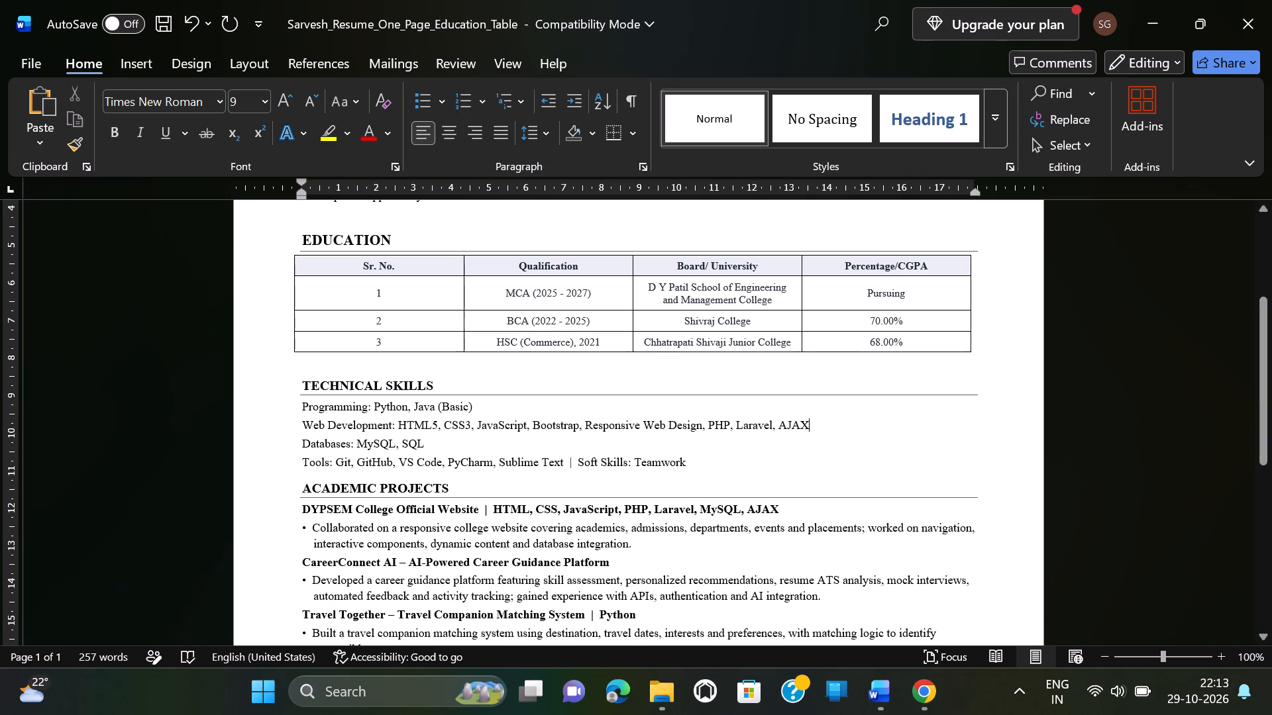
# Delete ", PHP, Laravel, AJAX" from the end of the Web Development line and save the document.
pyautogui.moveTo(706, 431); pyautogui.dragTo(797, 425)
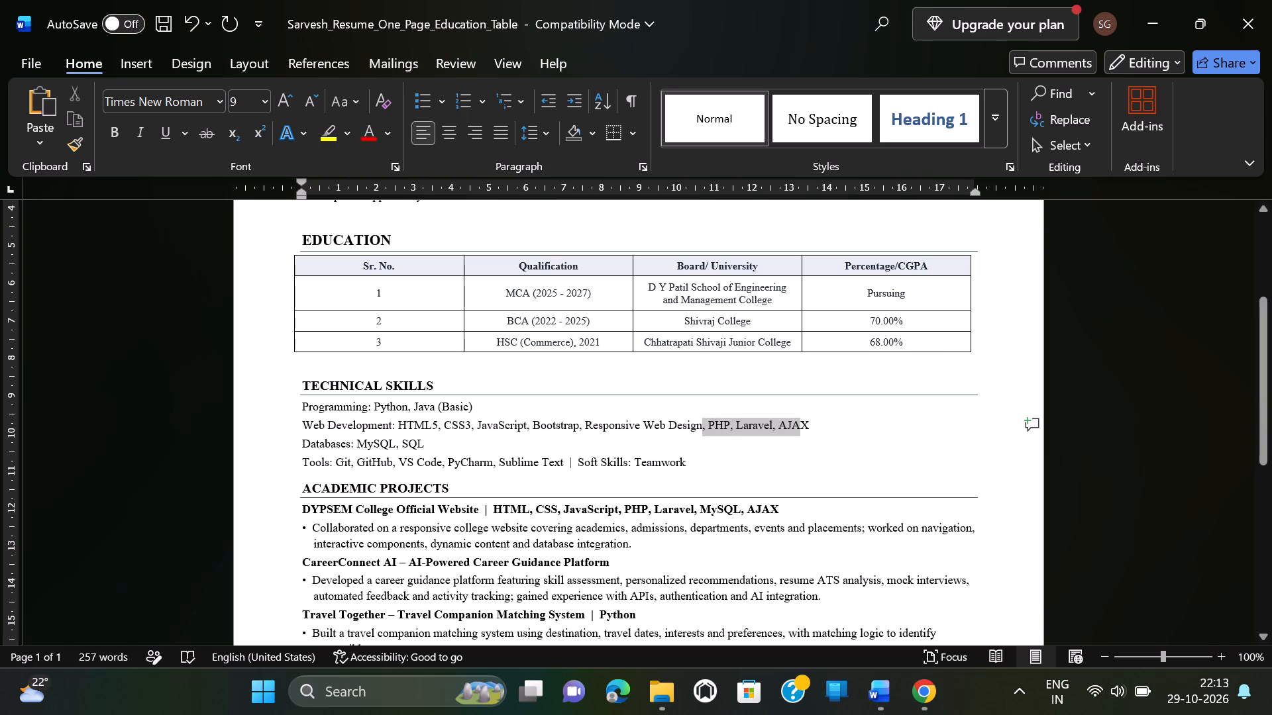
pyautogui.moveTo(797, 425); pyautogui.dragTo(809, 428)
pyautogui.press('BackSpace')
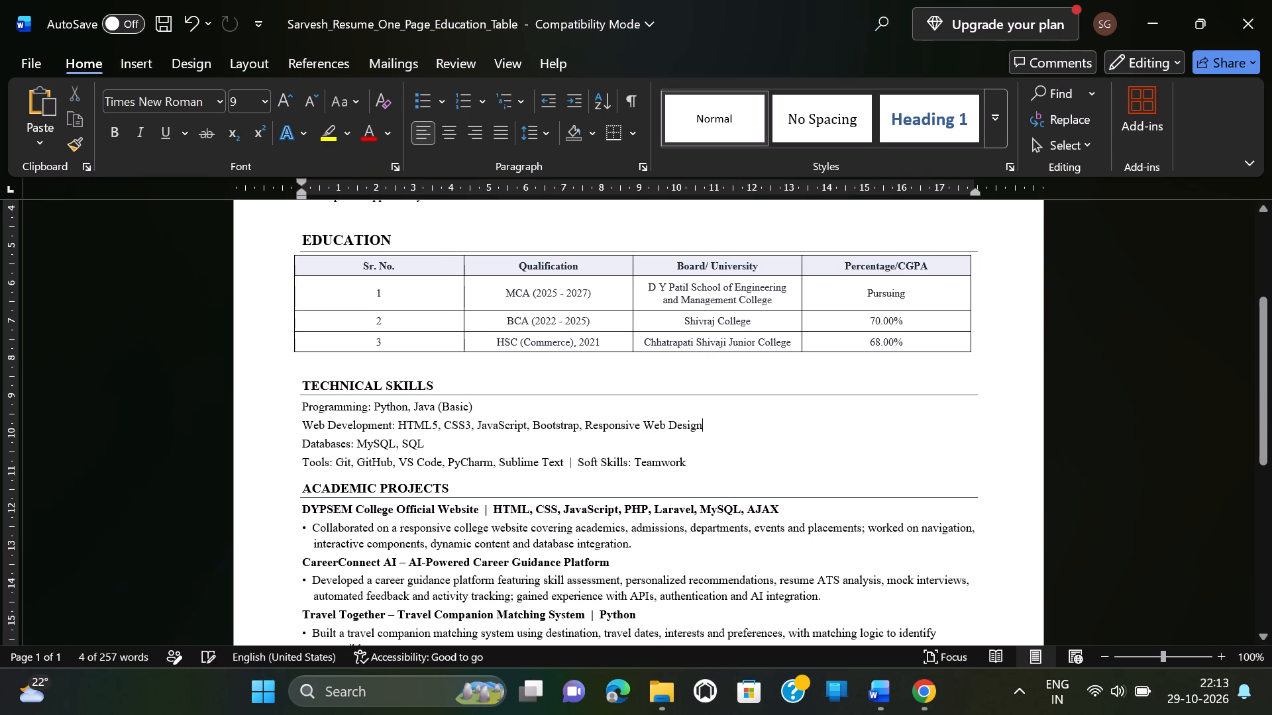
pyautogui.hotkey('ctrl', 's')
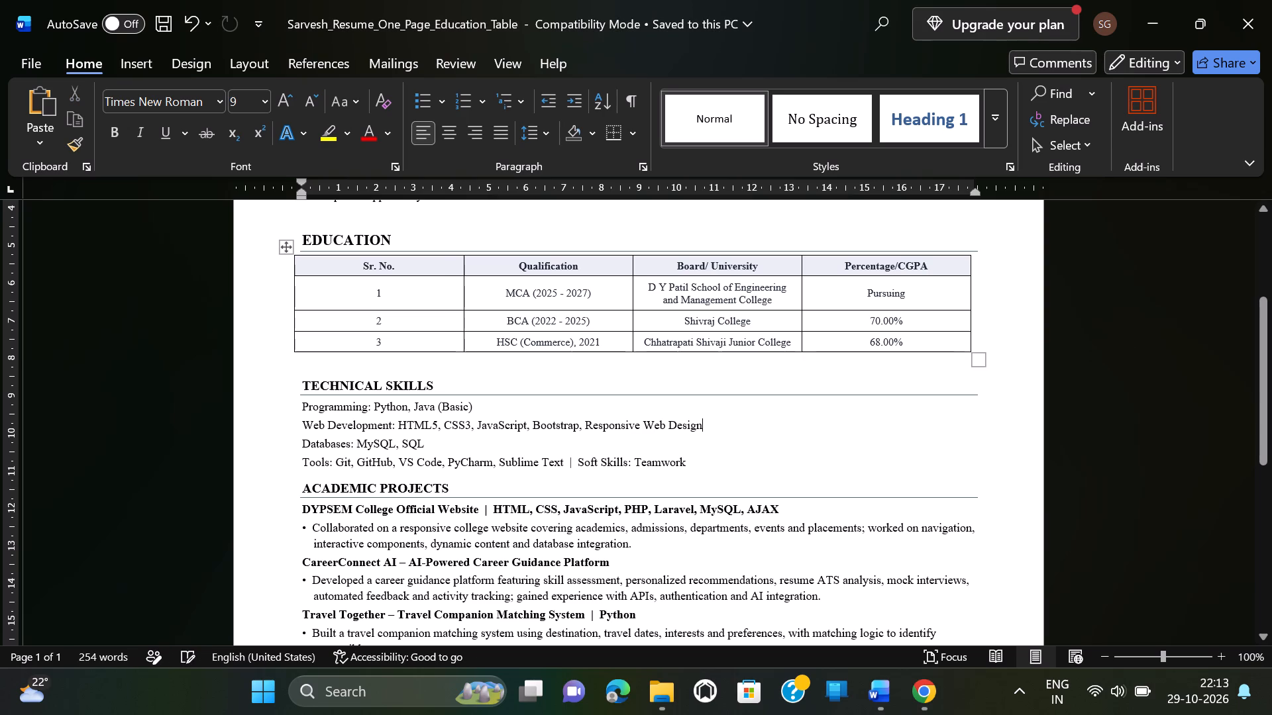
# Bold the Programming, Web Development, Databases and Tools labels under TECHNICAL SKILLS, and save the document.
pyautogui.doubleClick(329, 407)
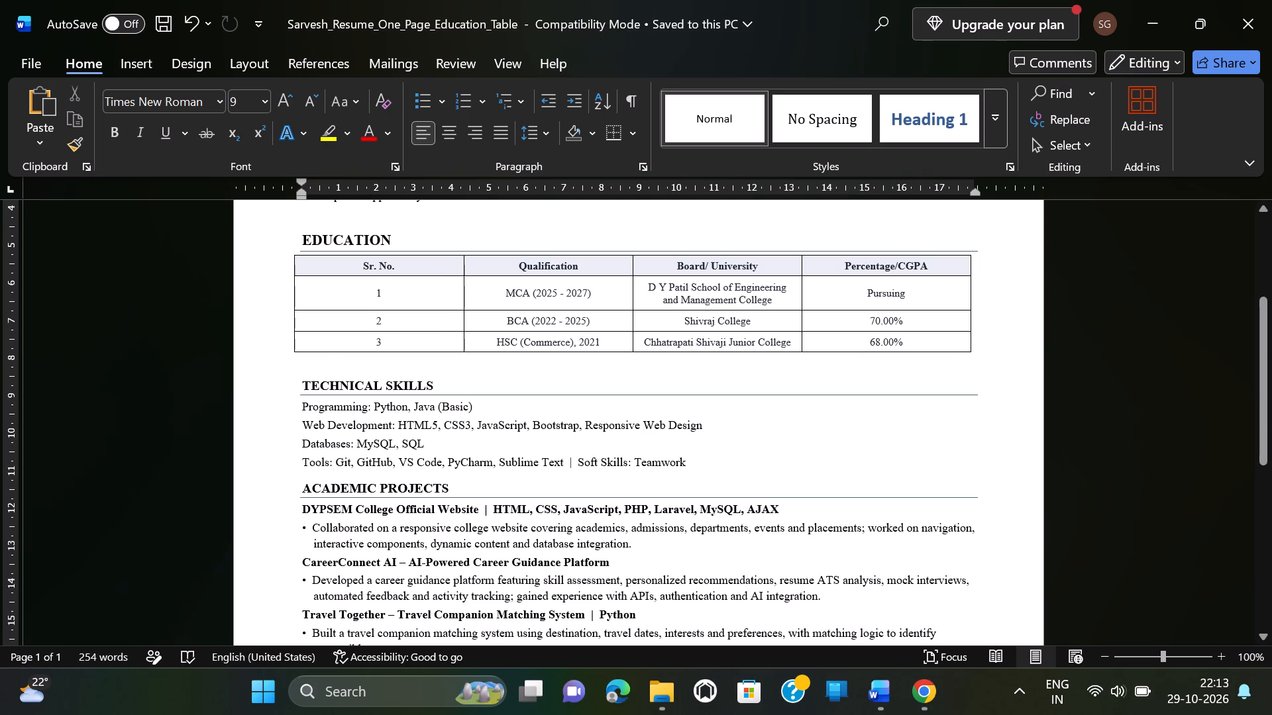
pyautogui.hotkey('ctrl', 'b')
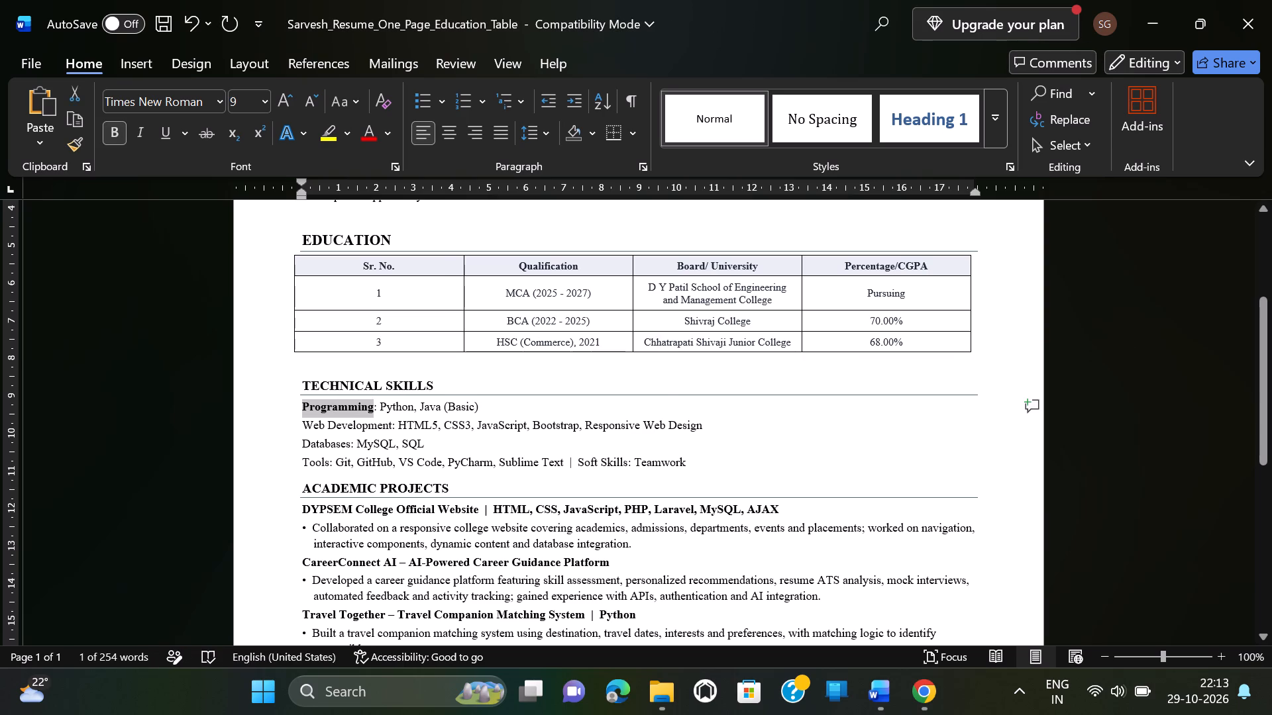
pyautogui.doubleClick(333, 425)
pyautogui.moveTo(304, 418); pyautogui.dragTo(337, 439)
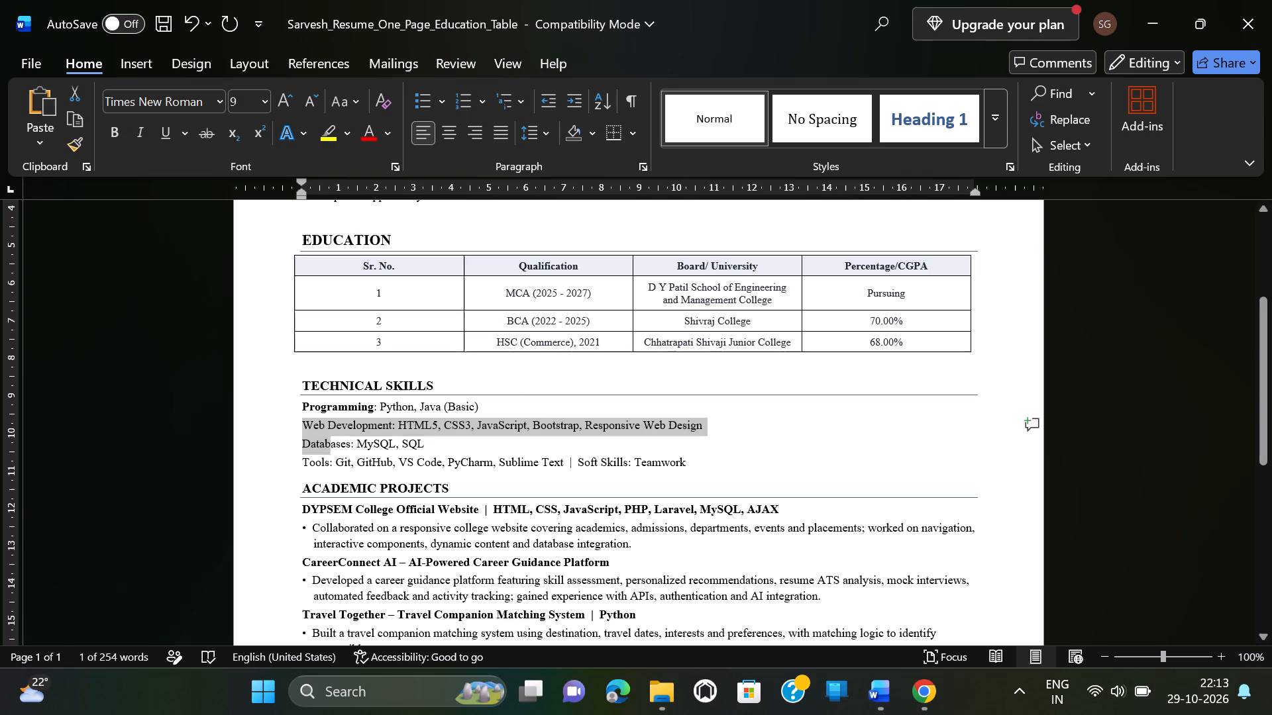
pyautogui.moveTo(337, 439); pyautogui.dragTo(378, 425)
pyautogui.hotkey('ctrl', 'b')
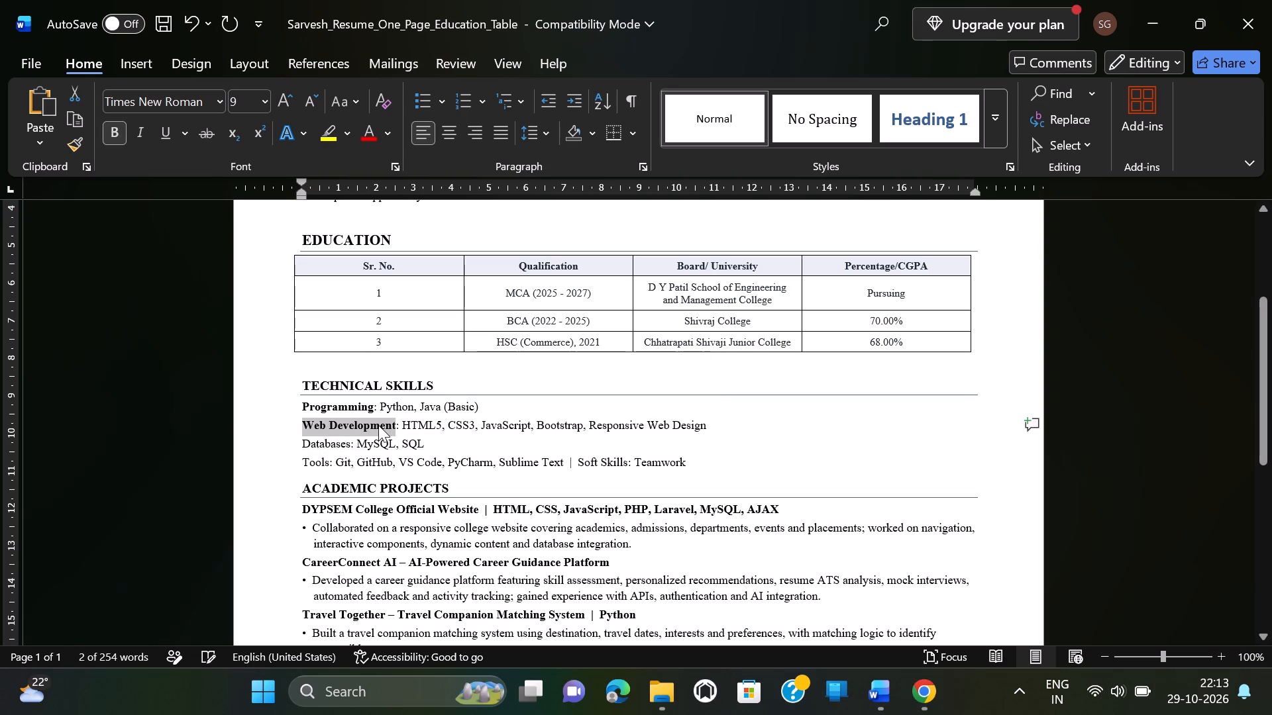
pyautogui.doubleClick(320, 442)
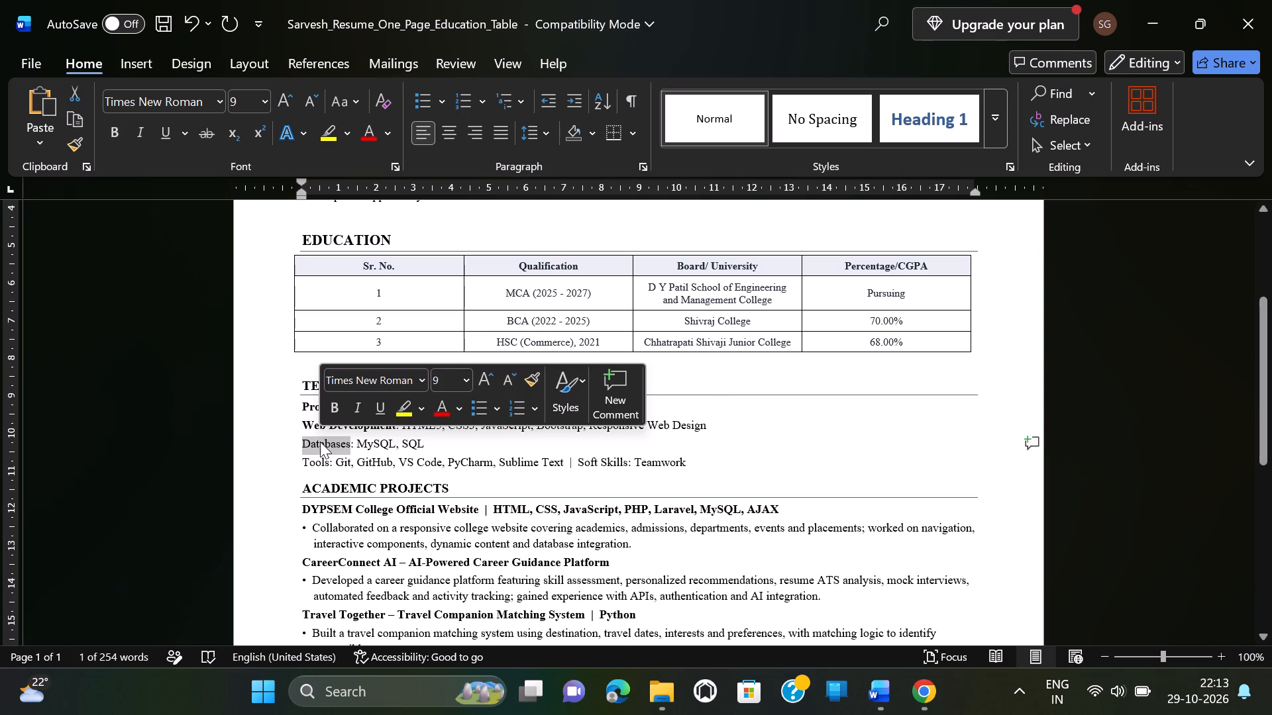
pyautogui.hotkey('ctrl', 'b')
pyautogui.doubleClick(325, 464)
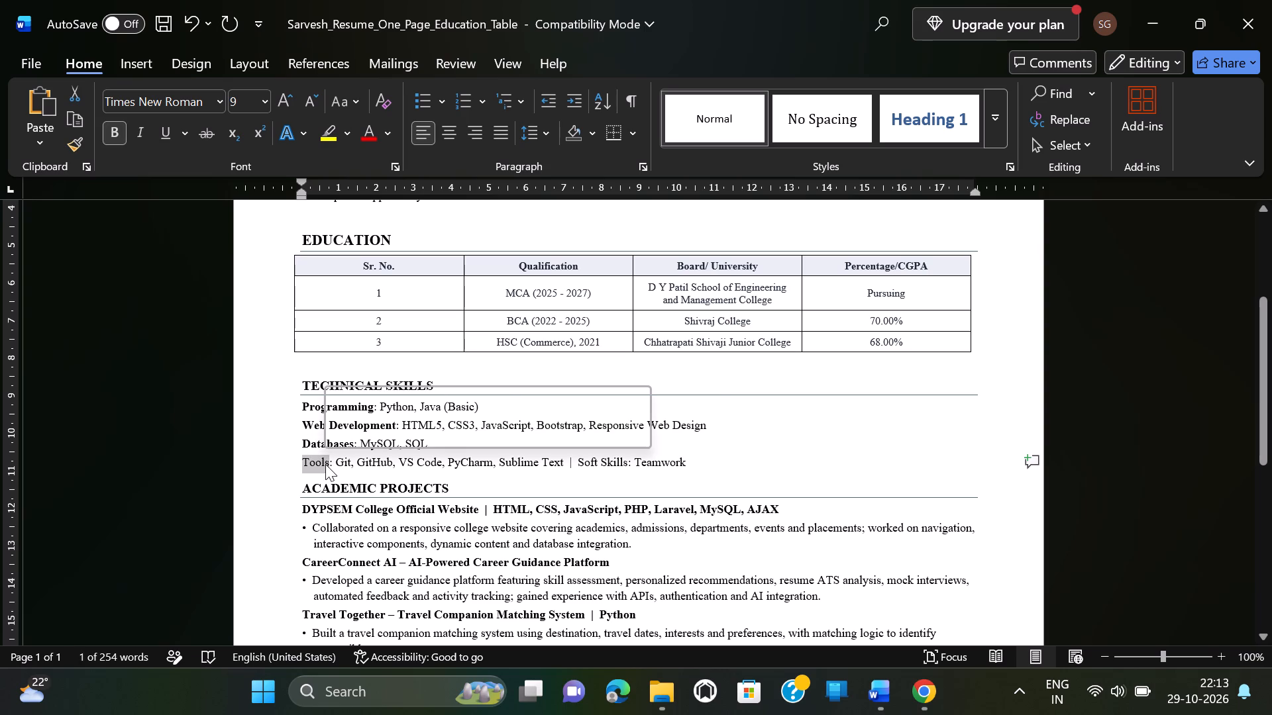
pyautogui.hotkey('ctrl', 'b')
pyautogui.hotkey('ctrl', 's')
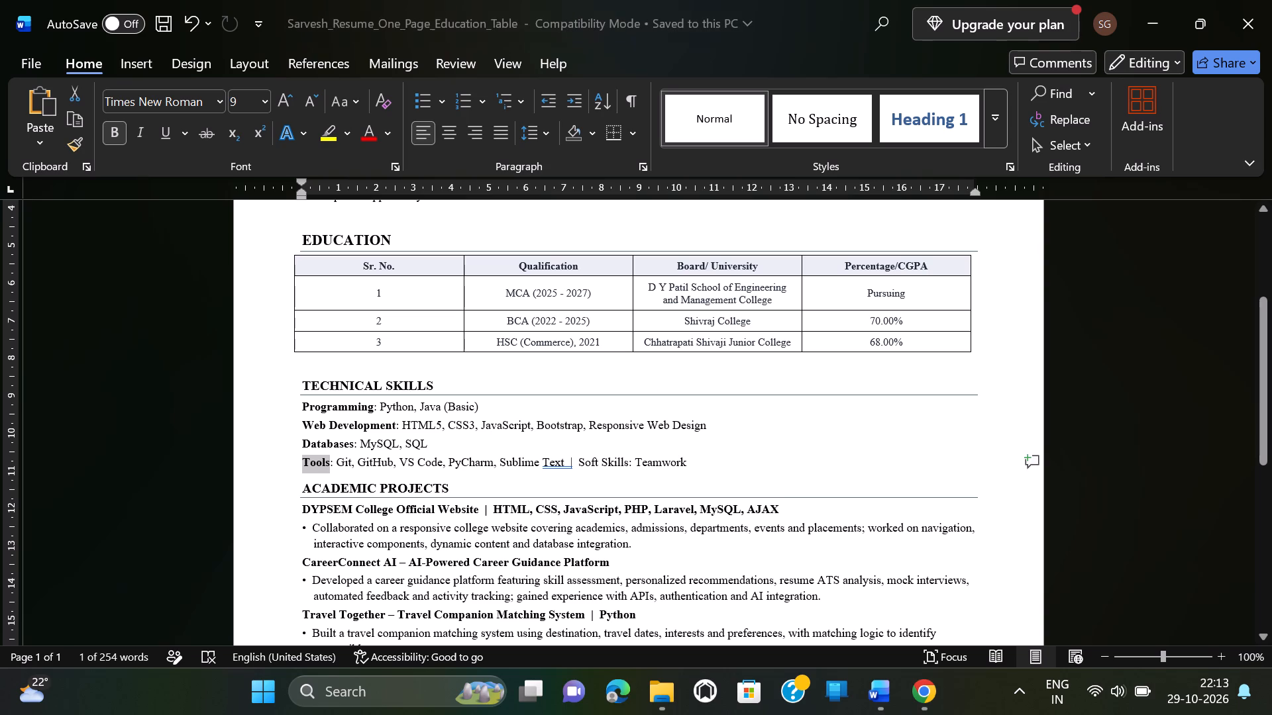
# Remove the separator after "Sublime Text" and move "Soft Skills: Teamwork" to its own line below Tools.
pyautogui.click(452, 430)
pyautogui.scroll(1, 452, 430)
pyautogui.scroll(-1, 452, 430)
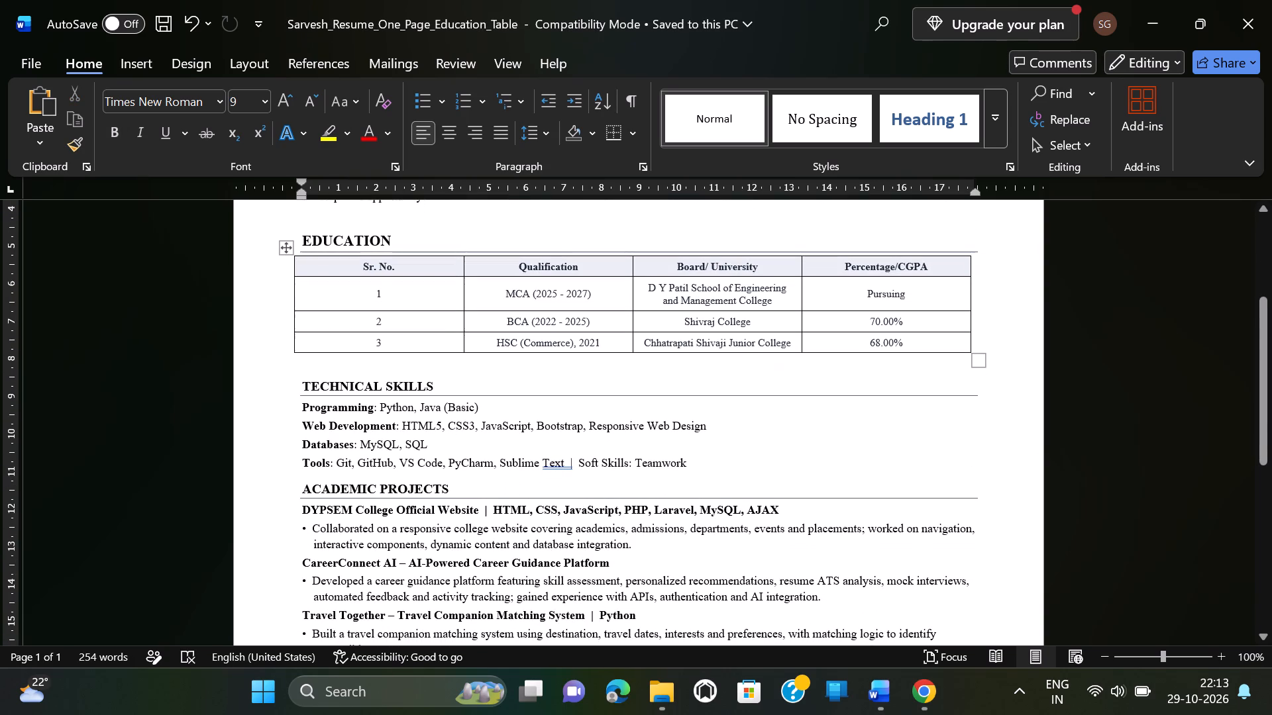
pyautogui.click(558, 463)
pyautogui.click(578, 464)
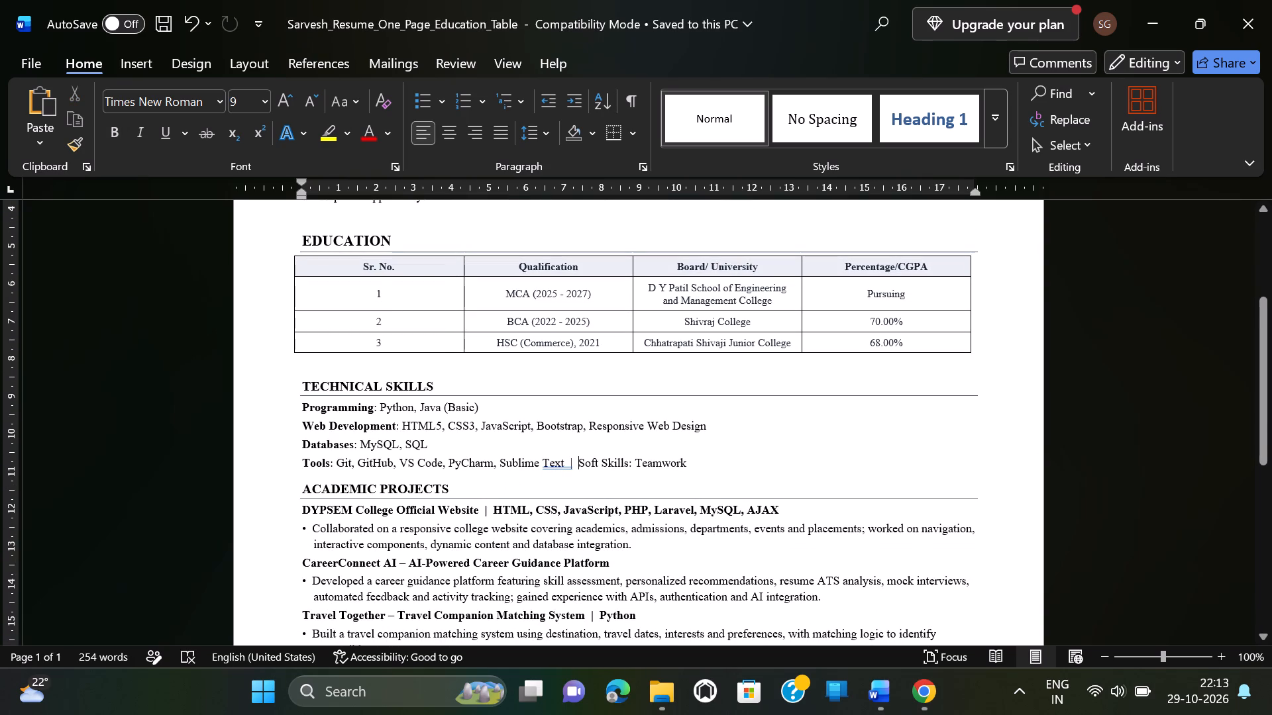
pyautogui.press('BackSpace')
pyautogui.press('BackSpace')
pyautogui.press('BackSpace')
pyautogui.press('Return')
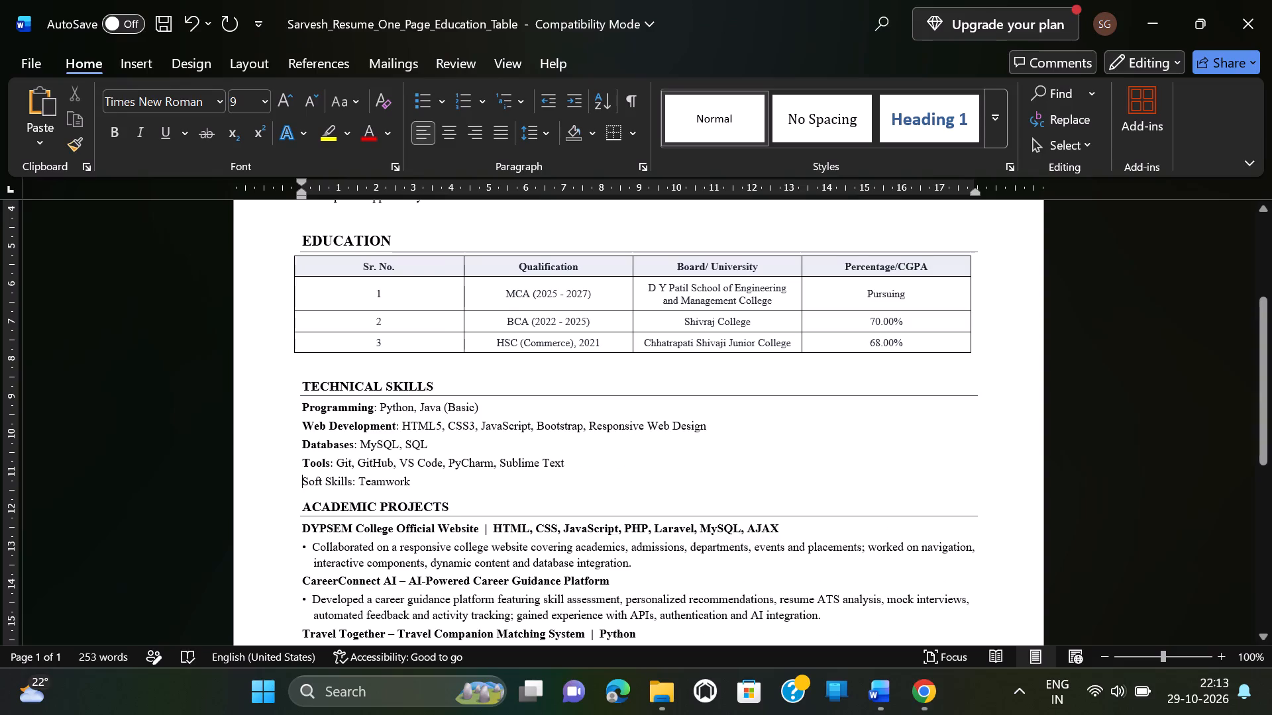
# Bold the Soft Skills label under TECHNICAL SKILLS and save the document.
pyautogui.moveTo(349, 483); pyautogui.dragTo(306, 481)
pyautogui.hotkey('ctrl', 'b')
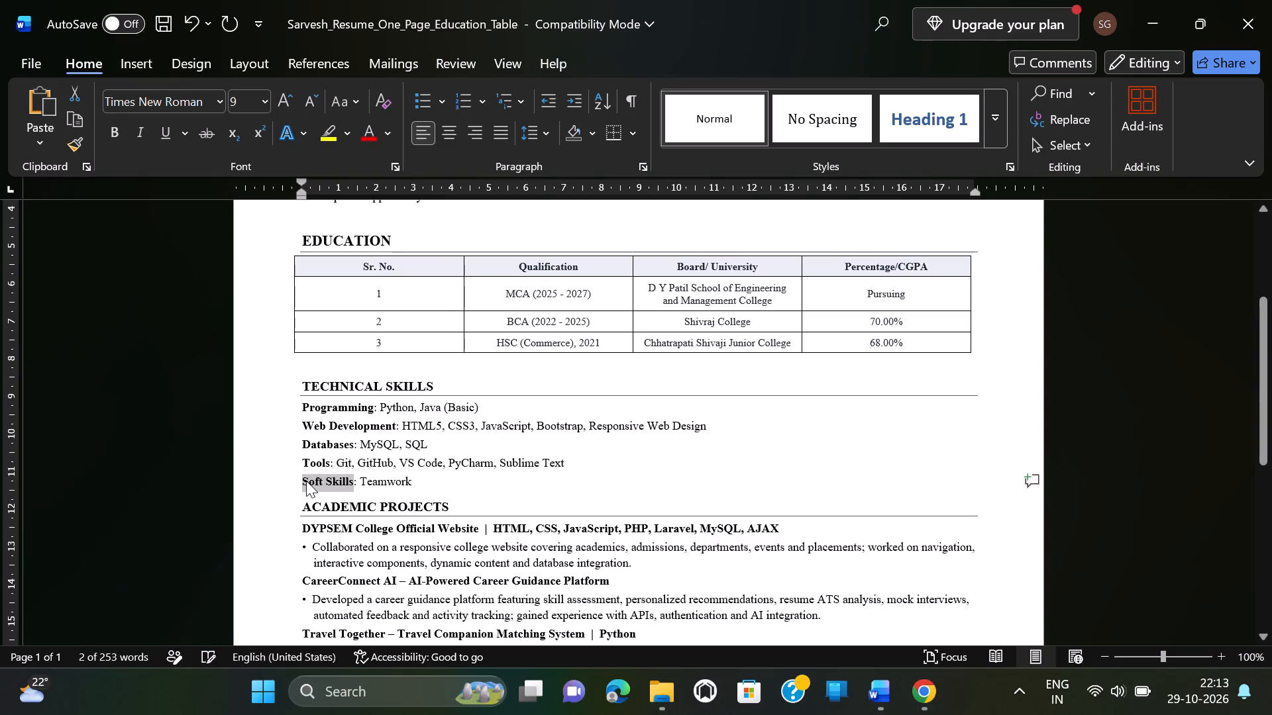
pyautogui.hotkey('ctrl', 's')
pyautogui.click(499, 467)
pyautogui.scroll(1, 499, 467)
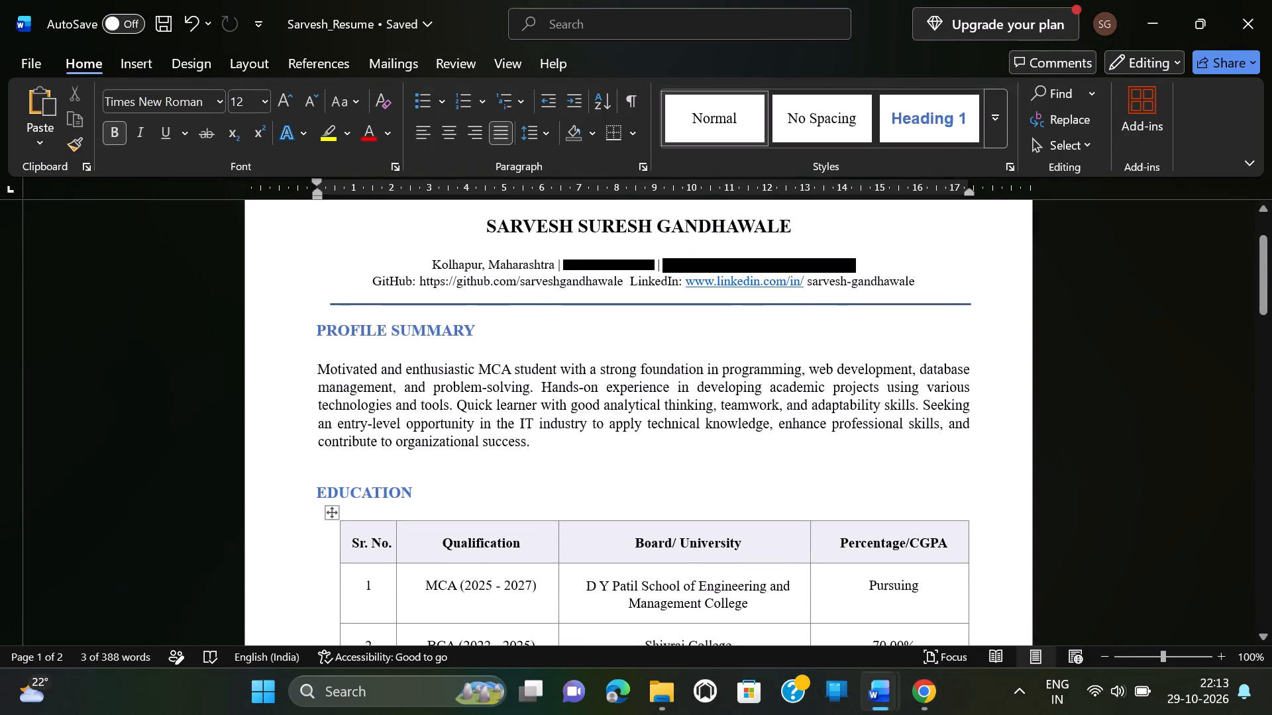
pyautogui.moveTo(553, 441); pyautogui.dragTo(324, 365)
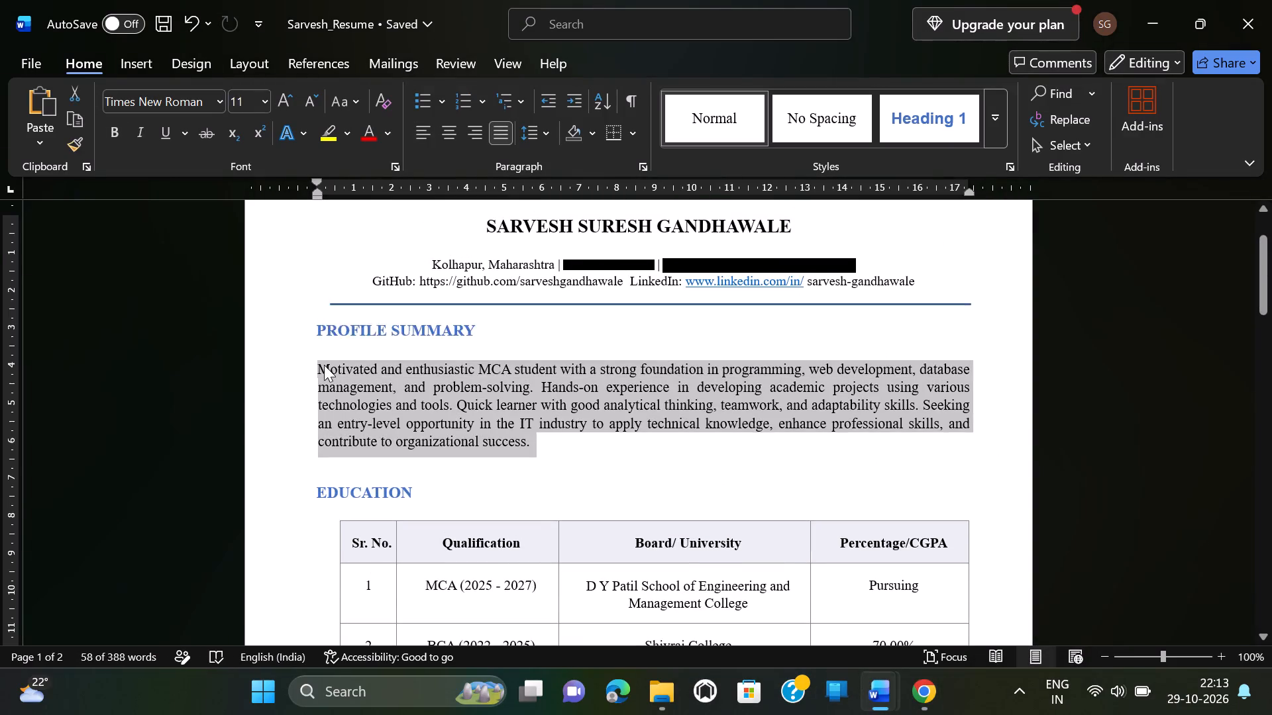
pyautogui.hotkey('ctrl', 'c')
pyautogui.hotkey('alt', 'Tab')
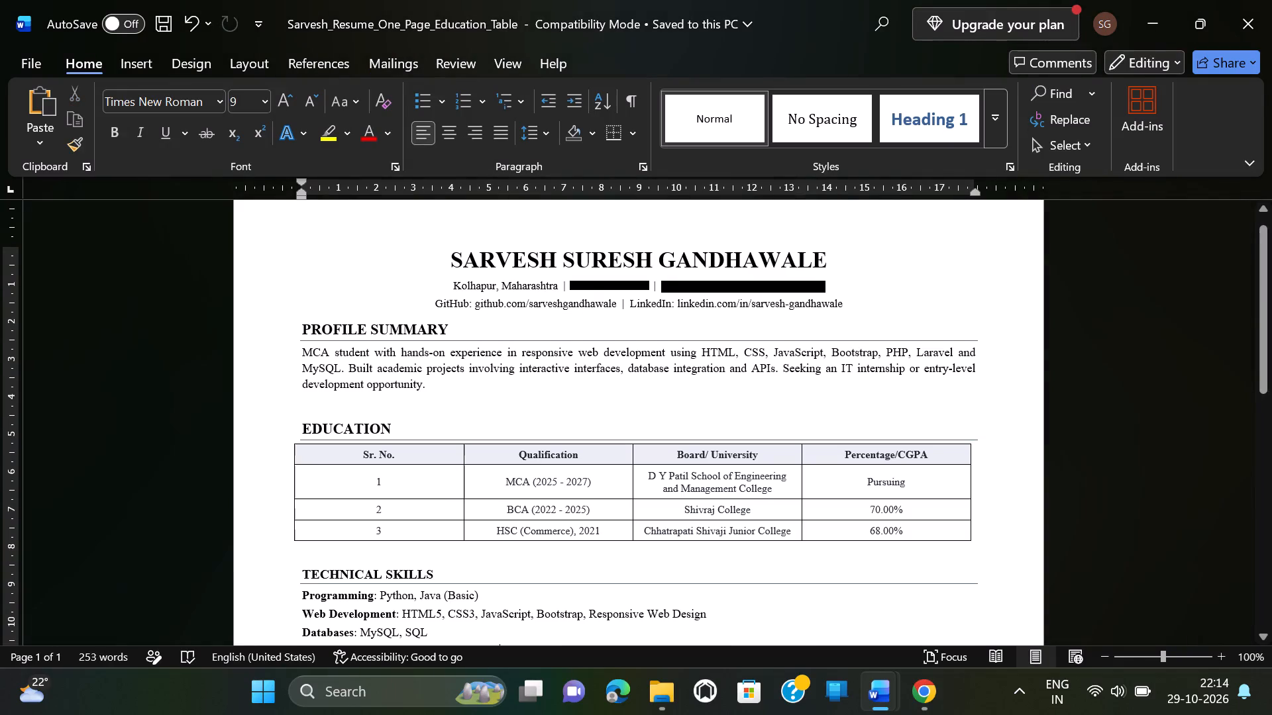
pyautogui.moveTo(433, 391); pyautogui.dragTo(309, 359)
pyautogui.hotkey('ctrl', 'v')
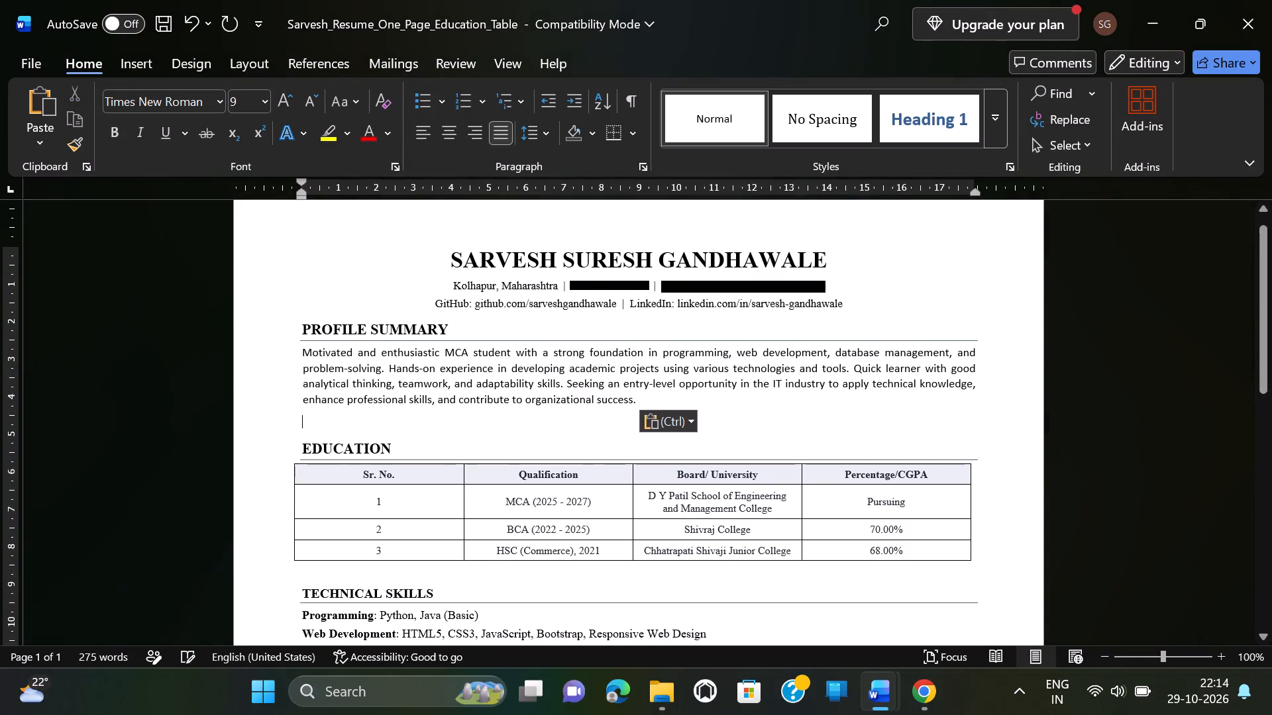
# Format the new profile summary paragraph in Times New Roman at size 10.
pyautogui.moveTo(659, 401); pyautogui.dragTo(286, 354)
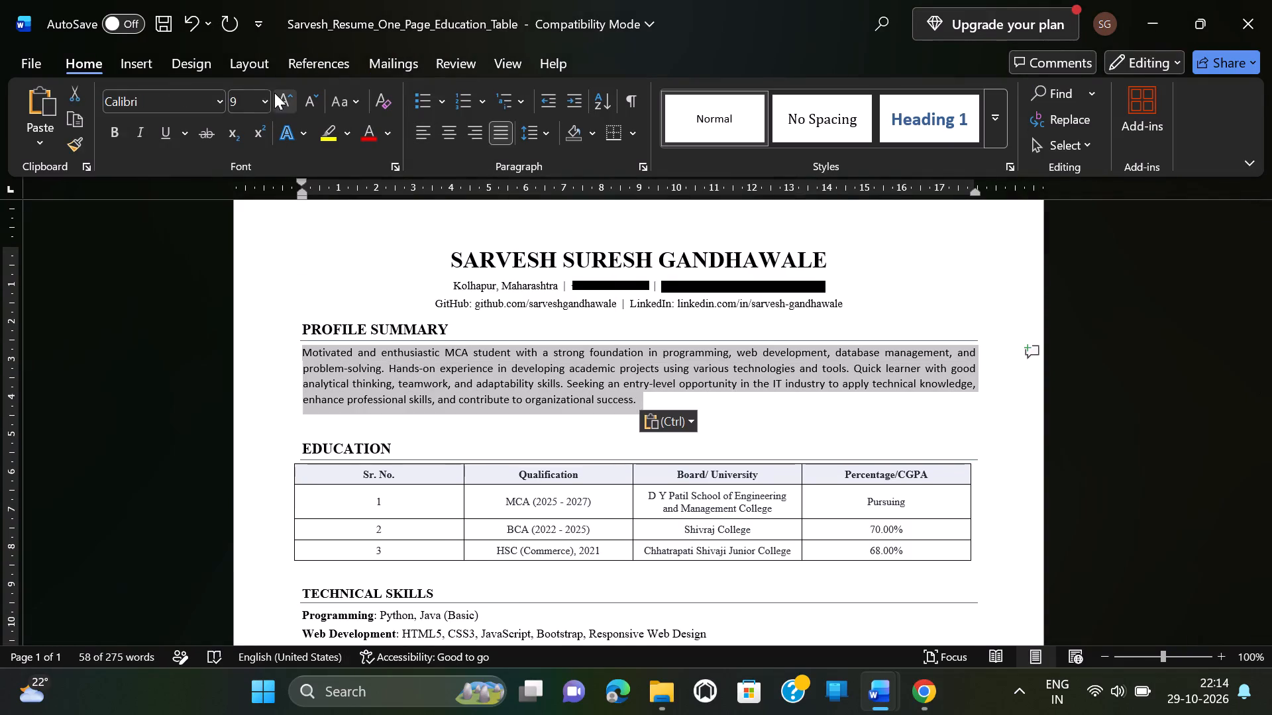
pyautogui.click(284, 97)
pyautogui.click(197, 95)
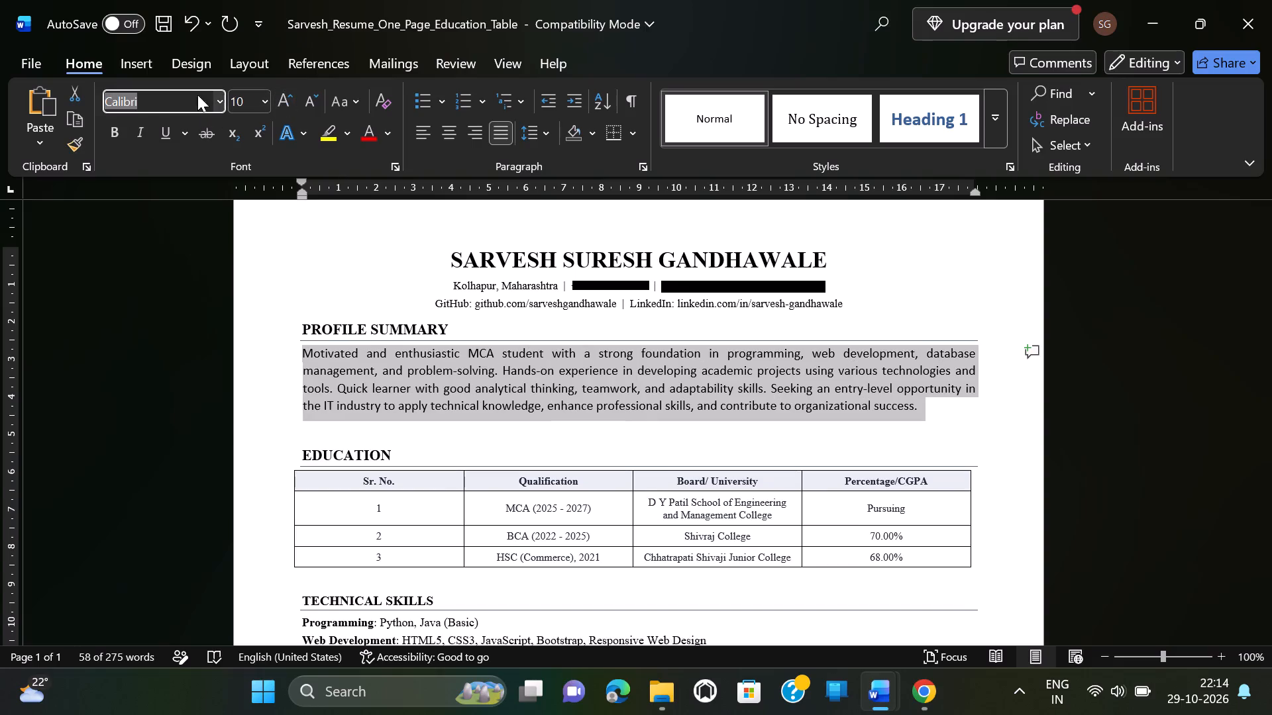
pyautogui.write('tim')
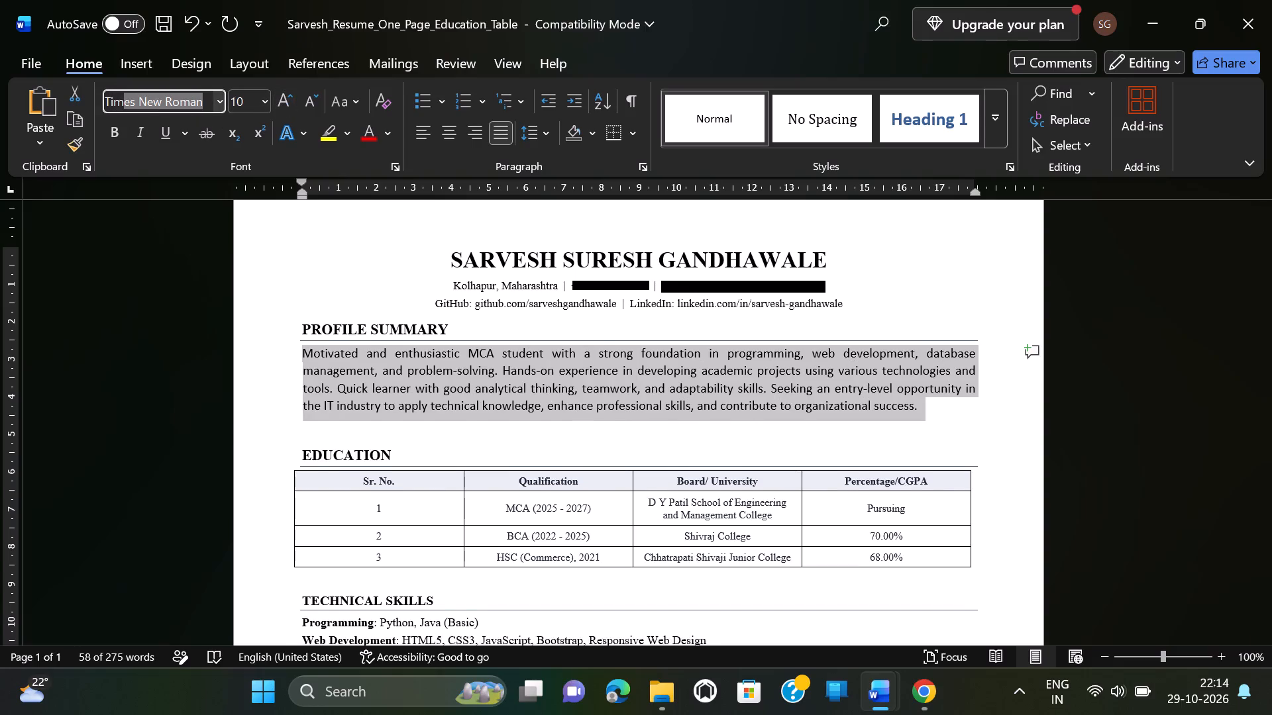
pyautogui.press('Return')
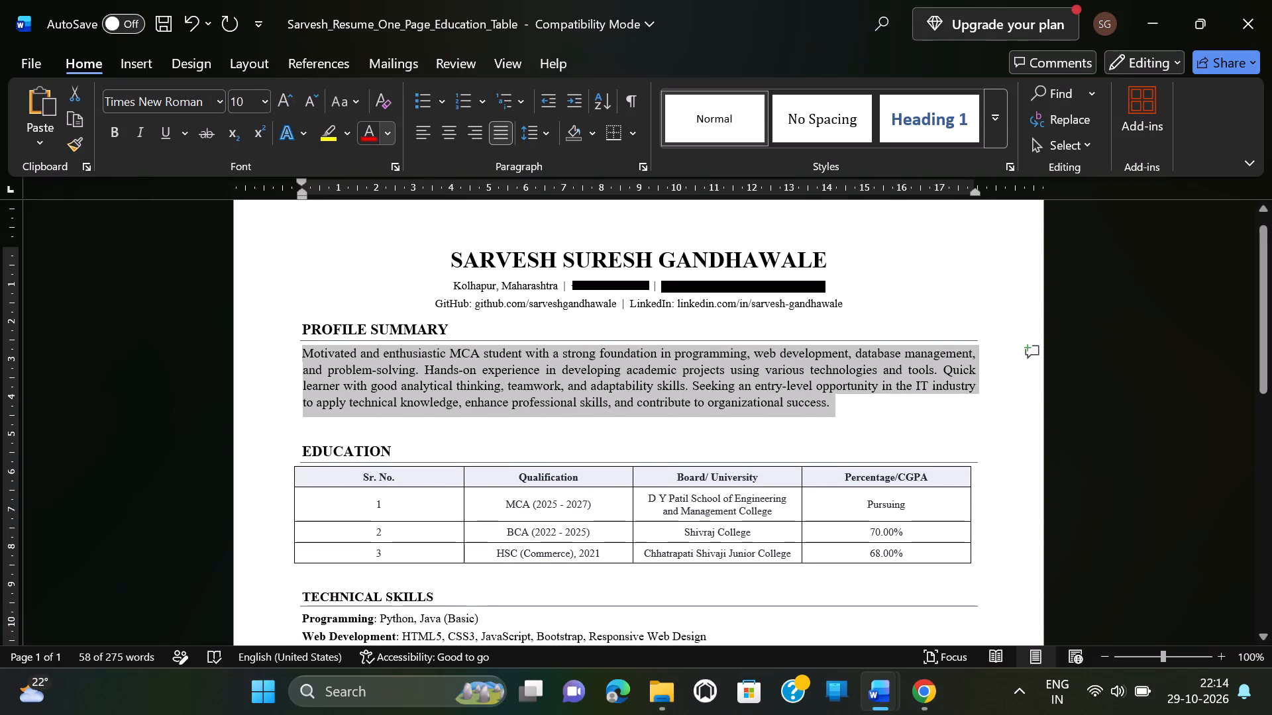
pyautogui.click(431, 386)
# Increase the font size of the five skill lines under TECHNICAL SKILLS, Programming through Soft Skills, to 10.
pyautogui.scroll(-4, 455, 397)
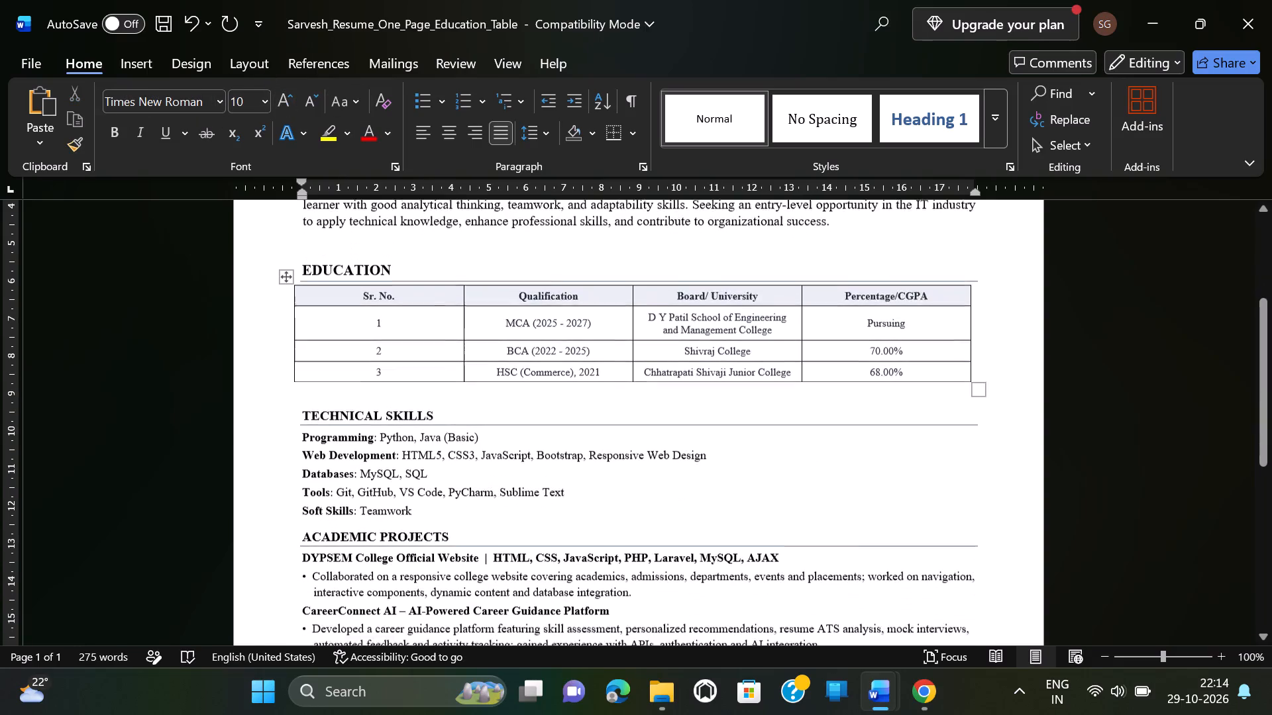
pyautogui.moveTo(449, 501); pyautogui.dragTo(270, 435)
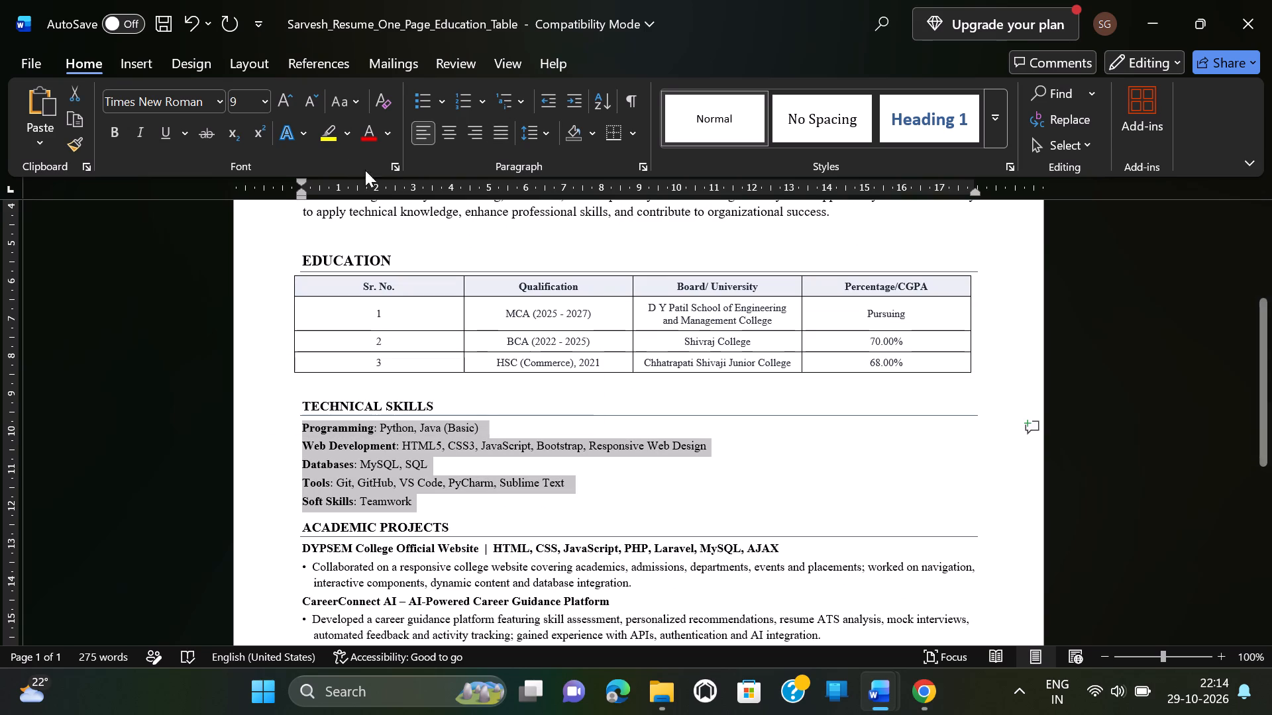
pyautogui.click(290, 99)
pyautogui.click(498, 456)
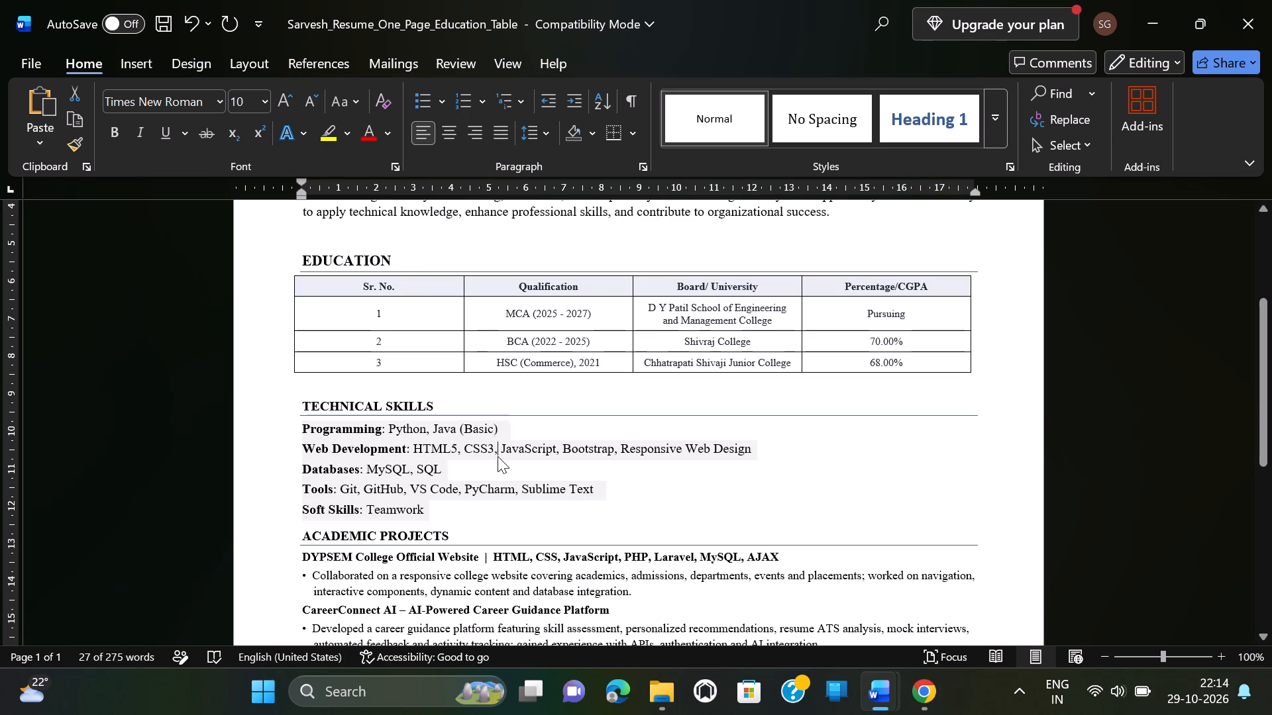
# Increase the TECHNICAL SKILLS heading to size 11 and check it against the EDUCATION heading's size.
pyautogui.moveTo(452, 403); pyautogui.dragTo(297, 401)
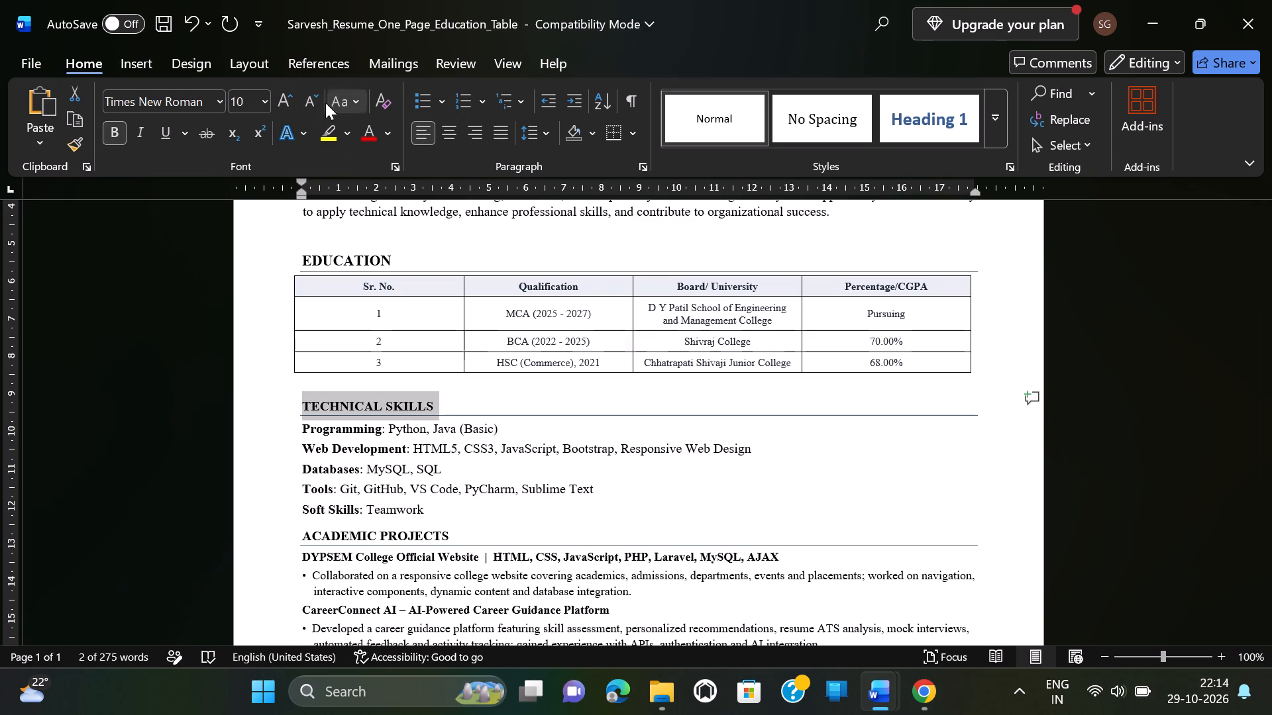
pyautogui.click(291, 95)
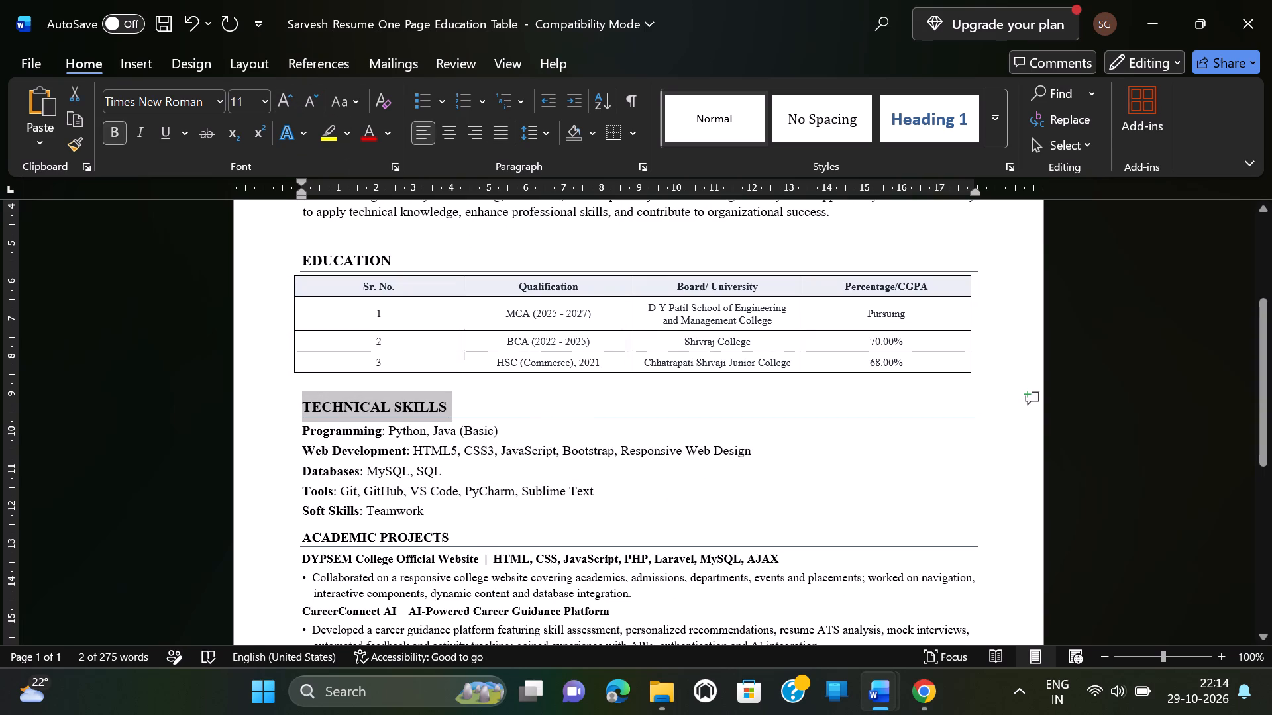
pyautogui.click(546, 423)
pyautogui.scroll(2, 546, 423)
pyautogui.moveTo(425, 350); pyautogui.dragTo(368, 350)
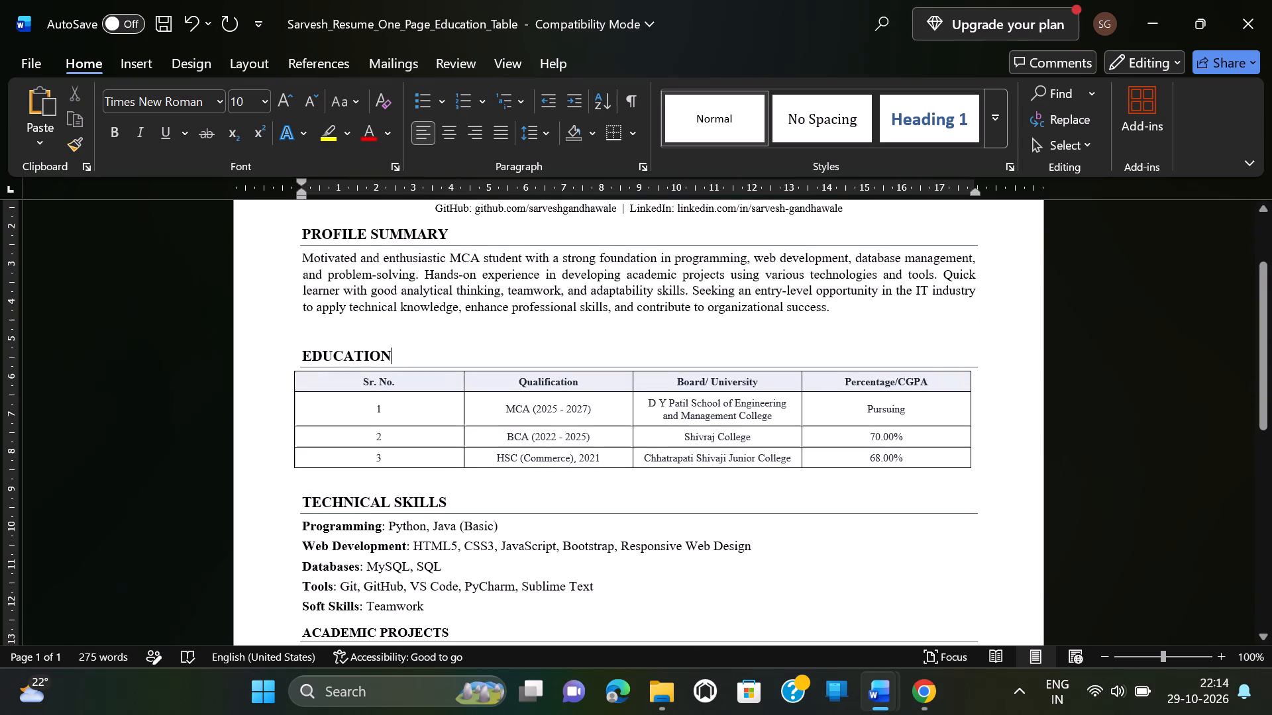
pyautogui.moveTo(368, 350); pyautogui.dragTo(296, 350)
pyautogui.click(449, 234)
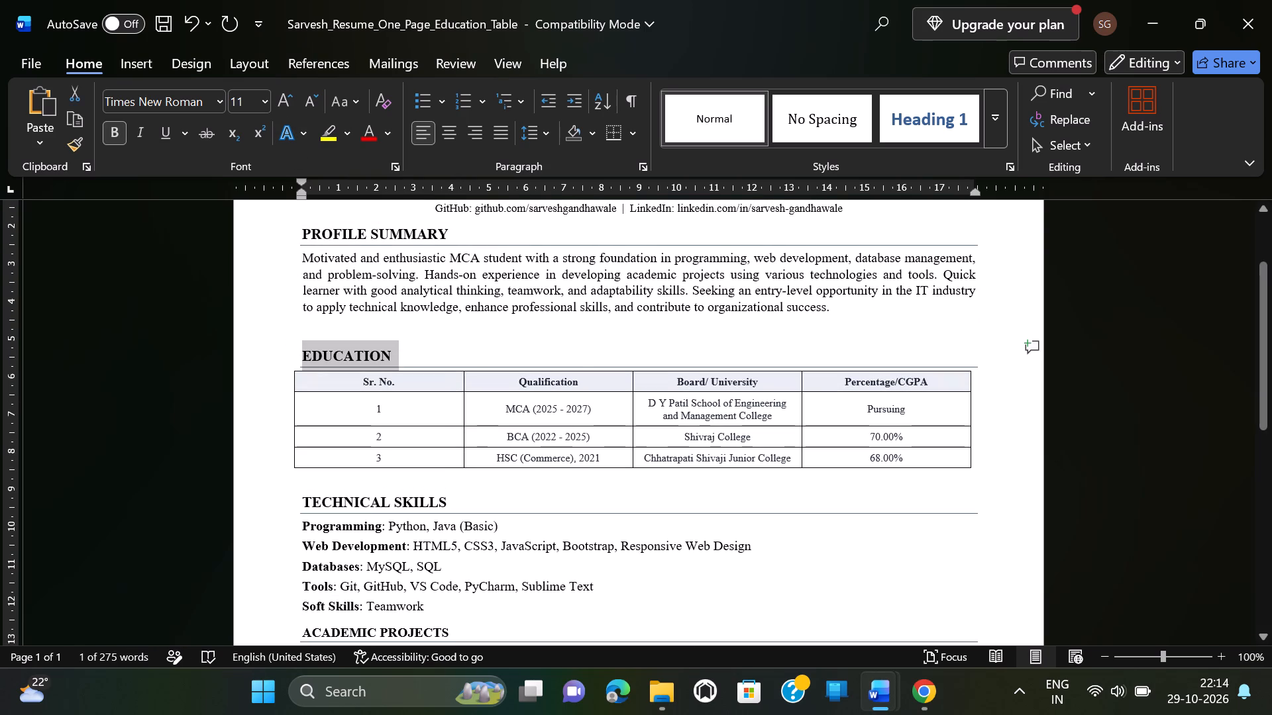
# Increase the font size of all text in the education table to 10.
pyautogui.moveTo(340, 384); pyautogui.dragTo(785, 450)
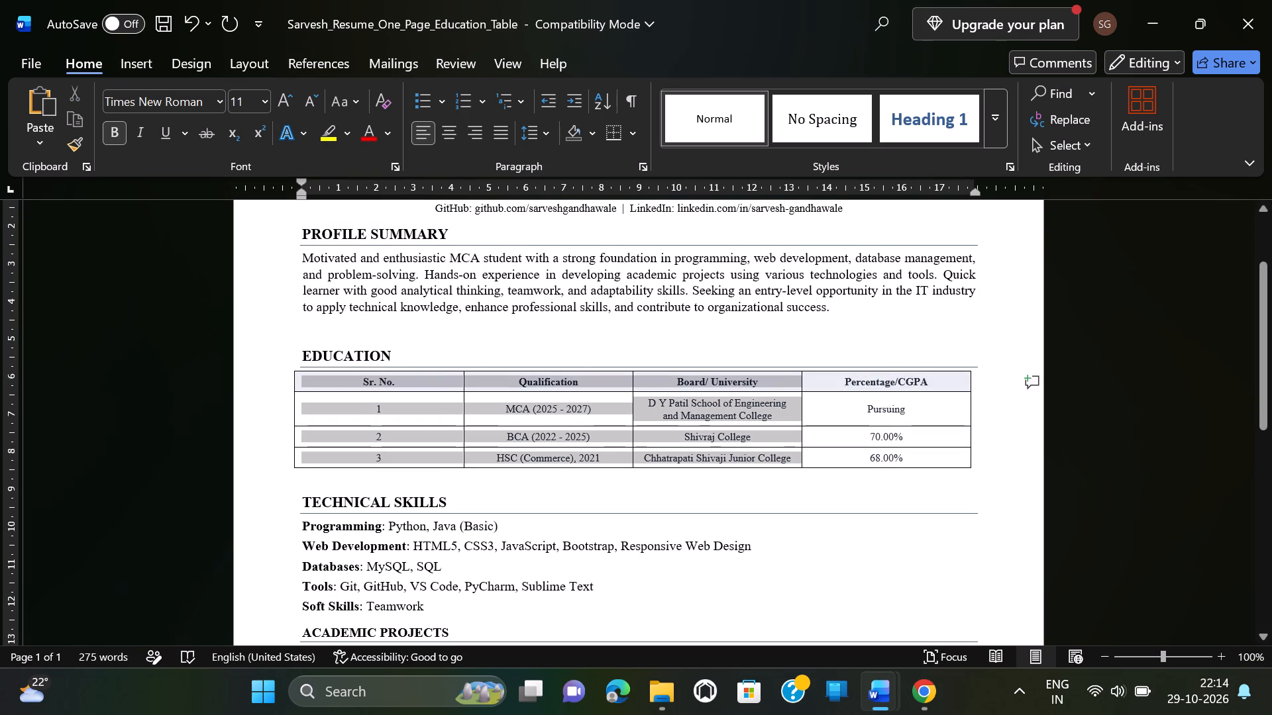
pyautogui.moveTo(785, 450); pyautogui.dragTo(927, 450)
pyautogui.click(293, 99)
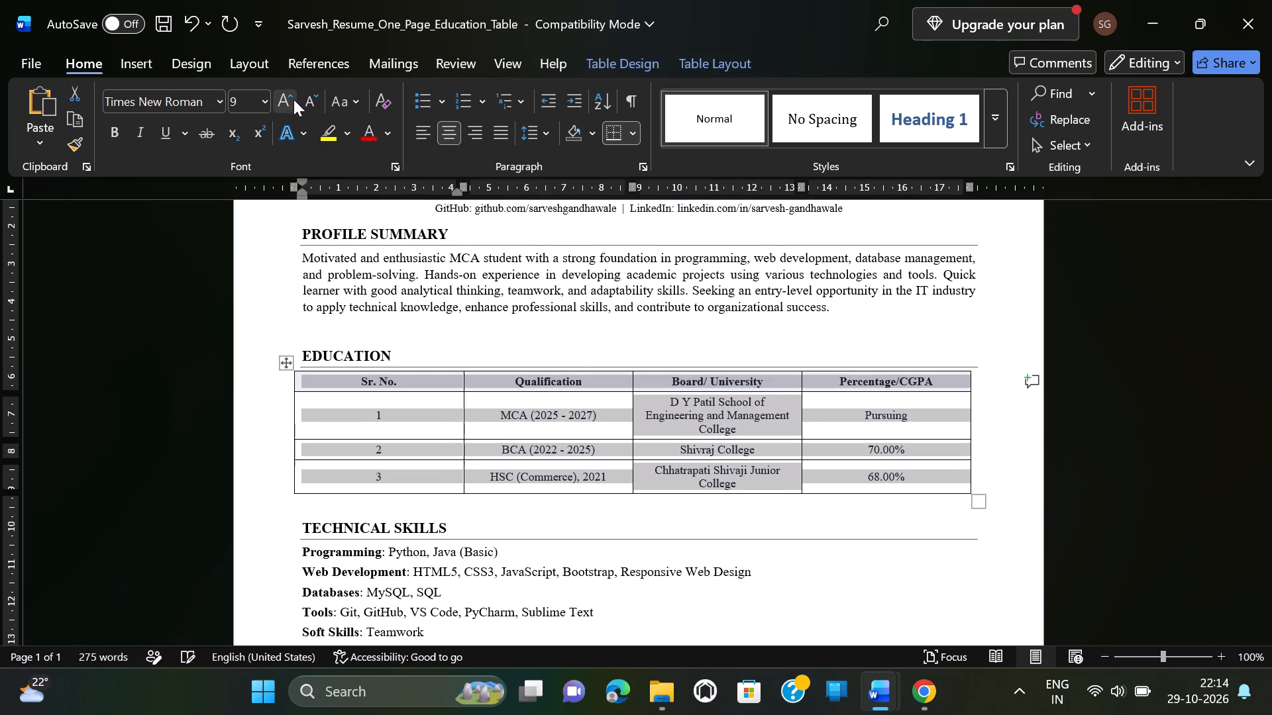
pyautogui.click(293, 99)
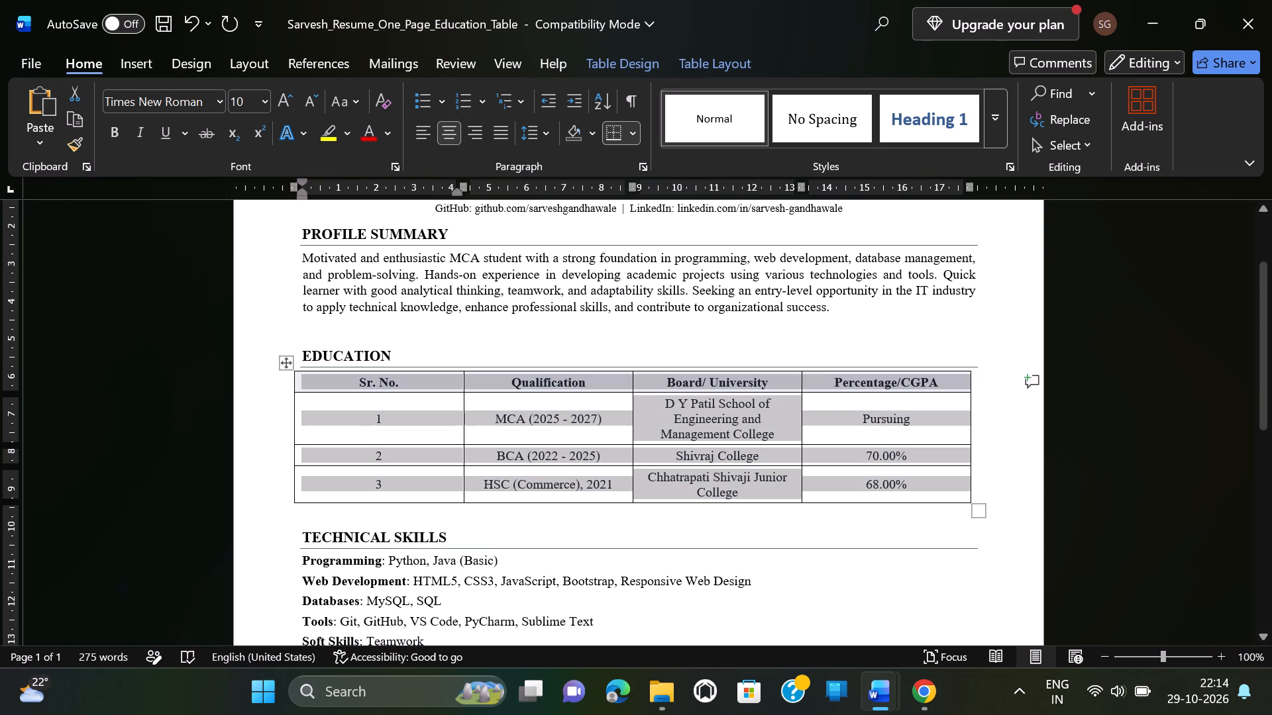
pyautogui.click(502, 377)
# Widen the Board/ University column of the education table by narrowing the Percentage/CGPA column, so the college names wrap less.
pyautogui.scroll(-2, 913, 440)
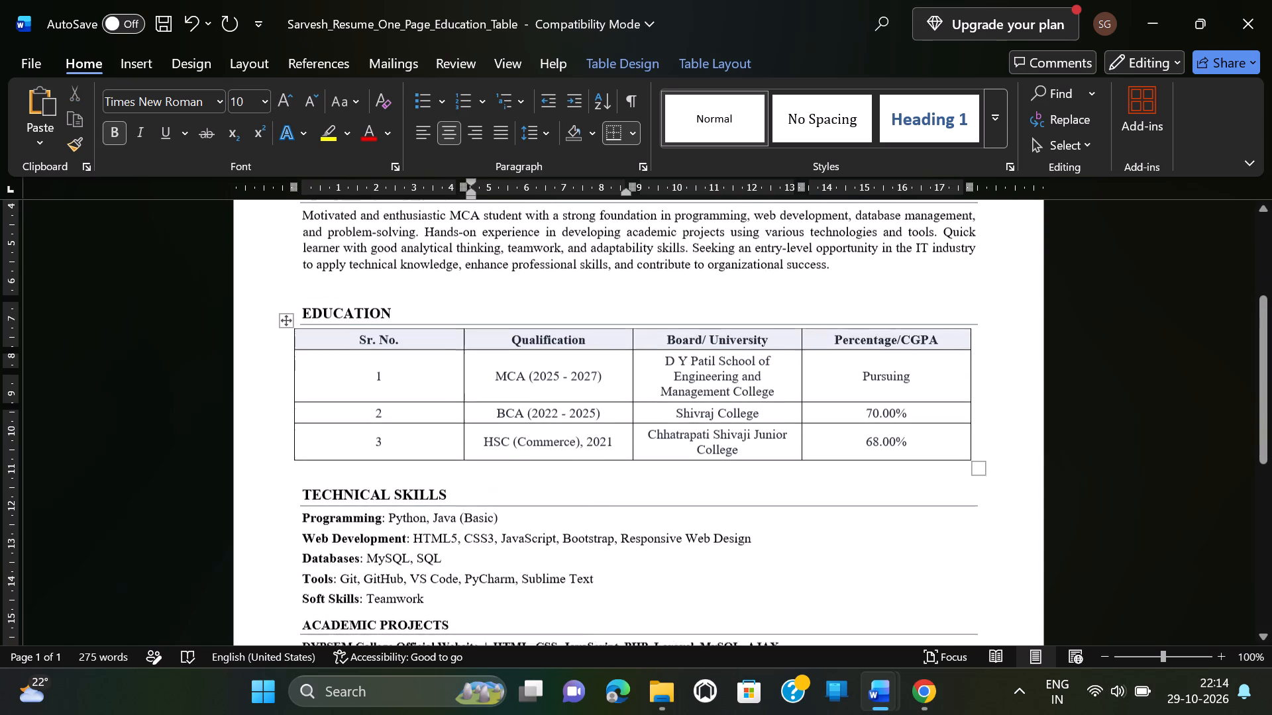
pyautogui.click(803, 328)
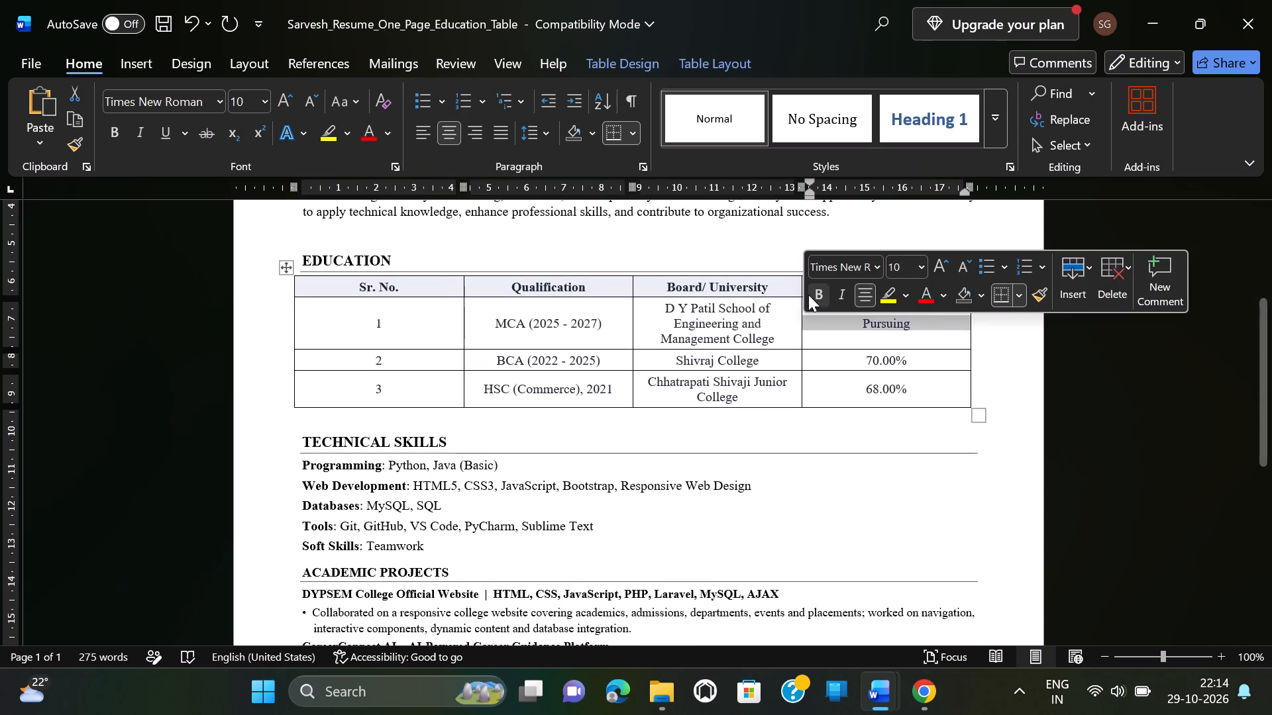
pyautogui.click(818, 430)
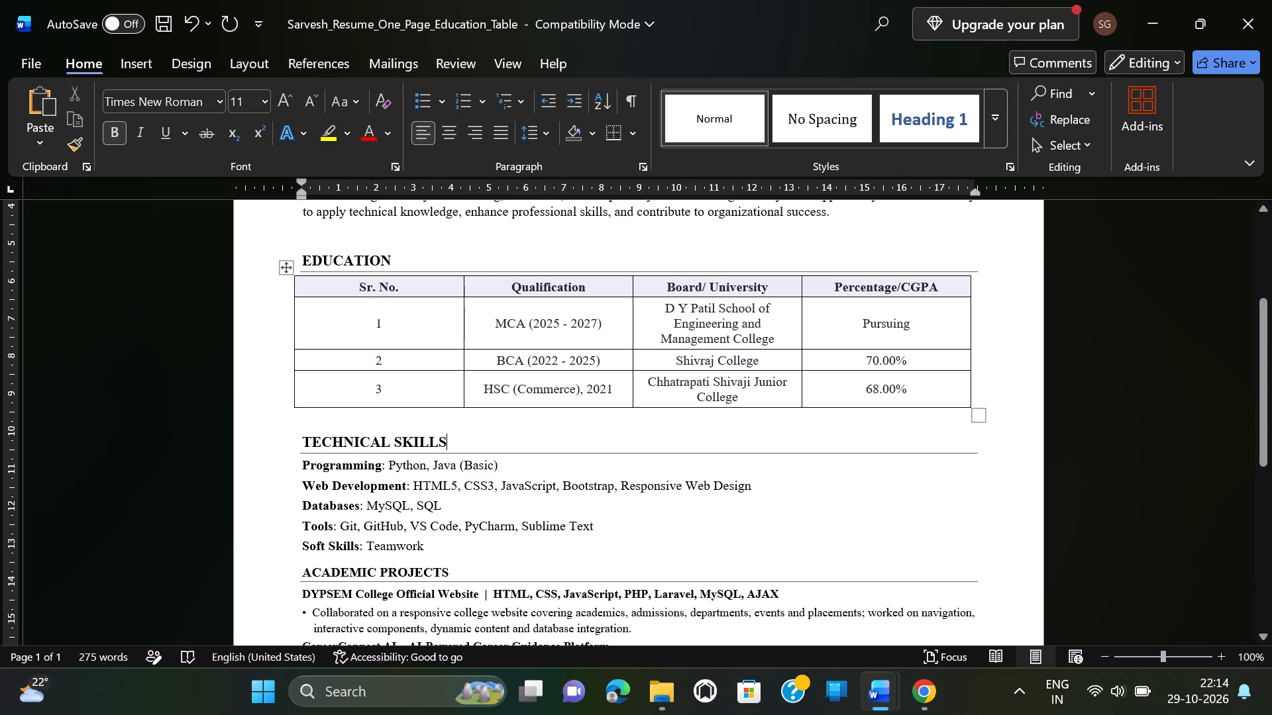
pyautogui.moveTo(800, 336); pyautogui.dragTo(851, 332)
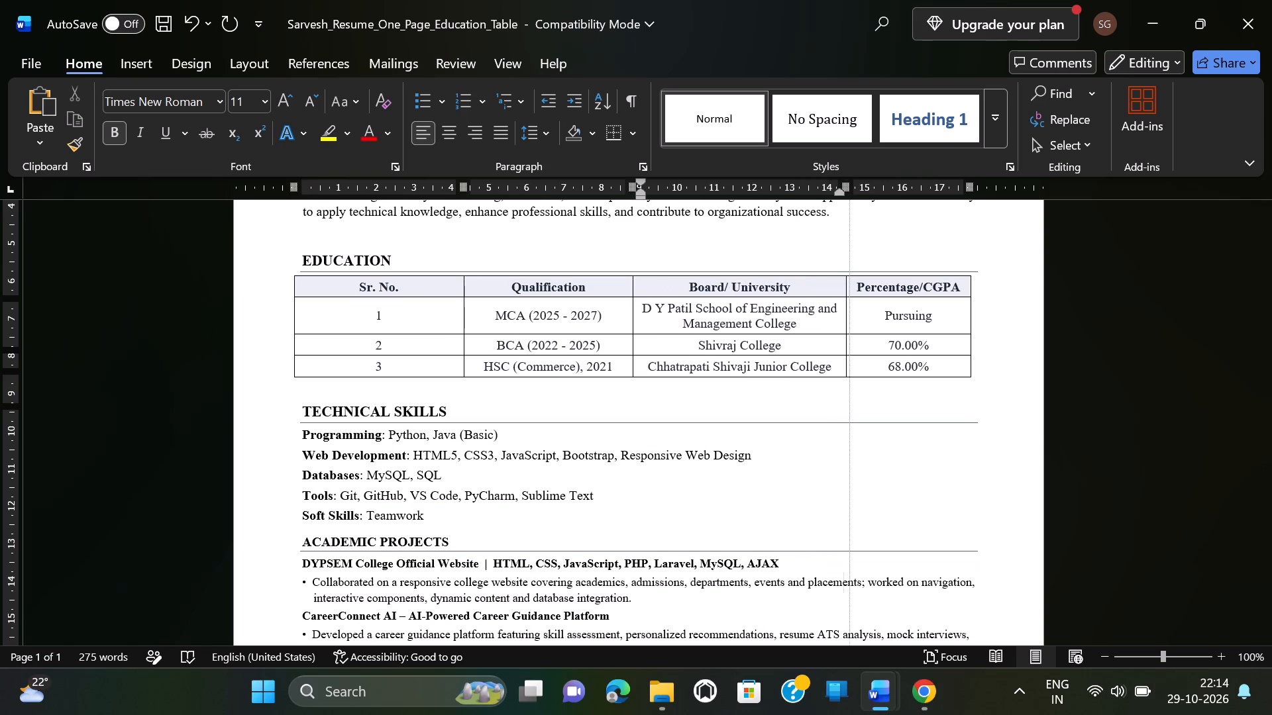
pyautogui.moveTo(851, 332); pyautogui.dragTo(843, 335)
# Enlarge the whole education table slightly in width and height, extending its outer edge just past the heading rule.
pyautogui.moveTo(977, 383); pyautogui.dragTo(990, 400)
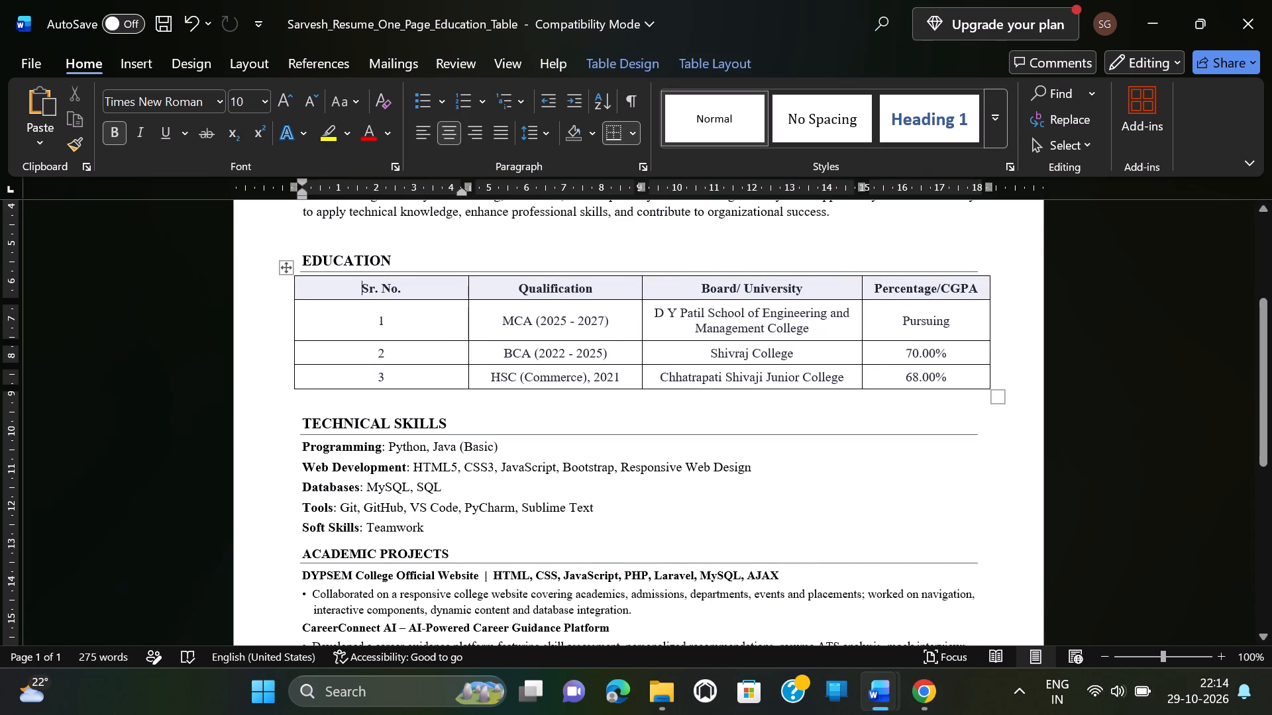
pyautogui.click(482, 267)
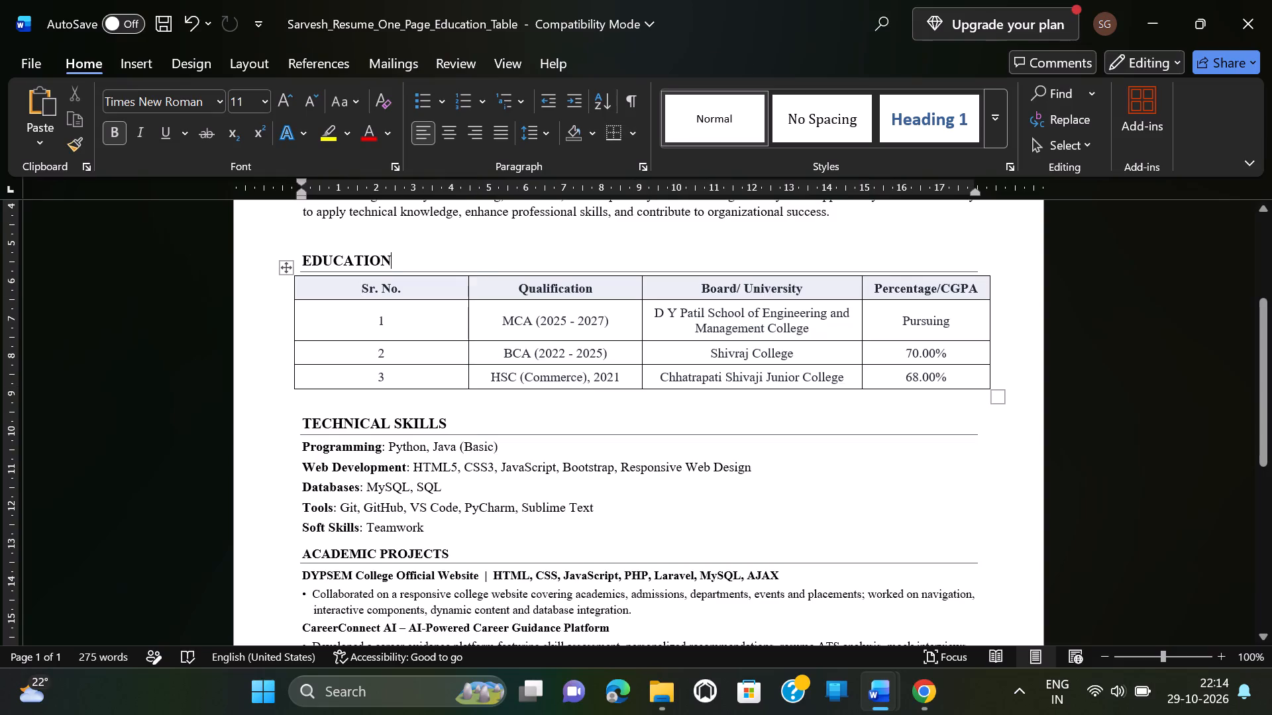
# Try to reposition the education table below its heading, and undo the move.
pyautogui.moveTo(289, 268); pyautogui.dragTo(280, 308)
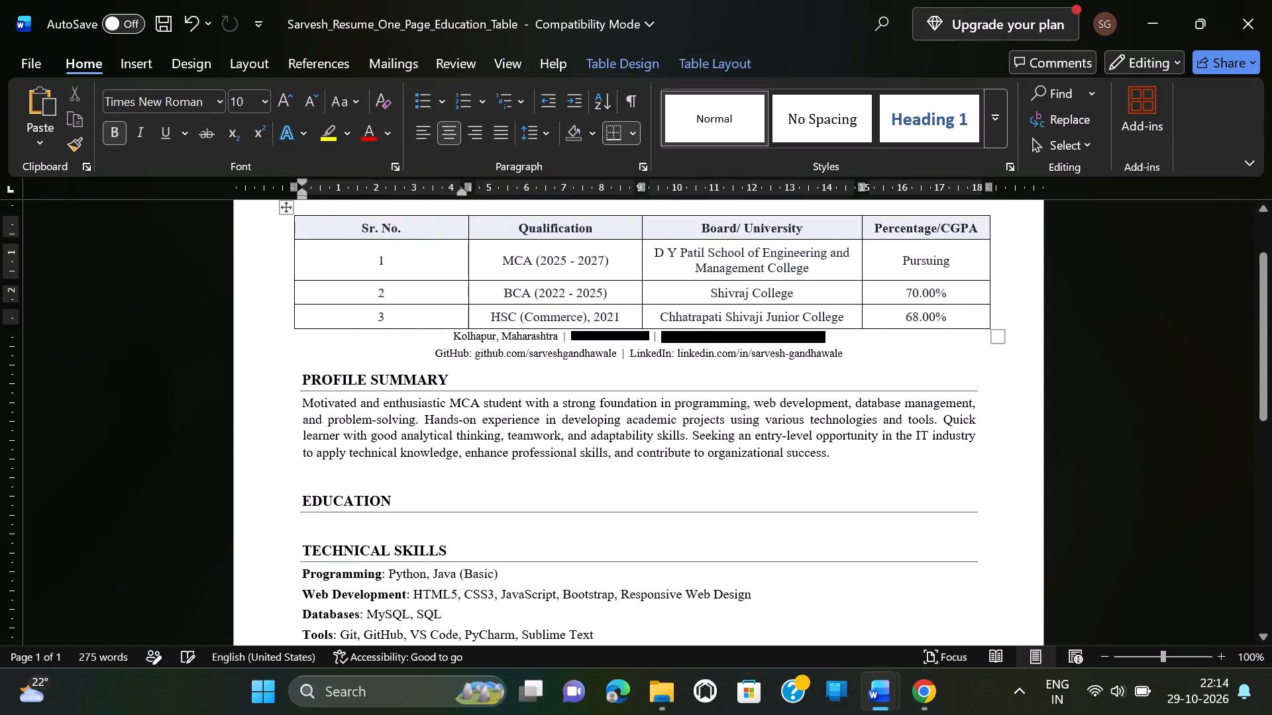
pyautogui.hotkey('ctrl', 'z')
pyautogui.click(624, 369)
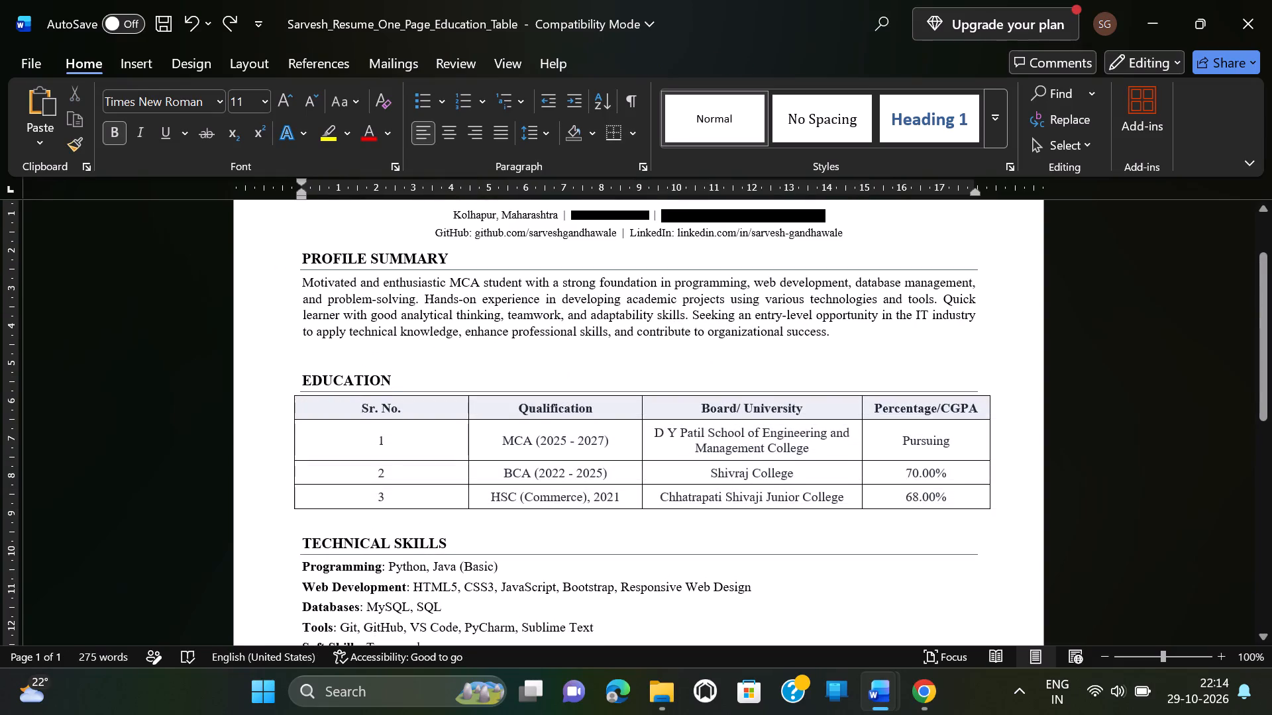
# Enlarge the whole education table slightly more in width and height from its lower outer corner.
pyautogui.scroll(-2, 761, 368)
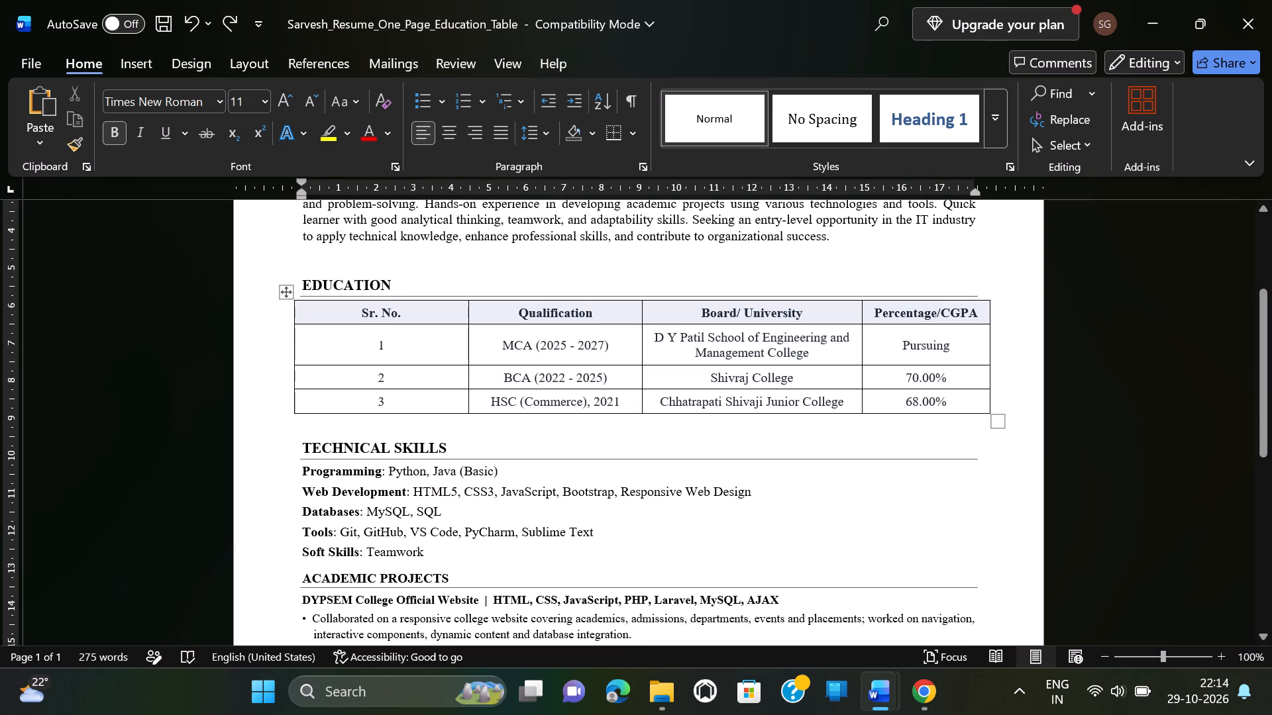
pyautogui.click(1001, 422)
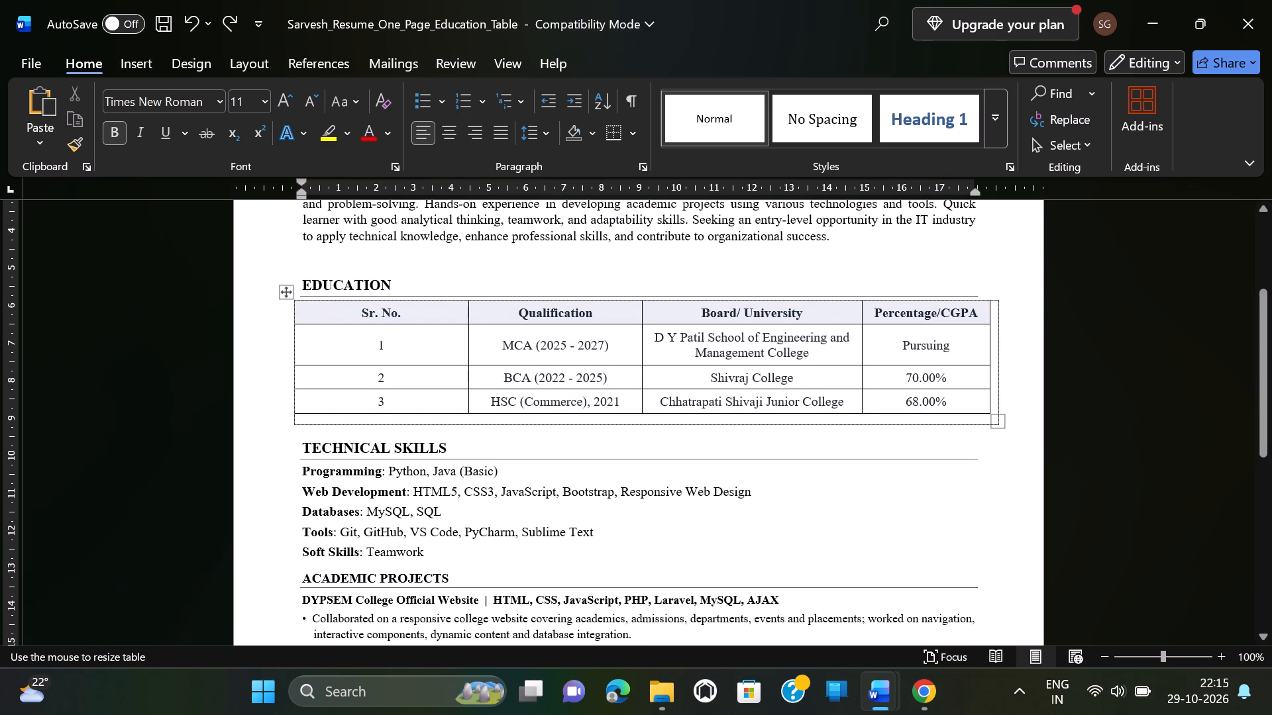
pyautogui.click(879, 444)
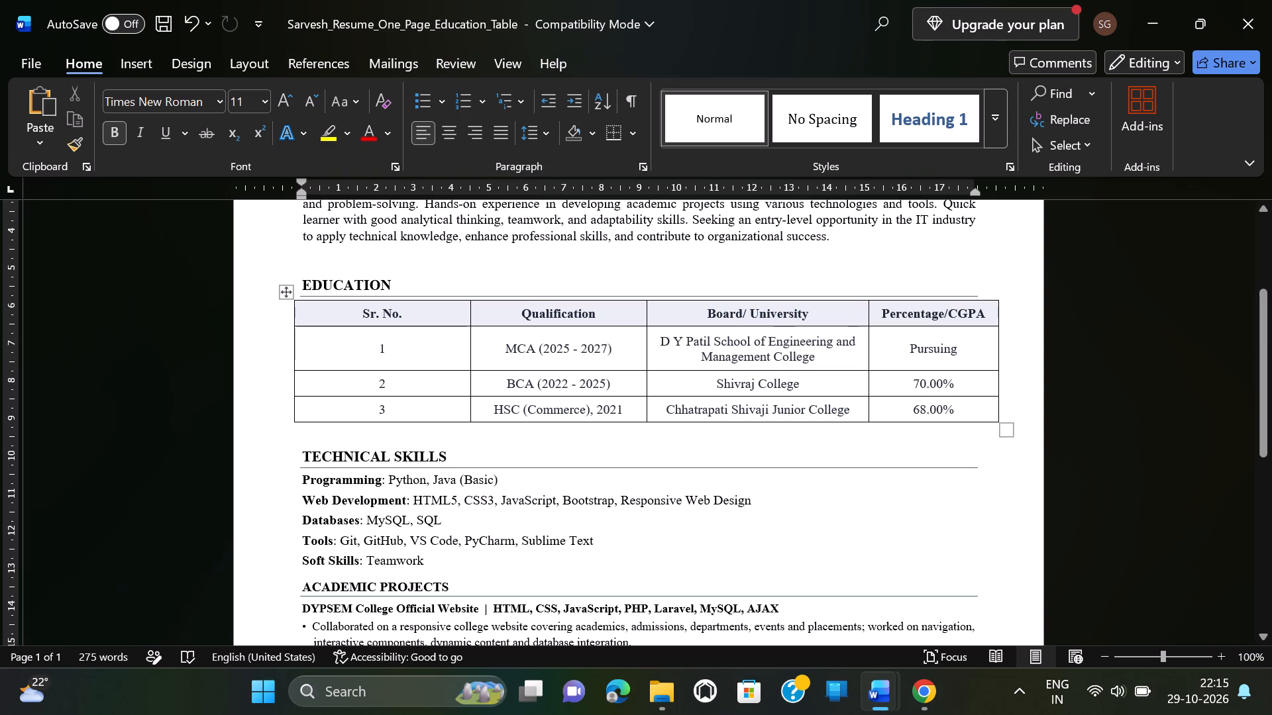
# Narrow the Sr. No. column of the education table to about 2 cm, giving the space to the Qualification column.
pyautogui.moveTo(468, 367); pyautogui.dragTo(419, 369)
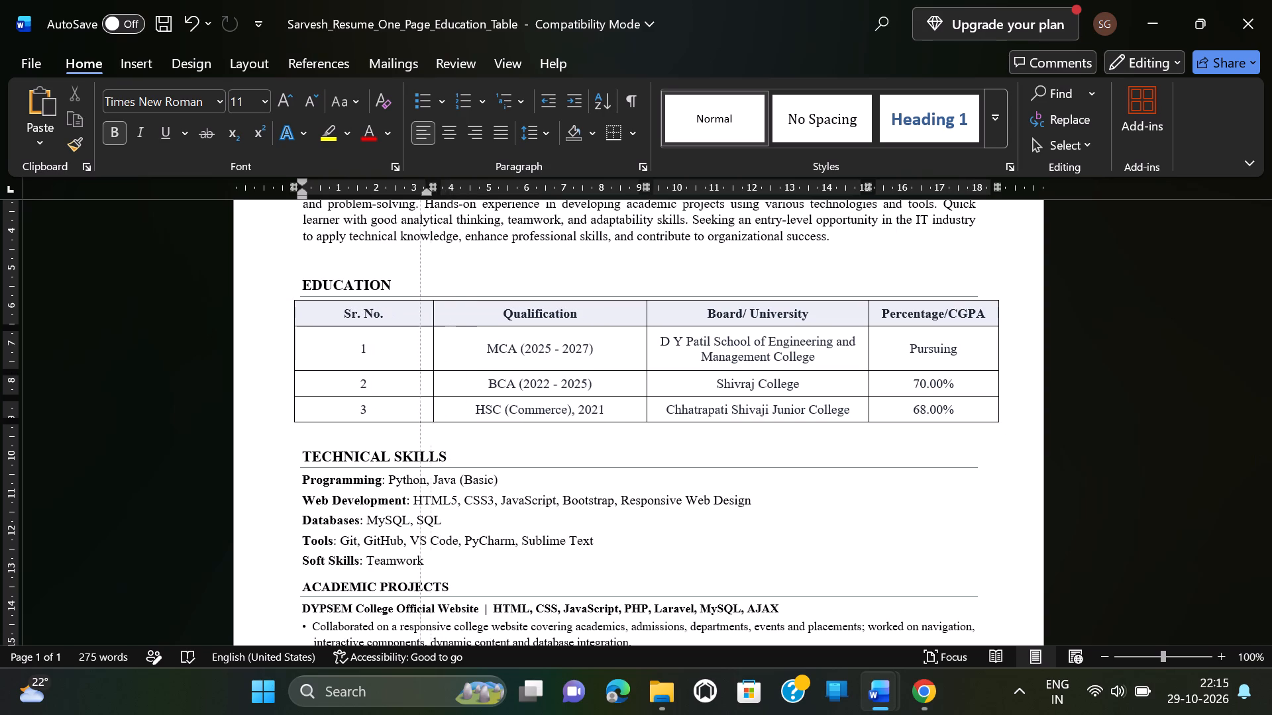
pyautogui.moveTo(419, 369); pyautogui.dragTo(384, 376)
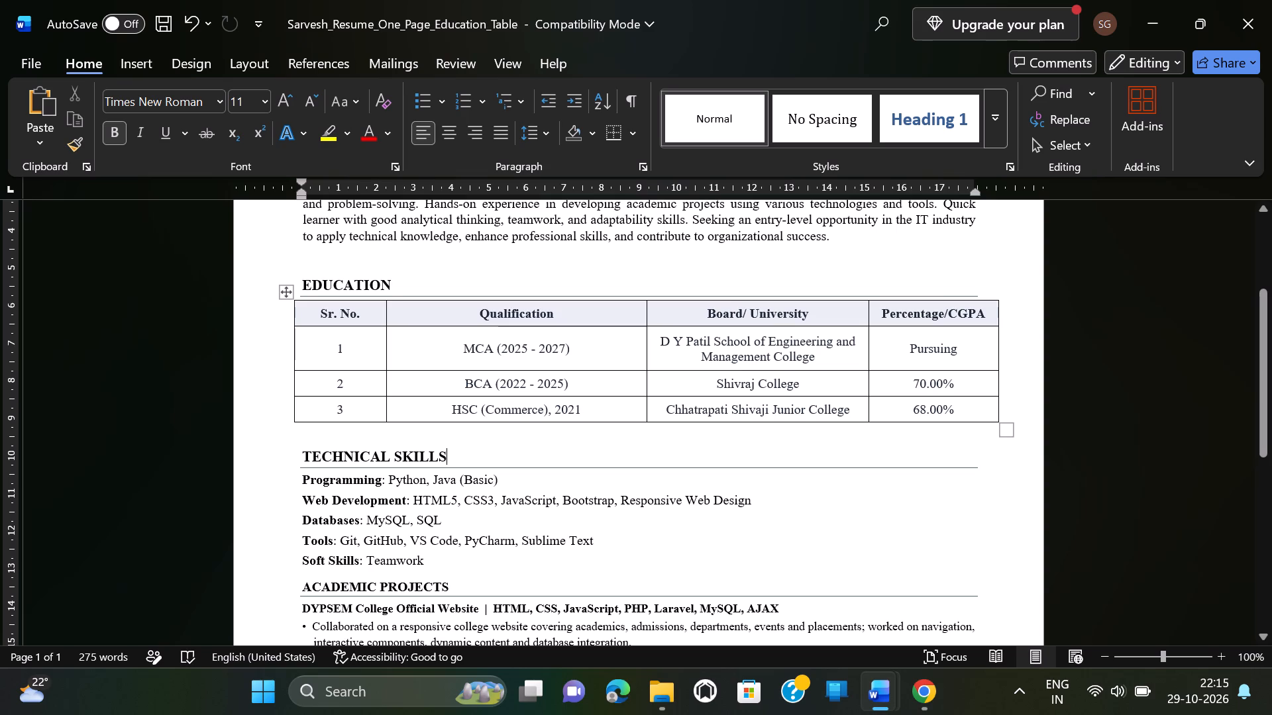
pyautogui.moveTo(385, 365); pyautogui.dragTo(367, 365)
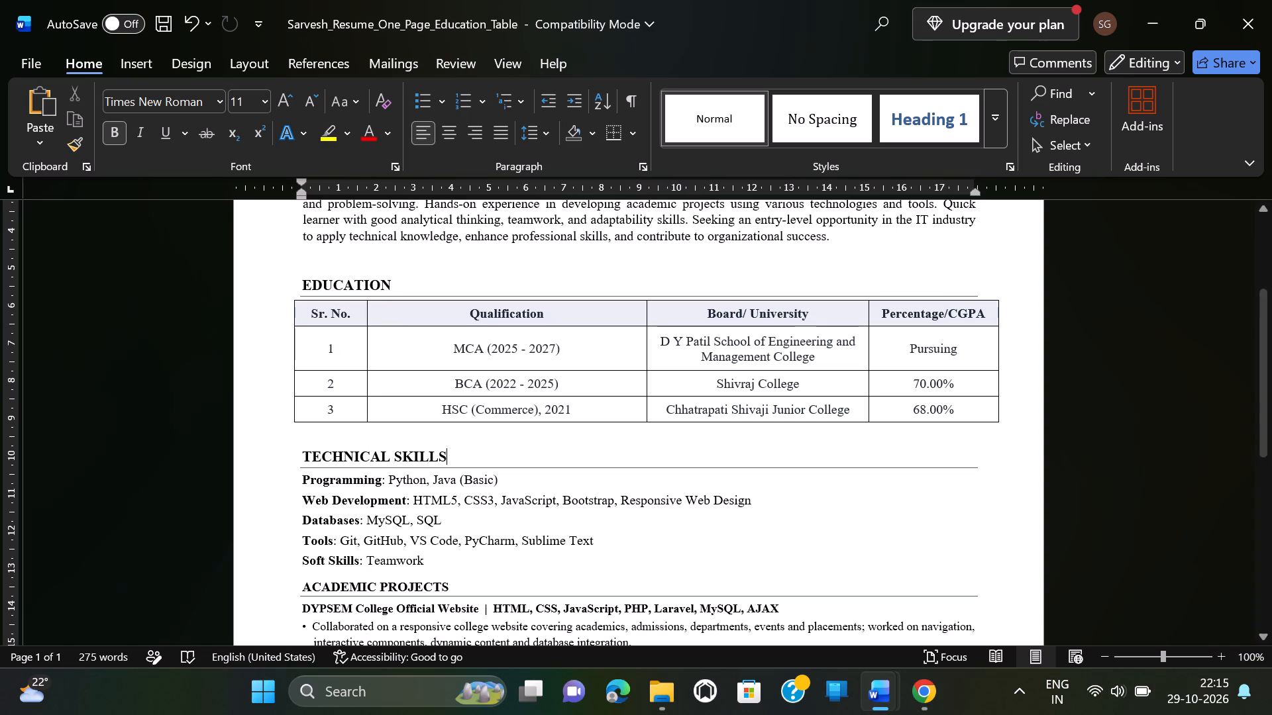
# Narrow the Qualification column of the education table to about 5 cm so that the Board/ University column becomes wider.
pyautogui.click(648, 356)
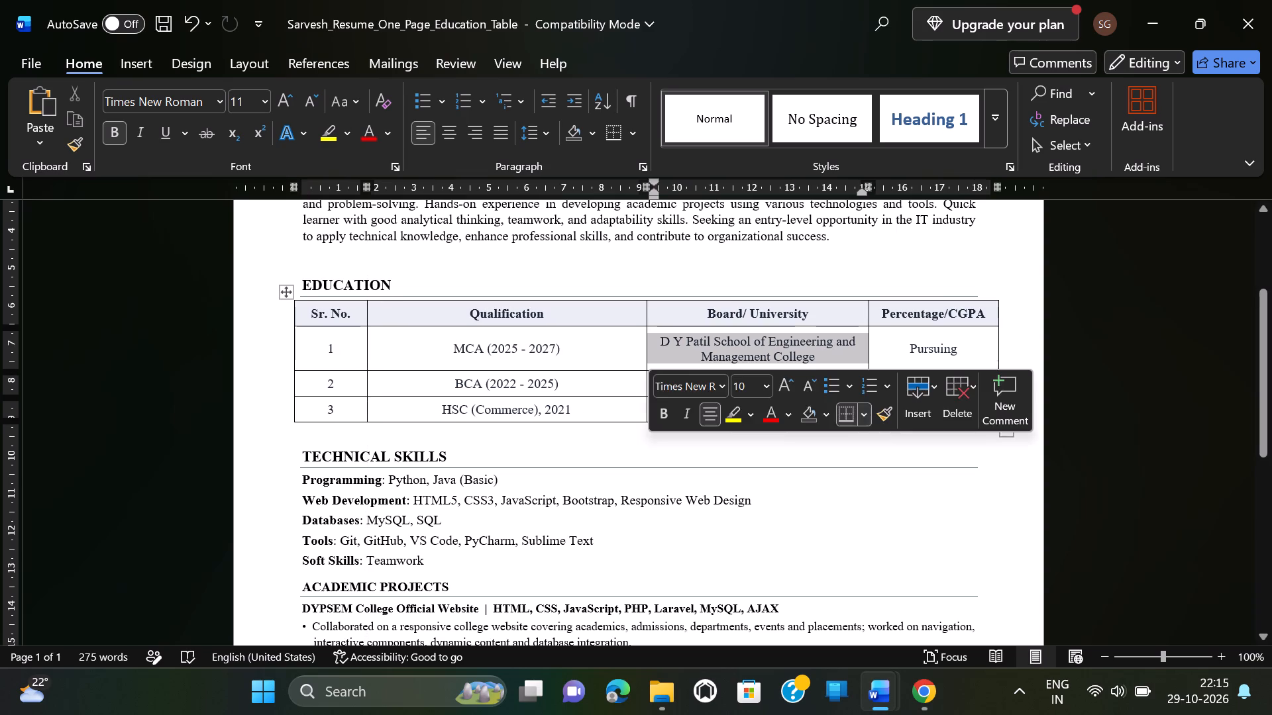
pyautogui.click(635, 342)
pyautogui.moveTo(645, 338); pyautogui.dragTo(583, 346)
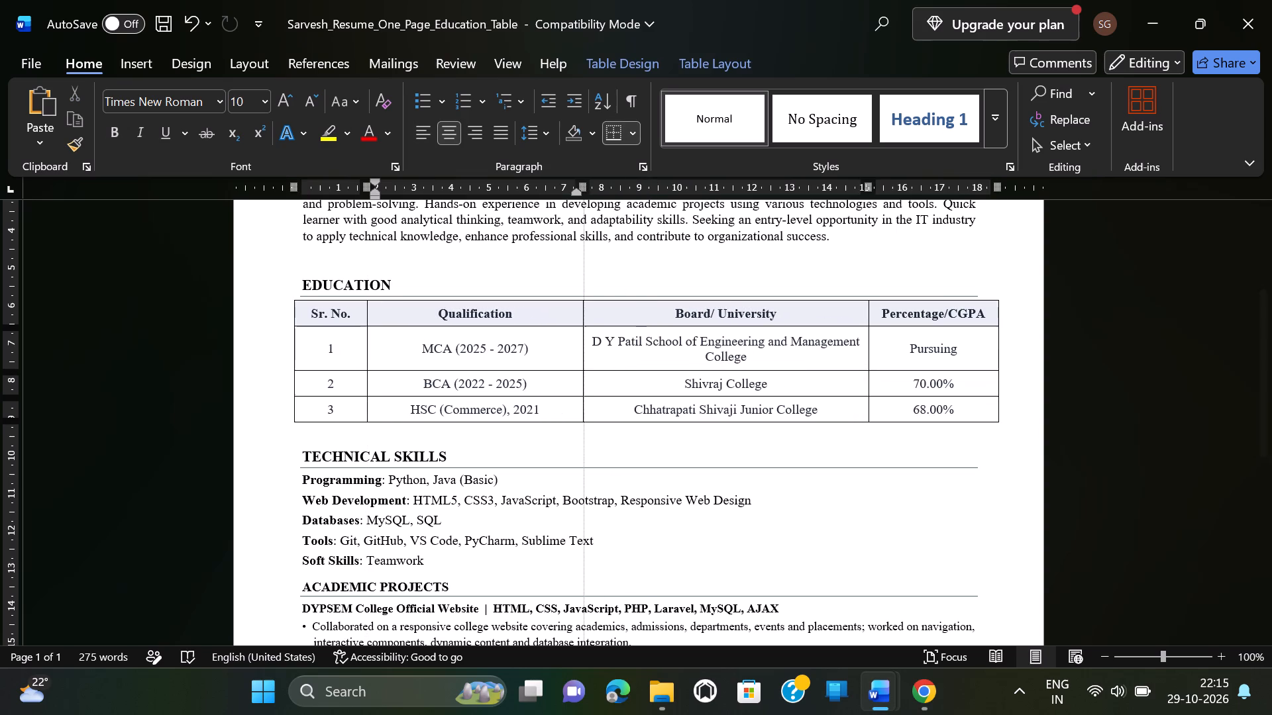
pyautogui.moveTo(583, 346); pyautogui.dragTo(533, 354)
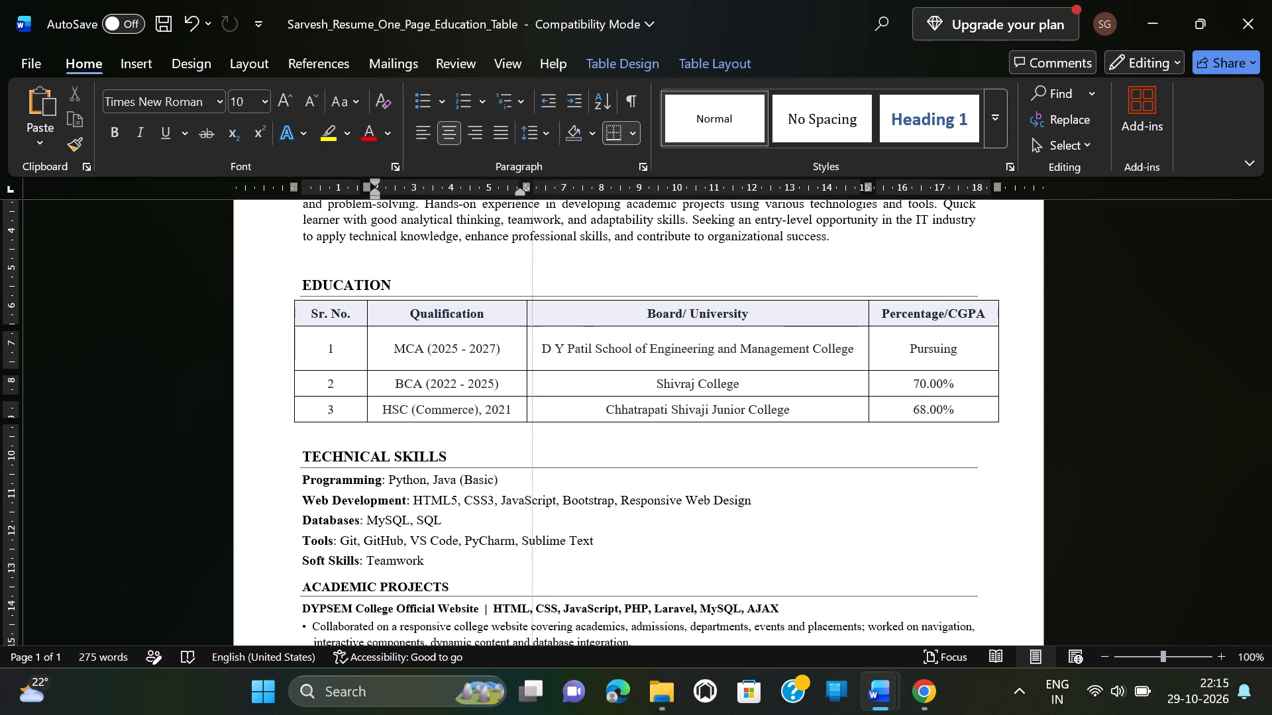
pyautogui.moveTo(533, 354); pyautogui.dragTo(557, 348)
pyautogui.click(615, 470)
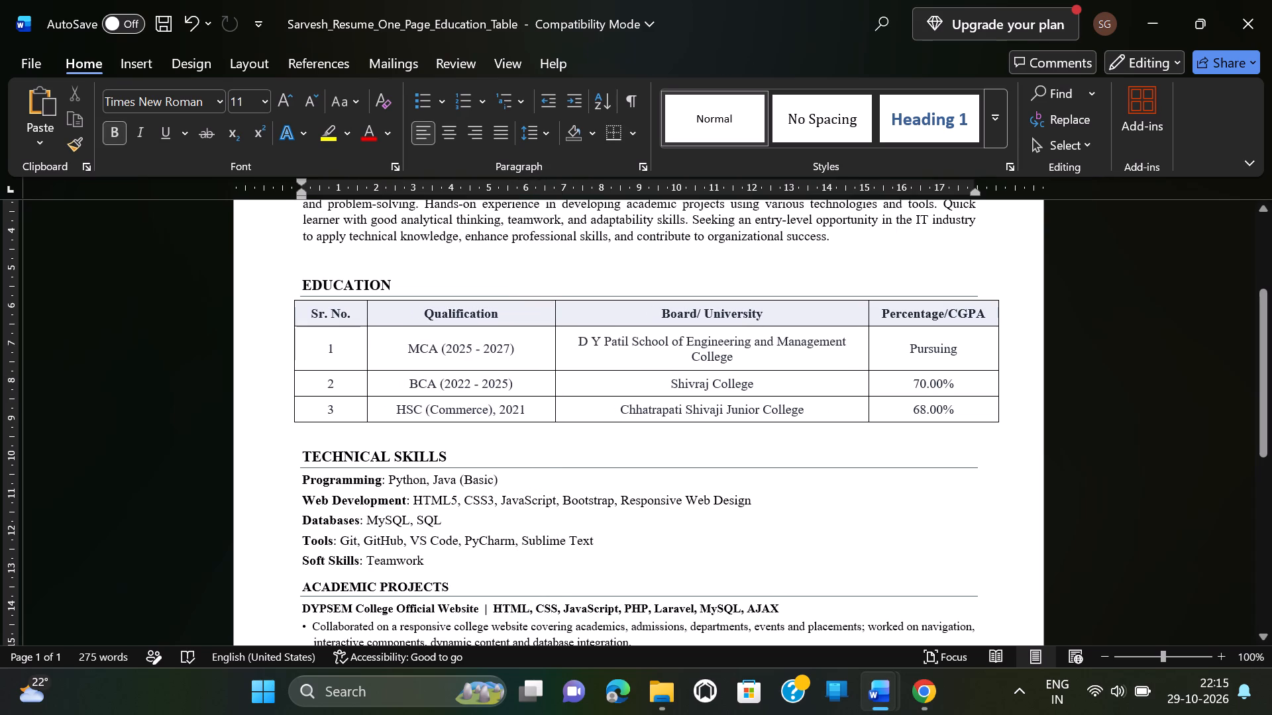
# Reapply centre alignment to the text in all education table cells and save the document.
pyautogui.moveTo(307, 310); pyautogui.dragTo(925, 409)
pyautogui.click(451, 136)
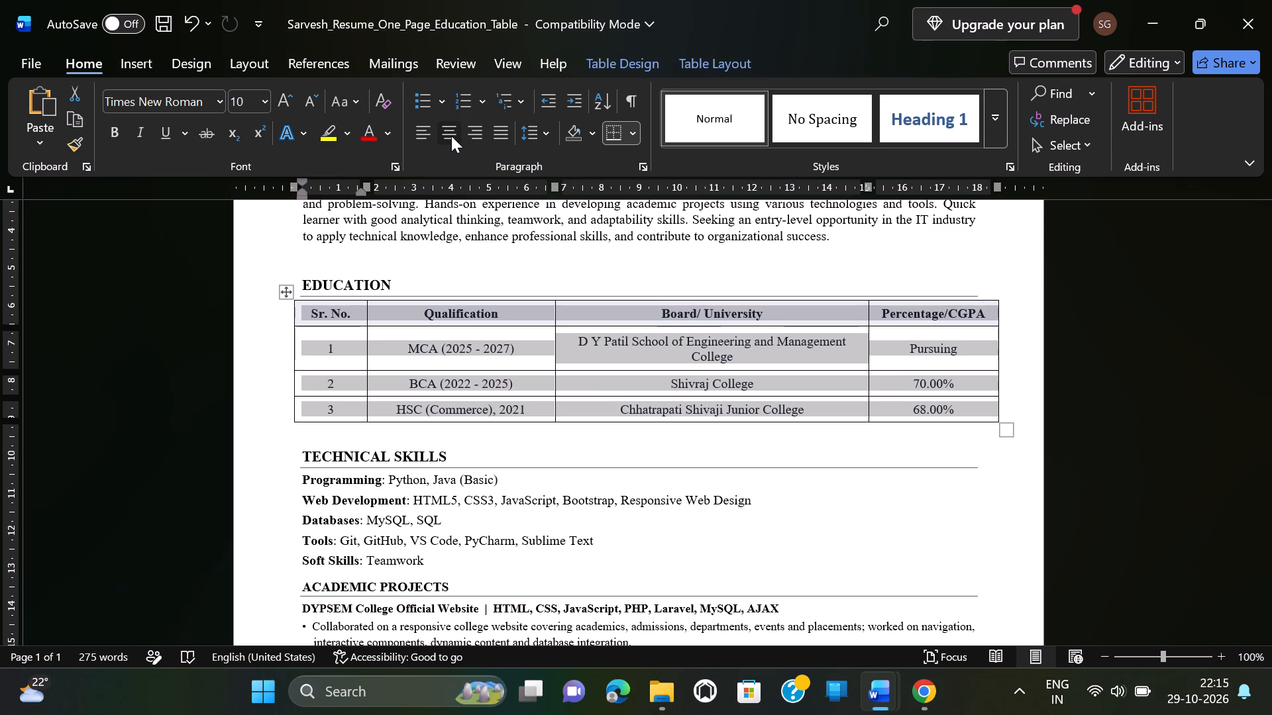
pyautogui.click(451, 136)
pyautogui.click(551, 285)
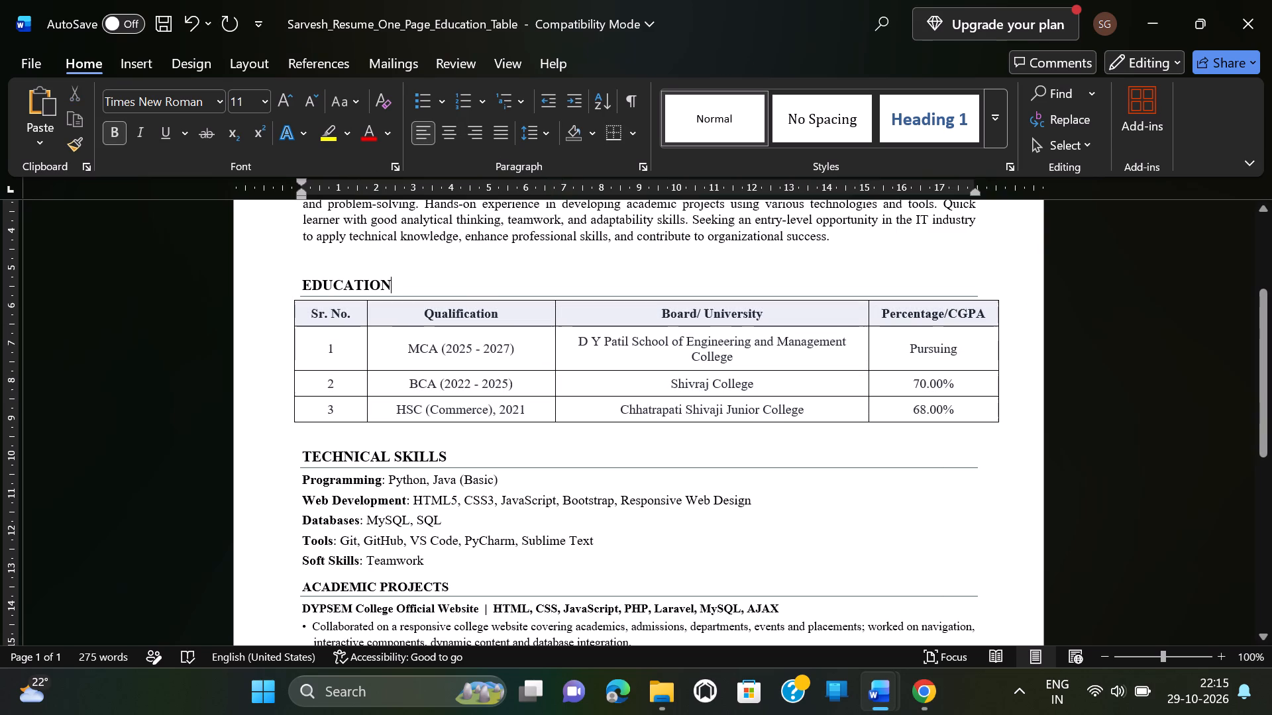
pyautogui.hotkey('ctrl', 's')
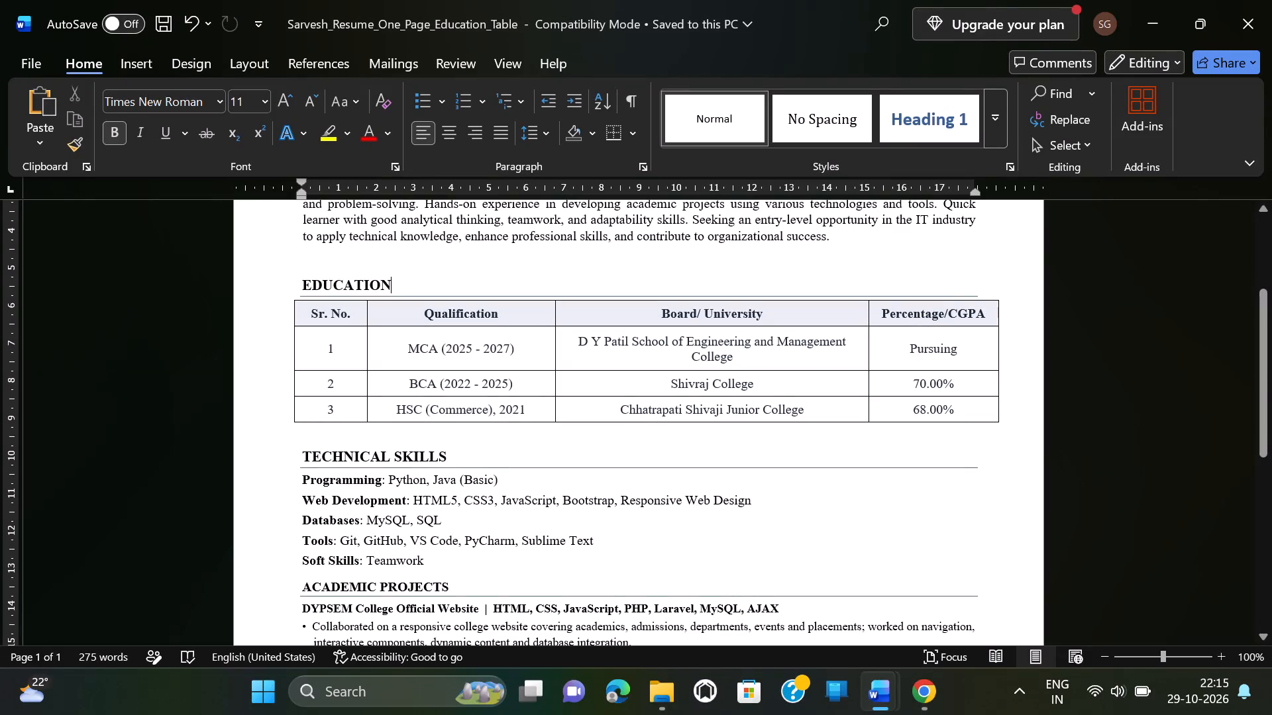
# Insert a blank line after the Soft Skills entry, above the ACADEMIC PROJECTS heading.
pyautogui.scroll(-2, 788, 418)
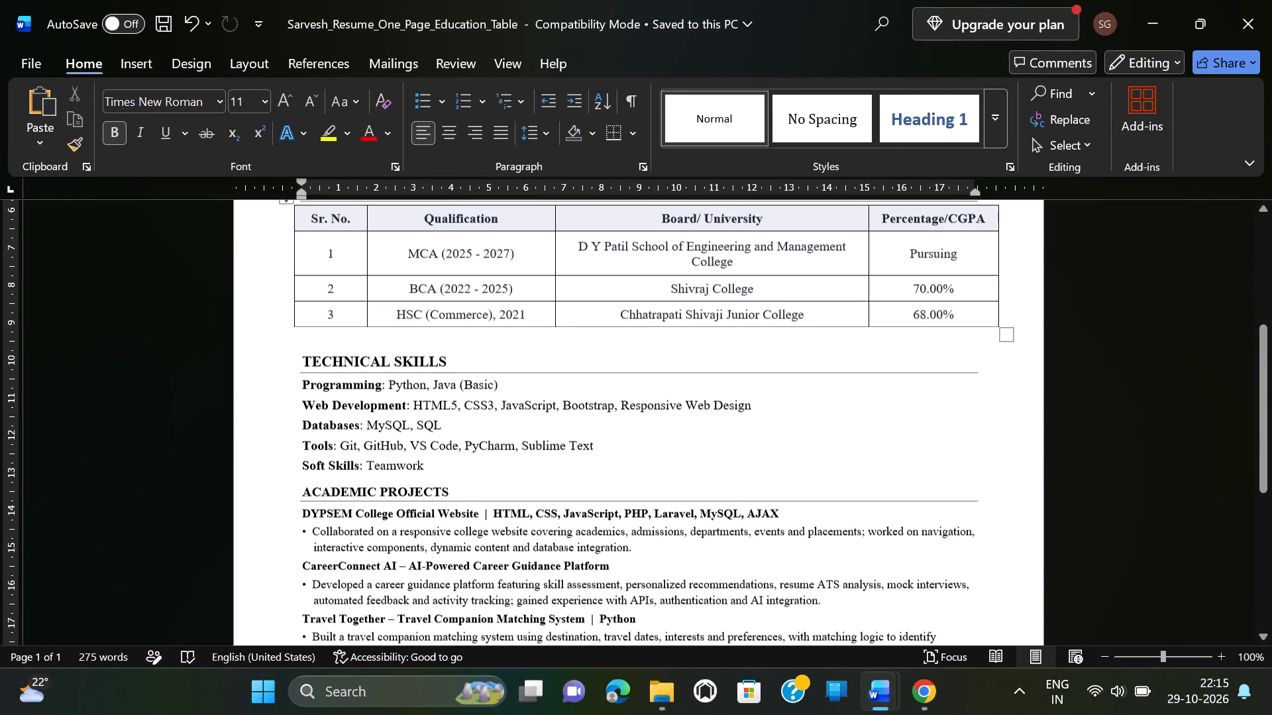
pyautogui.scroll(-3, 381, 371)
pyautogui.click(504, 326)
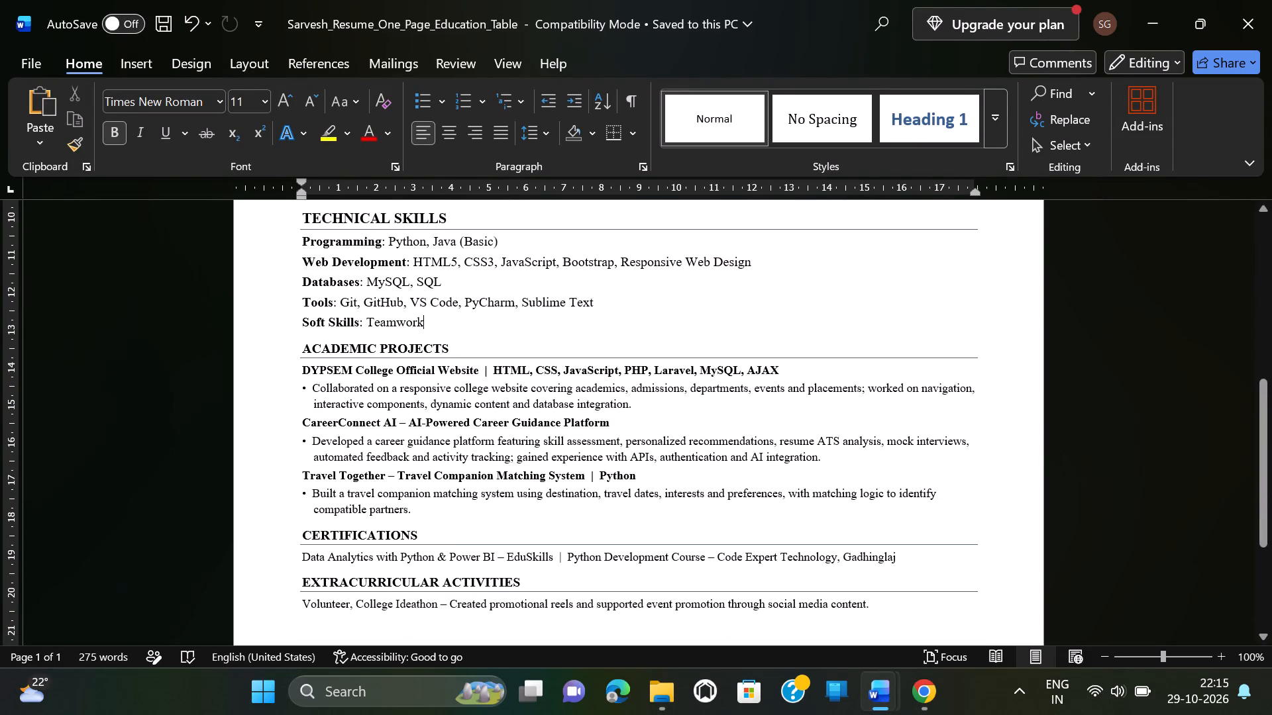
pyautogui.press('Return')
# Increase the font size of all three project entries under ACADEMIC PROJECTS, titles and descriptions, to 10.
pyautogui.scroll(-7, 501, 337)
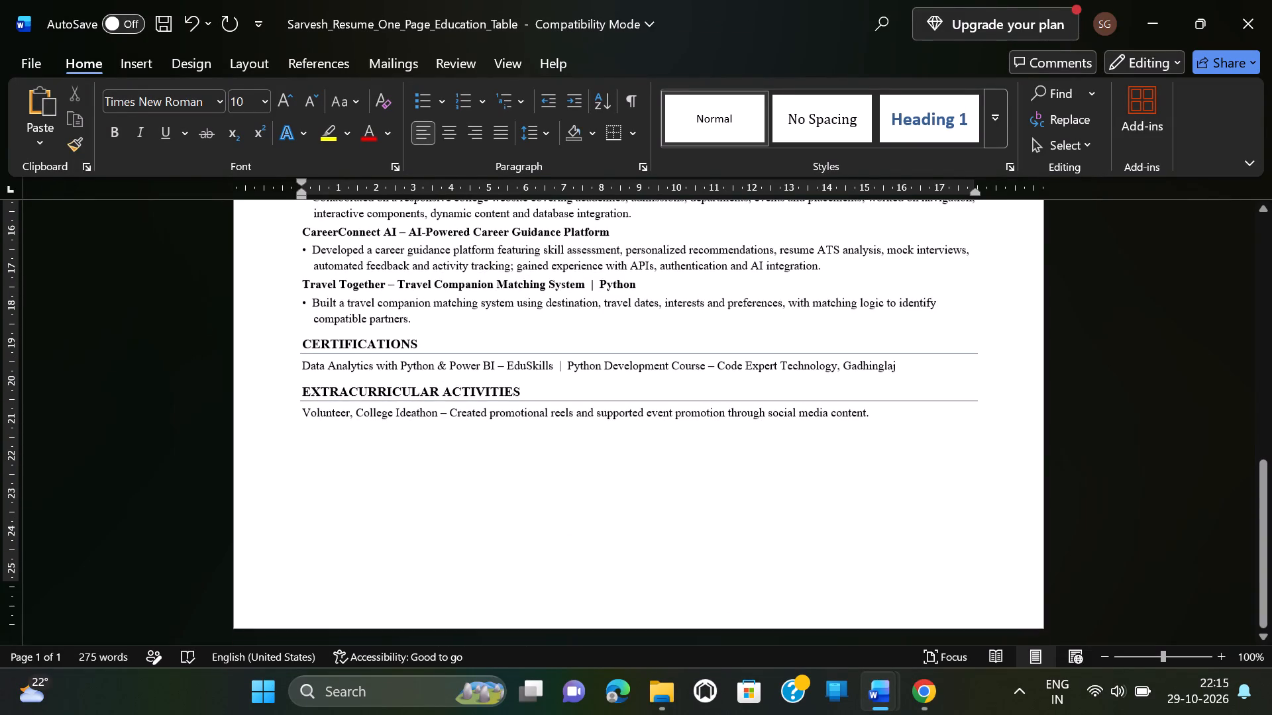
pyautogui.scroll(4, 515, 352)
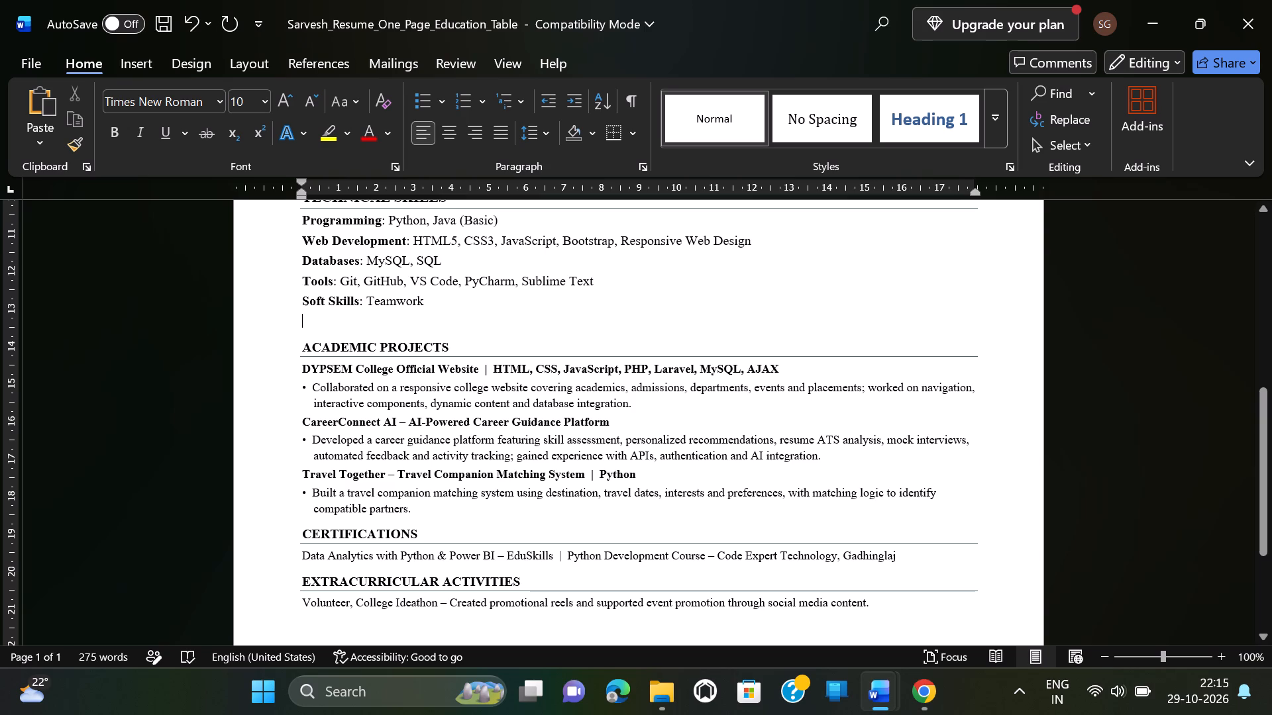
pyautogui.click(663, 406)
pyautogui.moveTo(291, 358); pyautogui.dragTo(441, 501)
pyautogui.click(441, 501)
pyautogui.moveTo(435, 510); pyautogui.dragTo(294, 376)
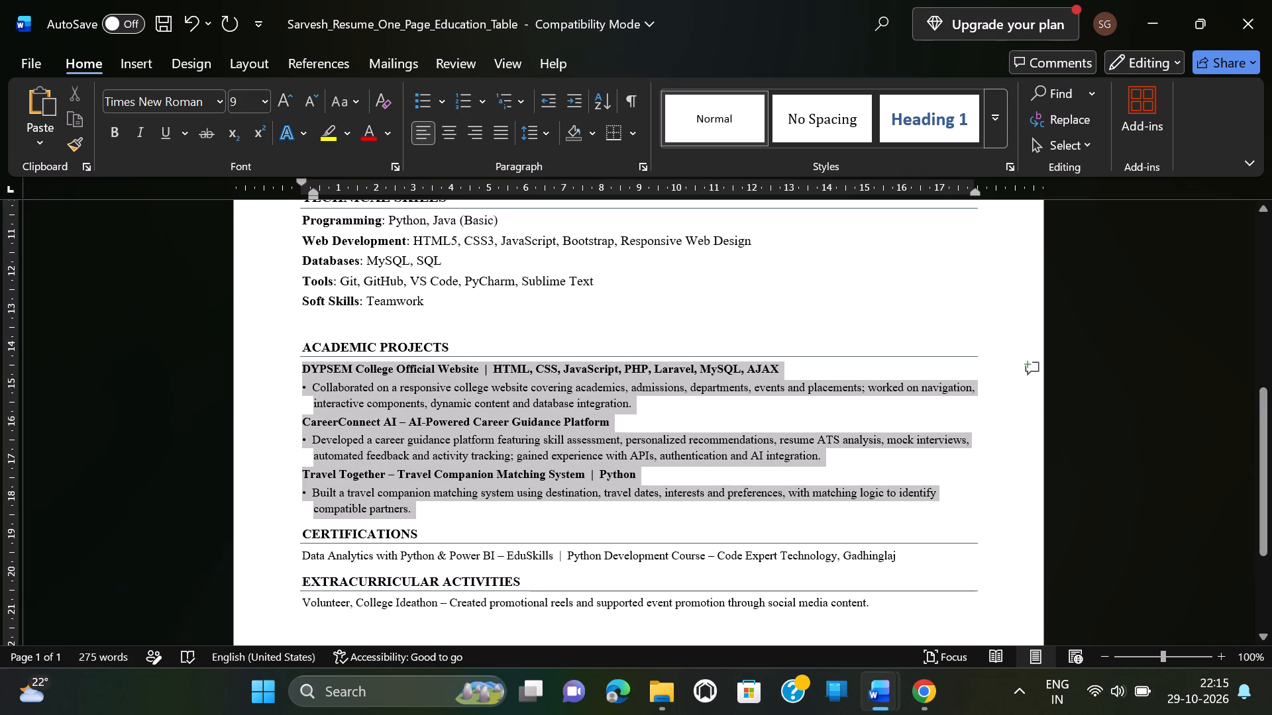
pyautogui.moveTo(294, 376); pyautogui.dragTo(294, 375)
pyautogui.click(293, 110)
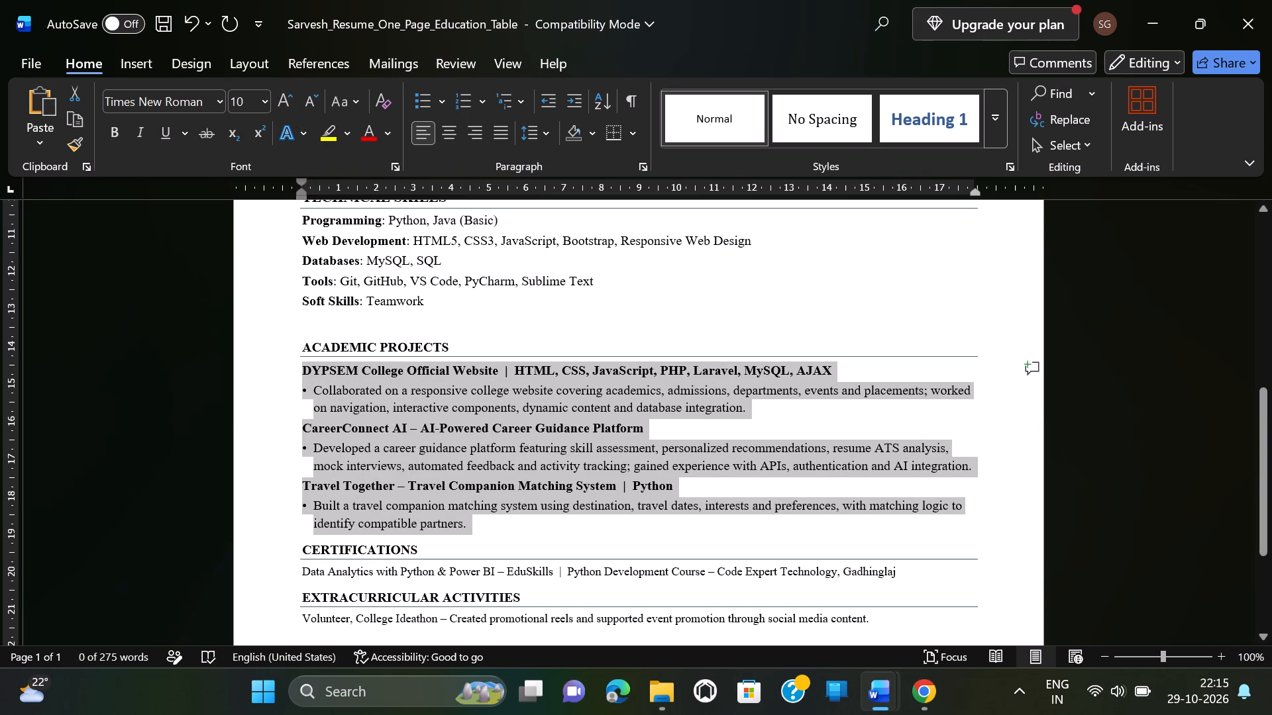
# Increase the font size of the ACADEMIC PROJECTS heading to 11.
pyautogui.moveTo(462, 346); pyautogui.dragTo(285, 342)
pyautogui.click(288, 108)
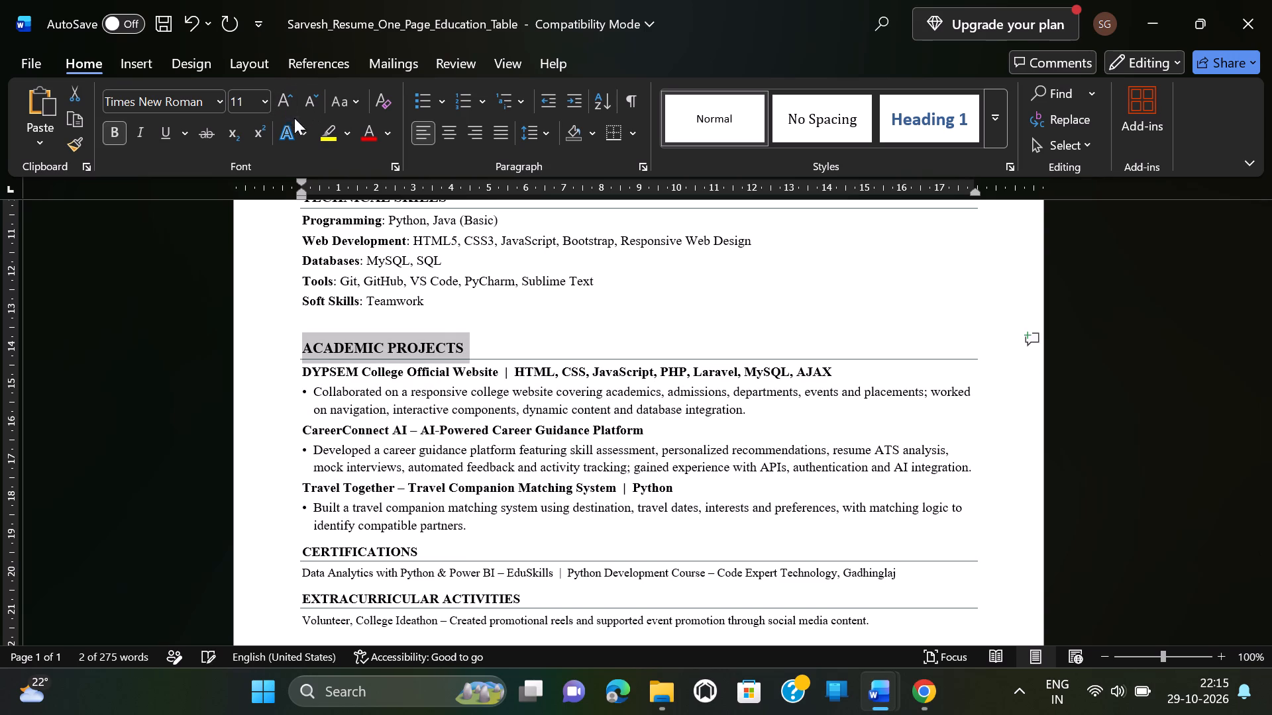
pyautogui.click(541, 326)
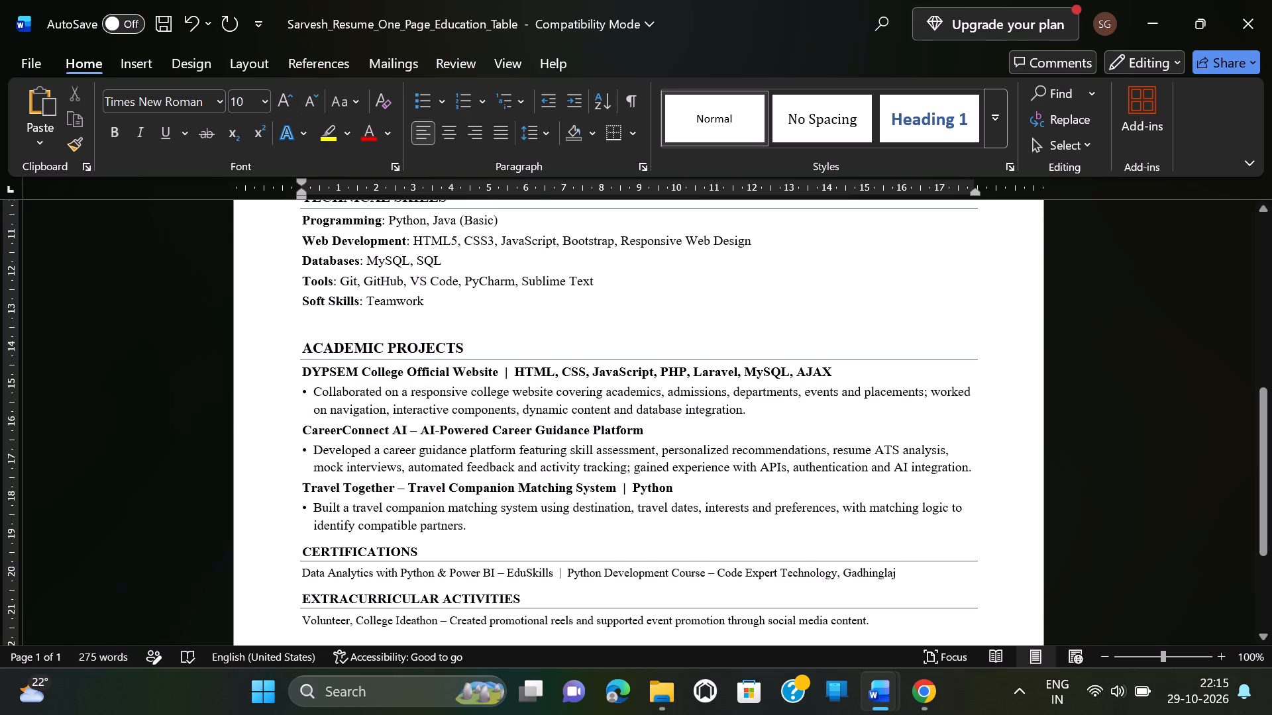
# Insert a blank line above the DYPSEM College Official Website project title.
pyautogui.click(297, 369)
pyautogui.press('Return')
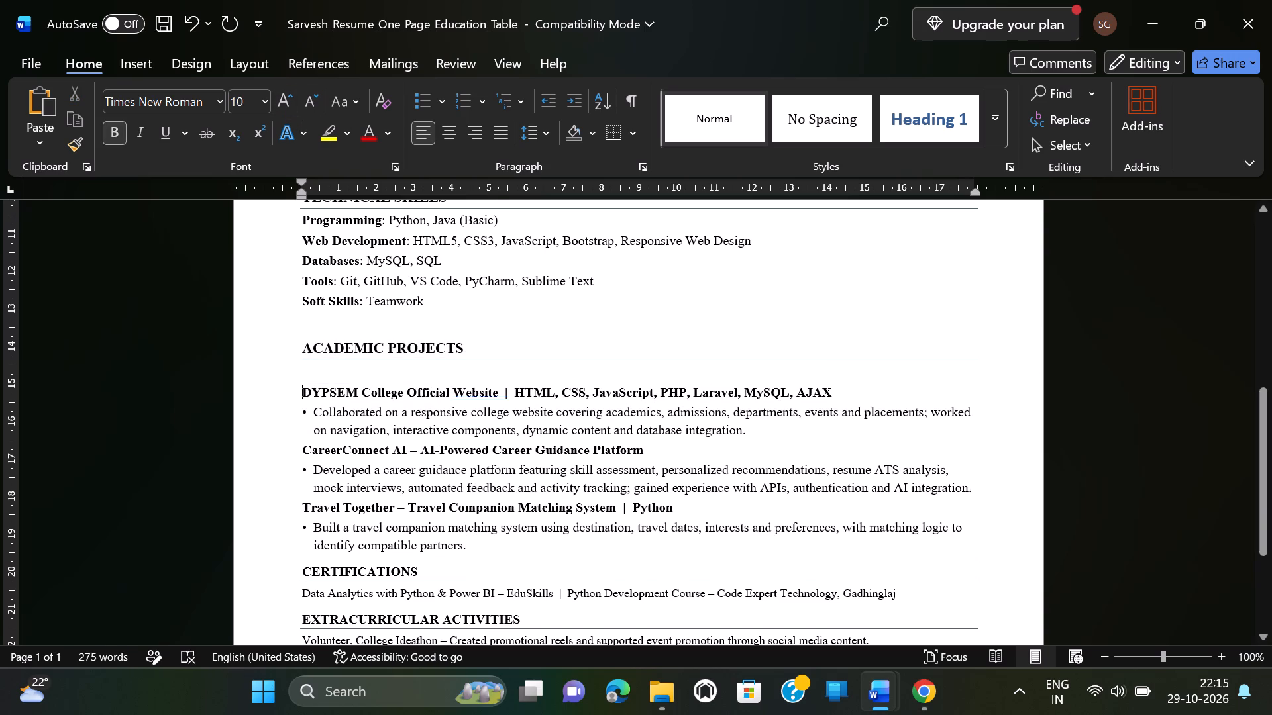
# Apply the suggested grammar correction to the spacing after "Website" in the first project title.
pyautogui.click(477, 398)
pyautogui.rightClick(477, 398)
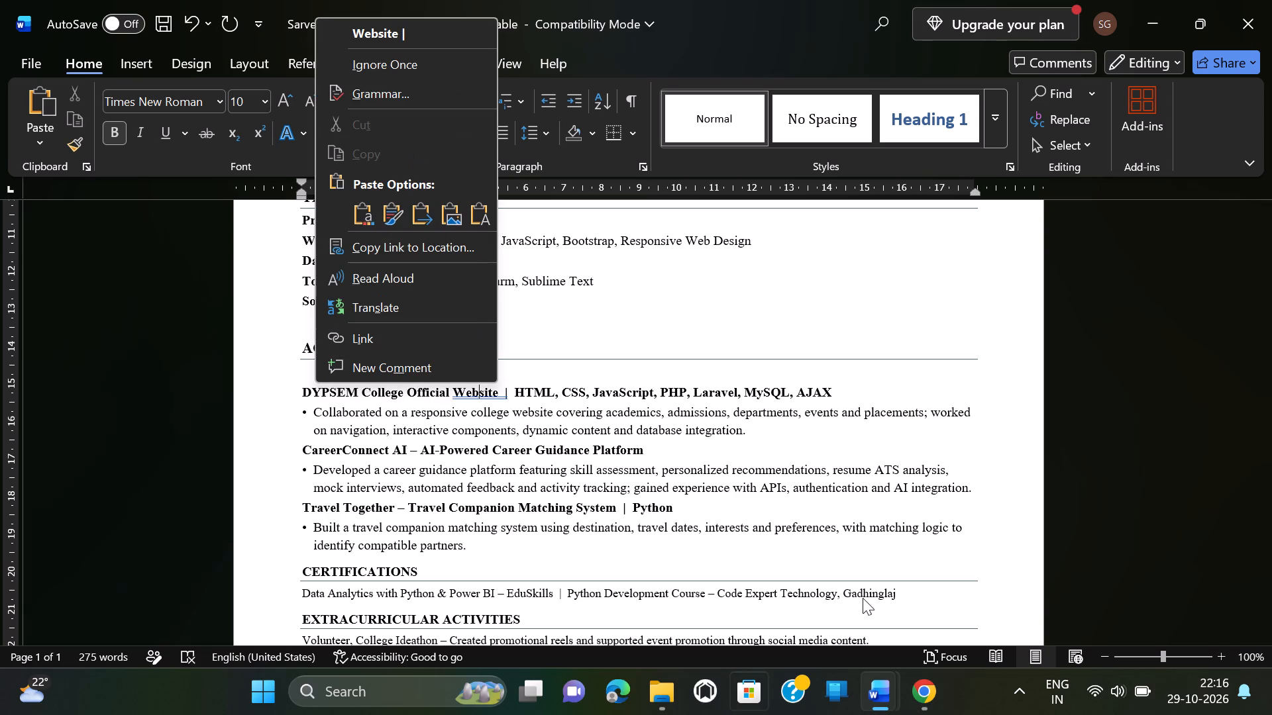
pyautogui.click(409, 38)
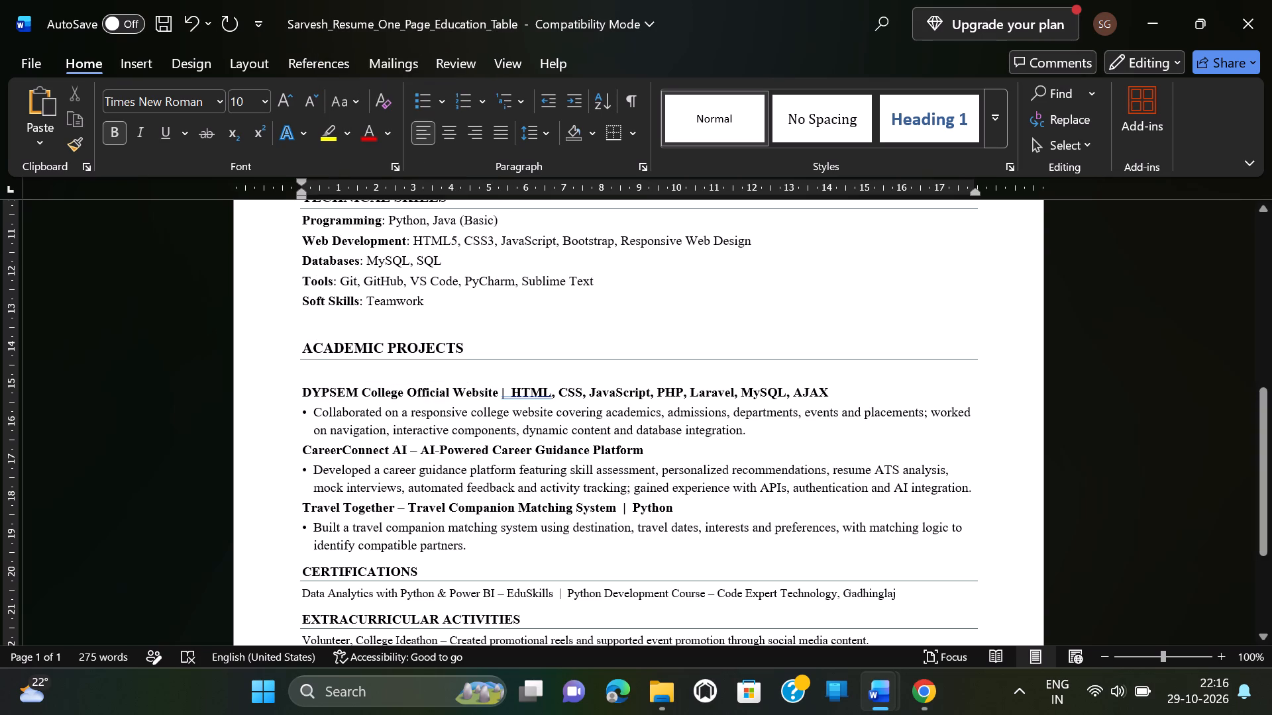
# Delete the separator and technology list after "DYPSEM College Official Website" in the project title, and save the document.
pyautogui.moveTo(501, 395); pyautogui.dragTo(850, 398)
pyautogui.press('BackSpace')
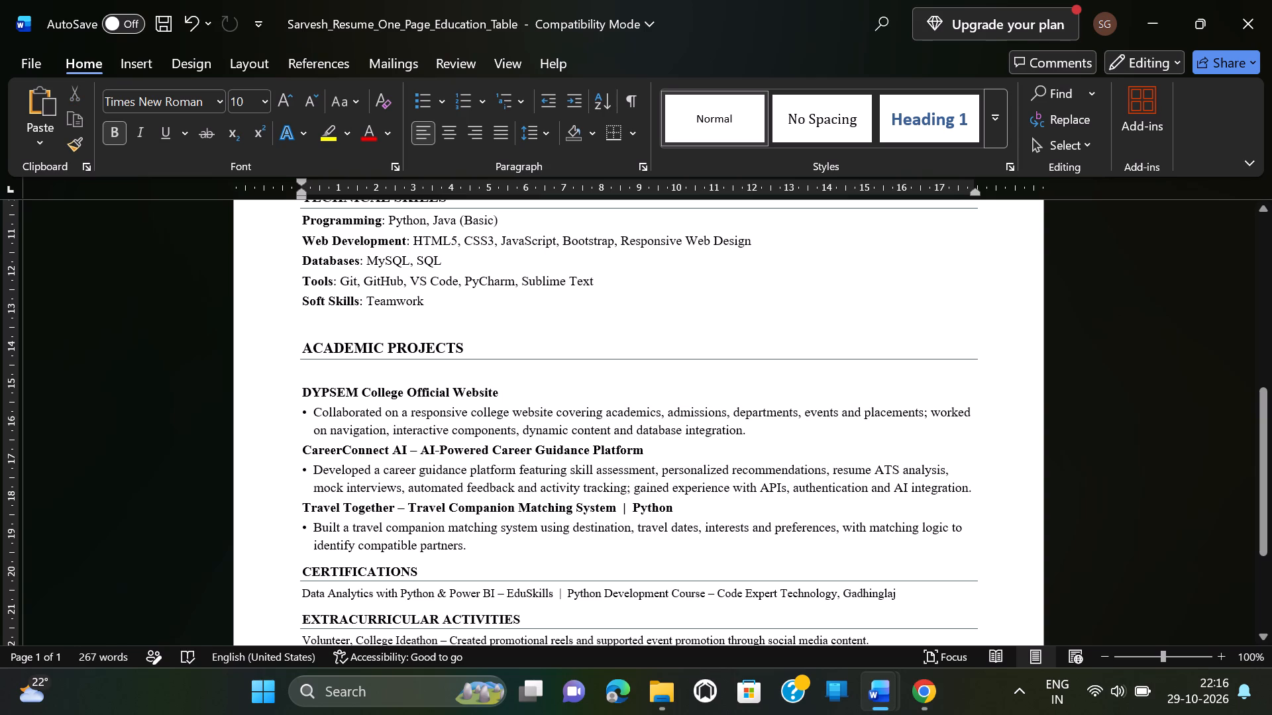
pyautogui.hotkey('ctrl', 's')
# Delete "| Python" from the end of the Travel Together project title and save the document.
pyautogui.scroll(-2, 527, 416)
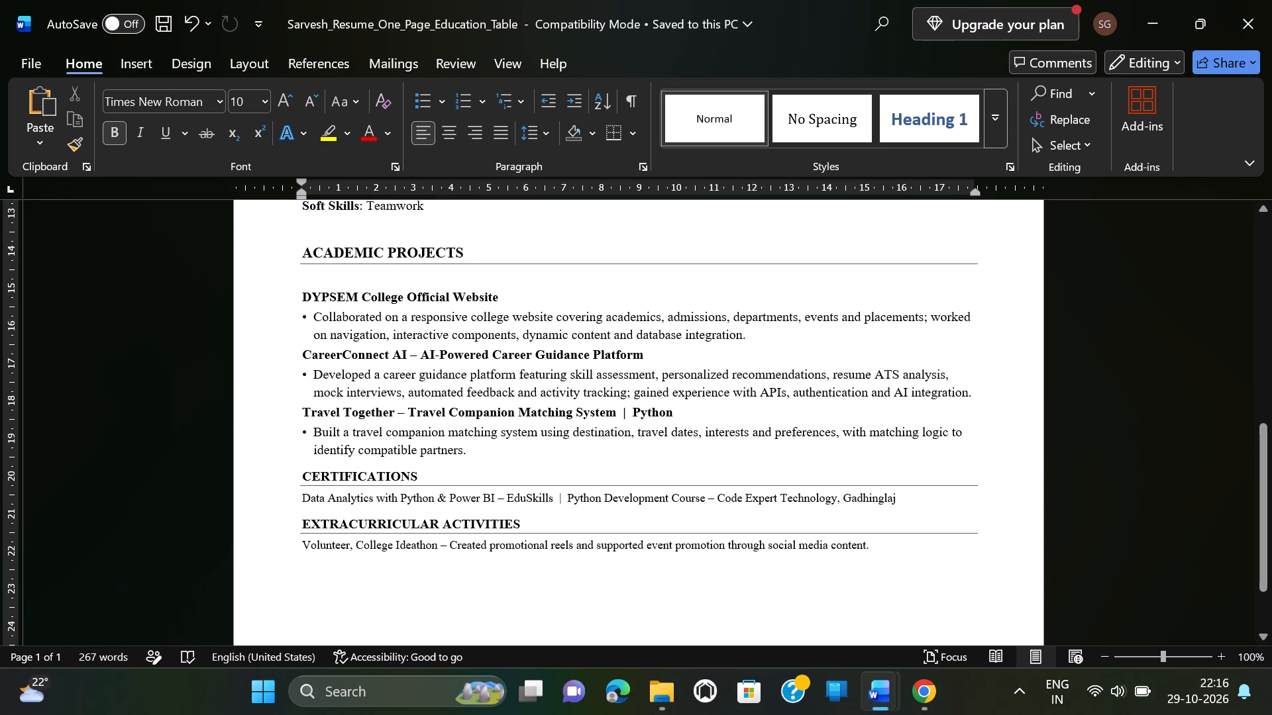
pyautogui.moveTo(620, 413); pyautogui.dragTo(686, 413)
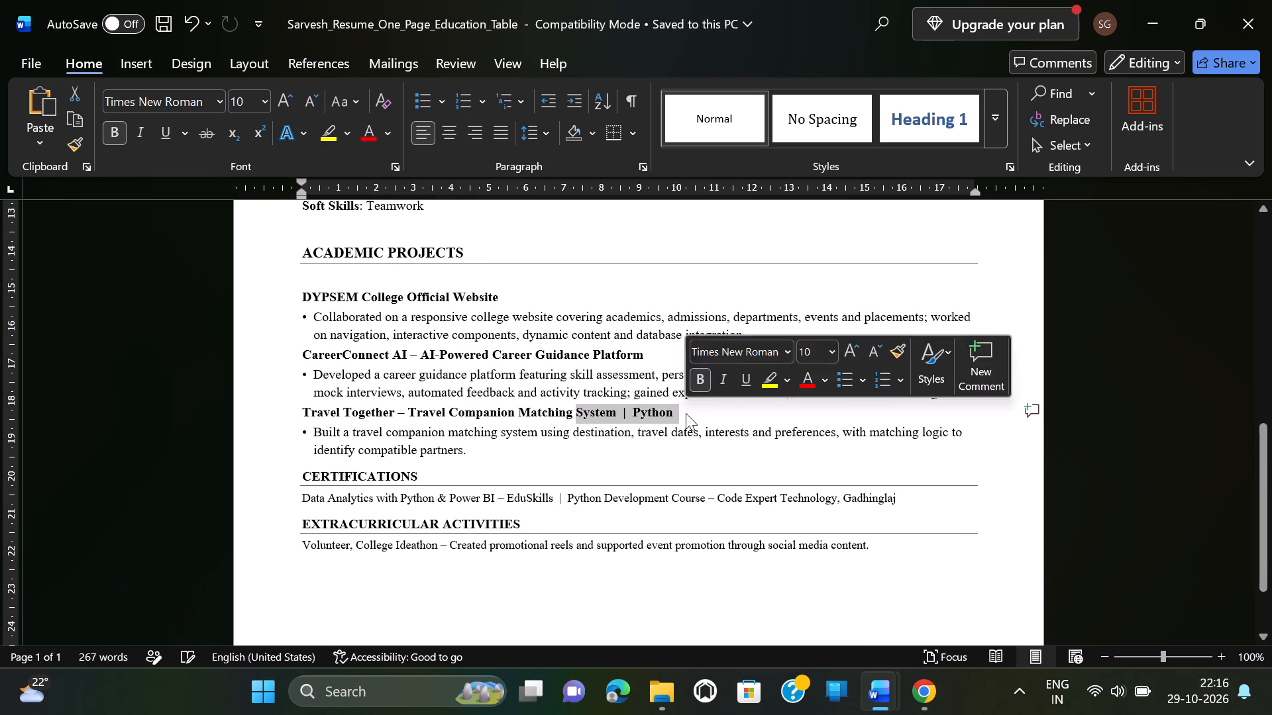
pyautogui.click(686, 413)
pyautogui.moveTo(686, 413); pyautogui.dragTo(629, 413)
pyautogui.press('BackSpace')
pyautogui.hotkey('ctrl', 's')
# Delete the blank line between the ACADEMIC PROJECTS heading and the first project title, and save the document.
pyautogui.scroll(-2, 628, 408)
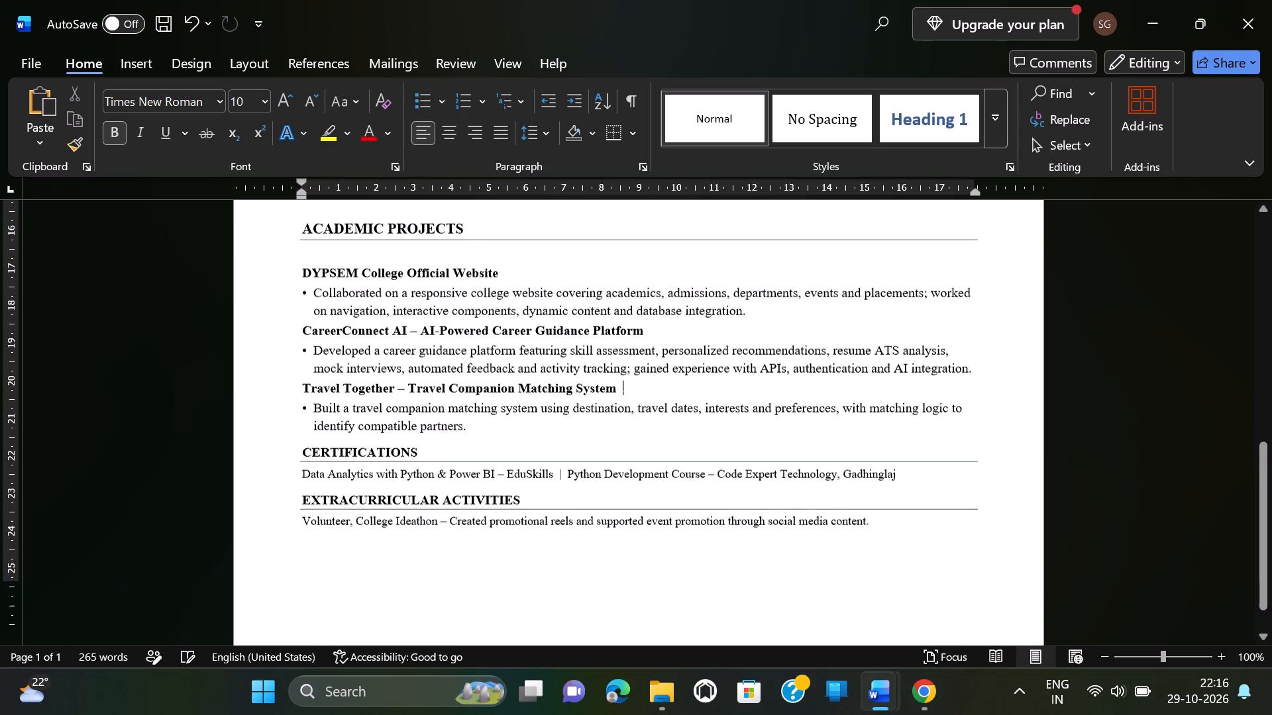
pyautogui.scroll(-5, 628, 409)
pyautogui.scroll(3, 524, 438)
pyautogui.scroll(3, 526, 332)
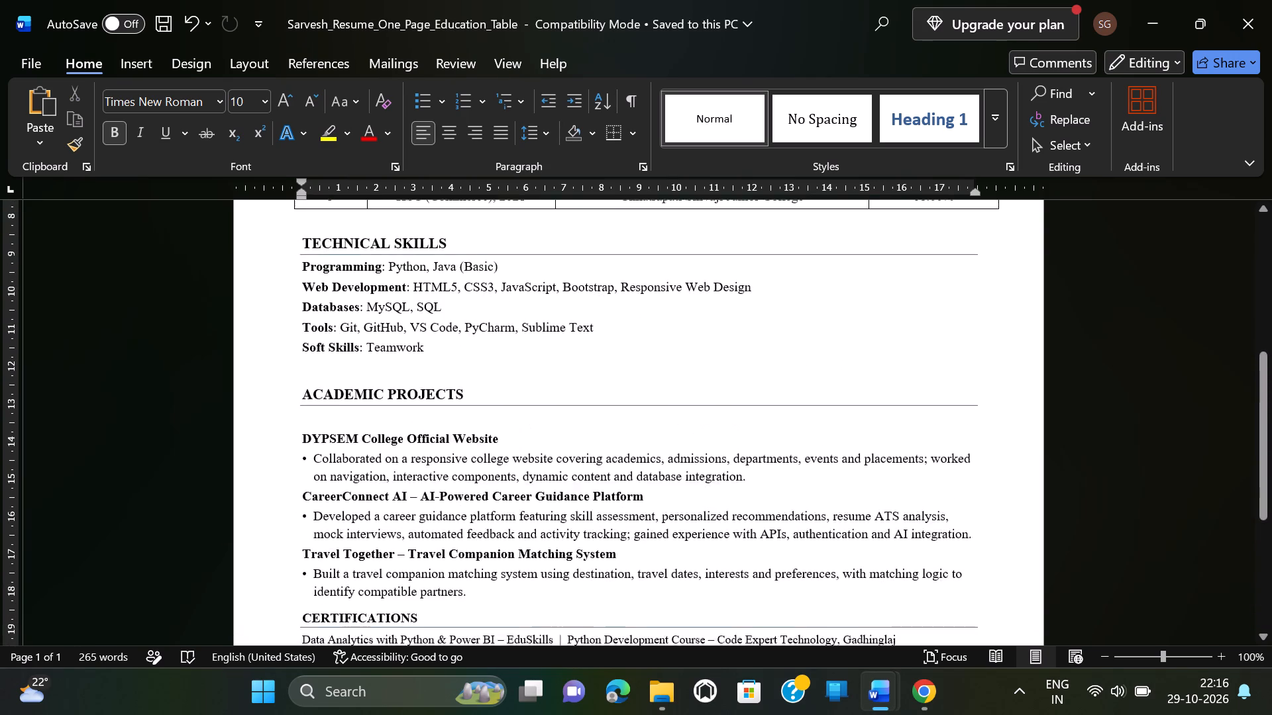
pyautogui.scroll(2, 526, 332)
pyautogui.scroll(2, 504, 450)
pyautogui.scroll(-3, 494, 463)
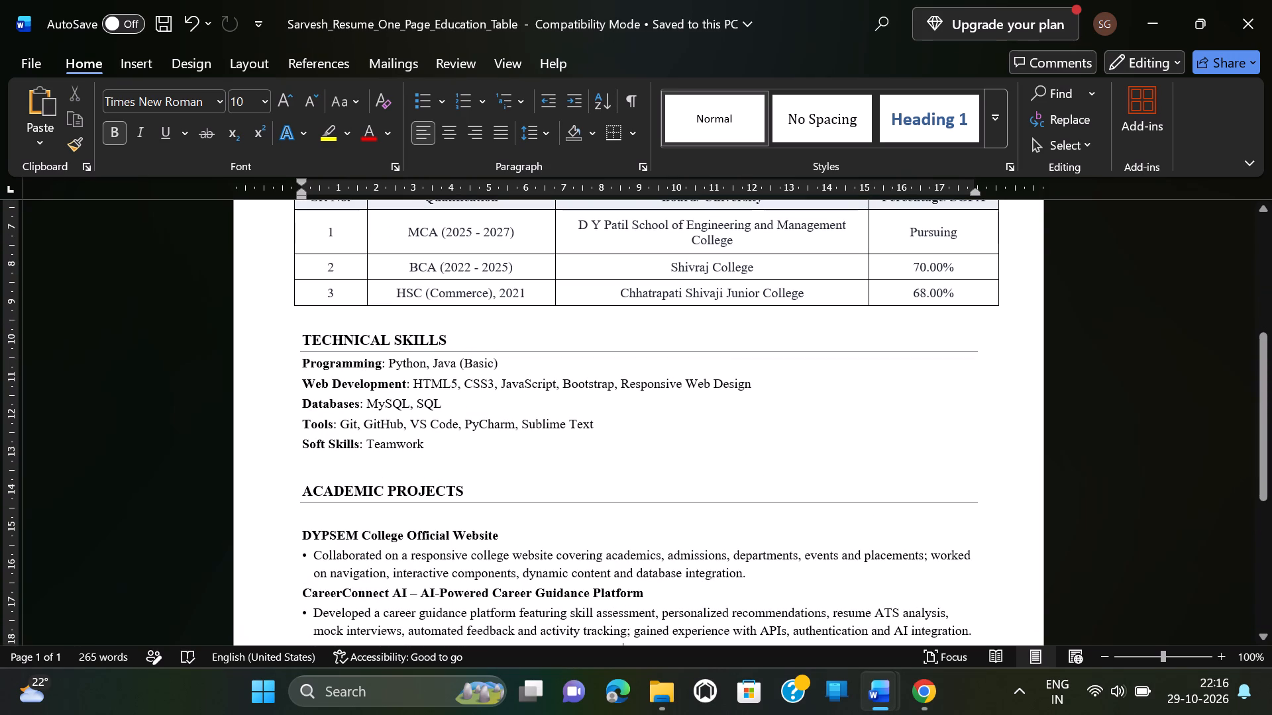
pyautogui.click(410, 511)
pyautogui.press('BackSpace')
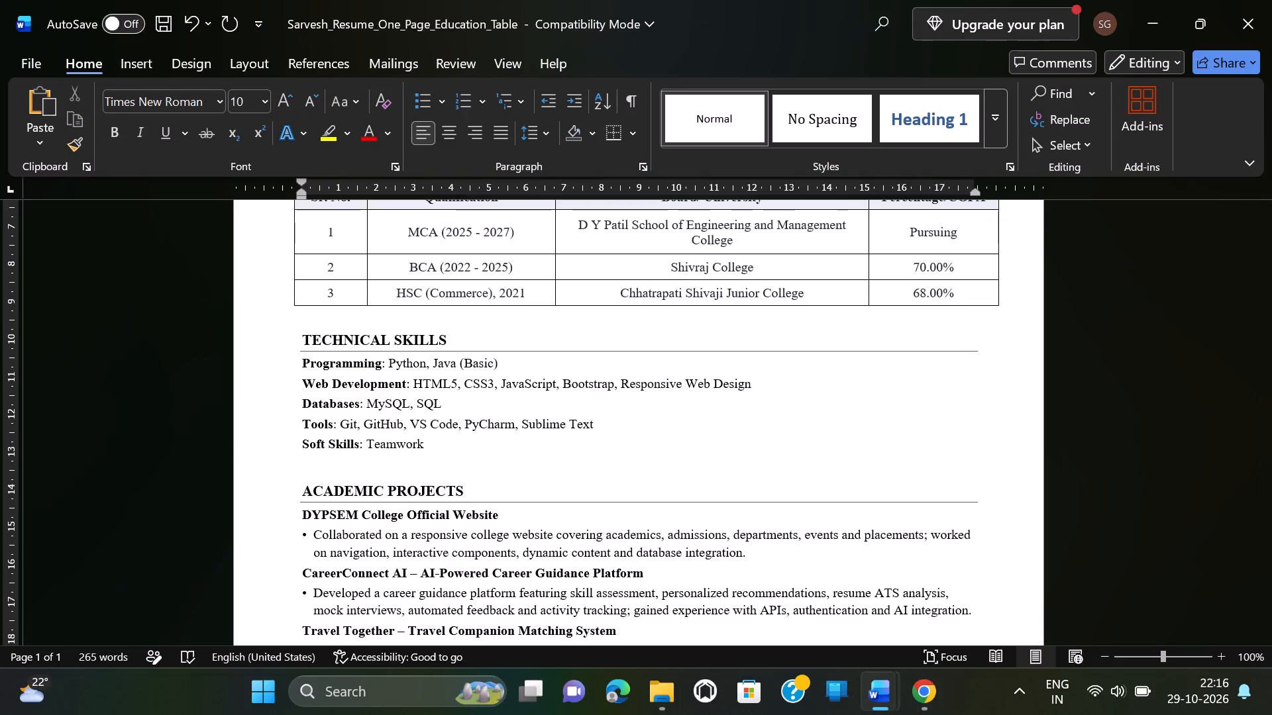
pyautogui.press('s')
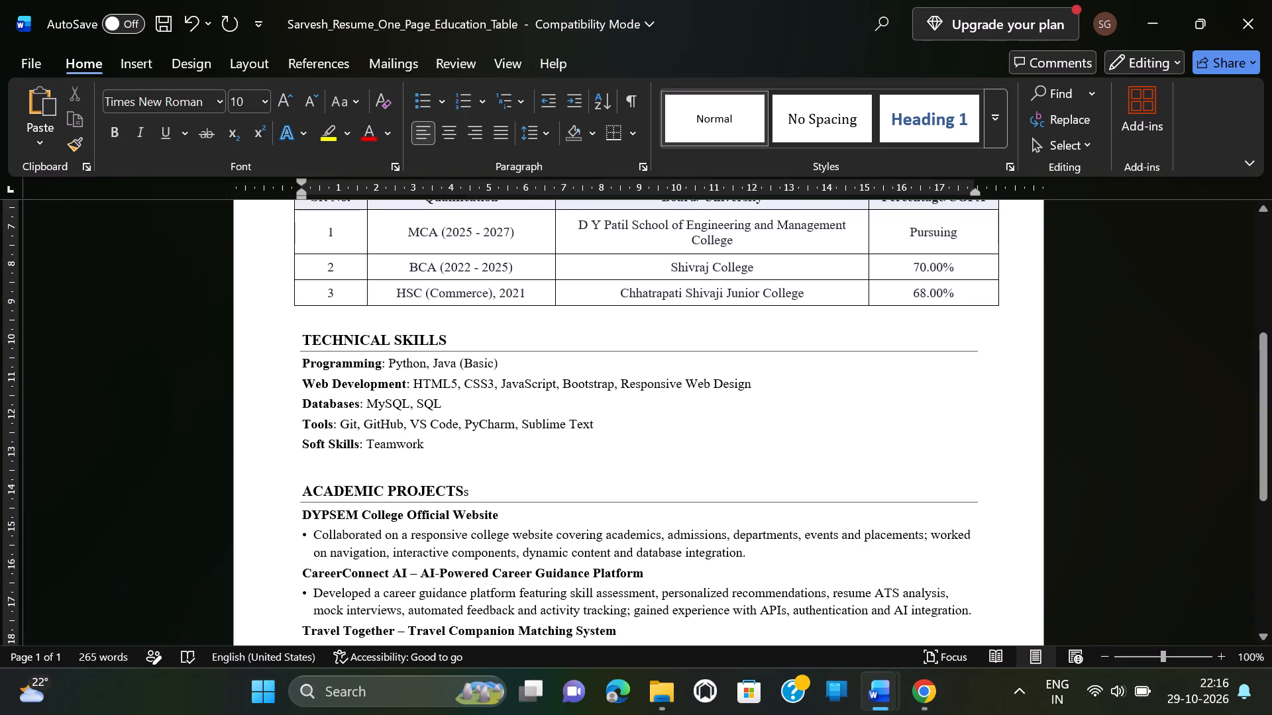
pyautogui.press('BackSpace')
pyautogui.hotkey('ctrl', 's')
pyautogui.hotkey('ctrl', 's')
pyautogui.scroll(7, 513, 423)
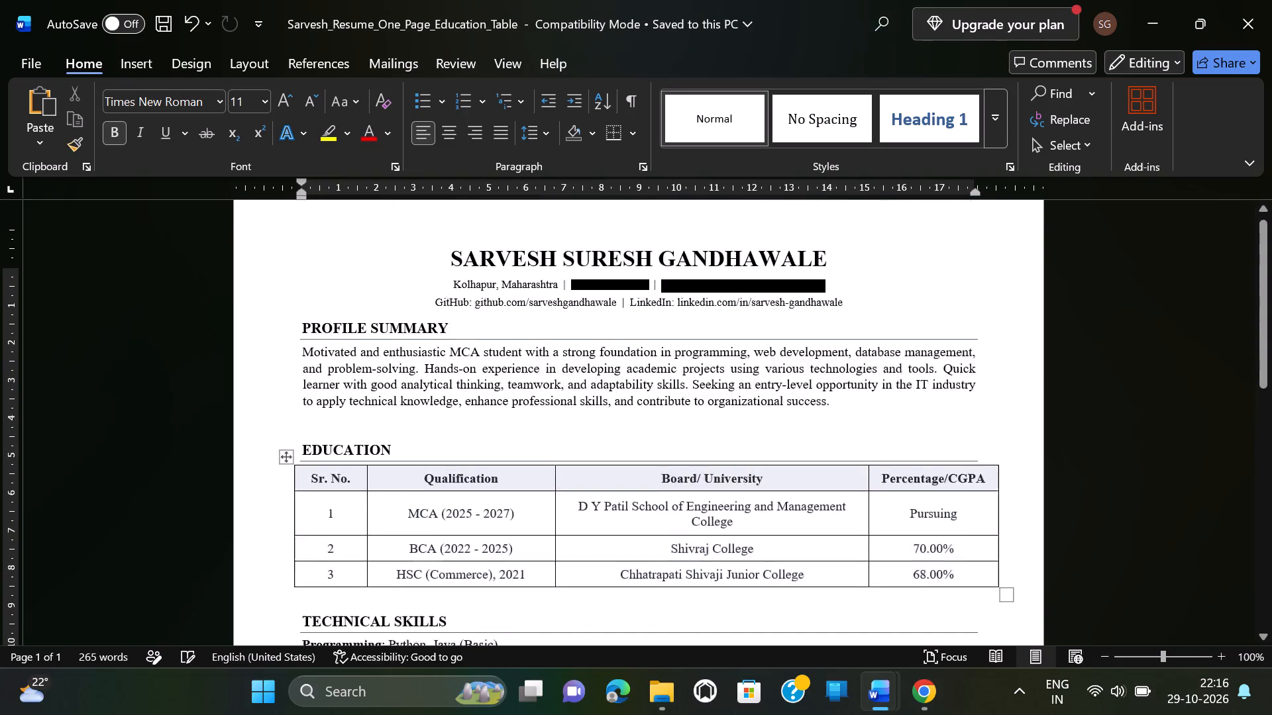
# Reduce the font size of the blank line between the profile summary paragraph and the EDUCATION heading to 1 pt.
pyautogui.scroll(-1, 513, 424)
pyautogui.click(498, 403)
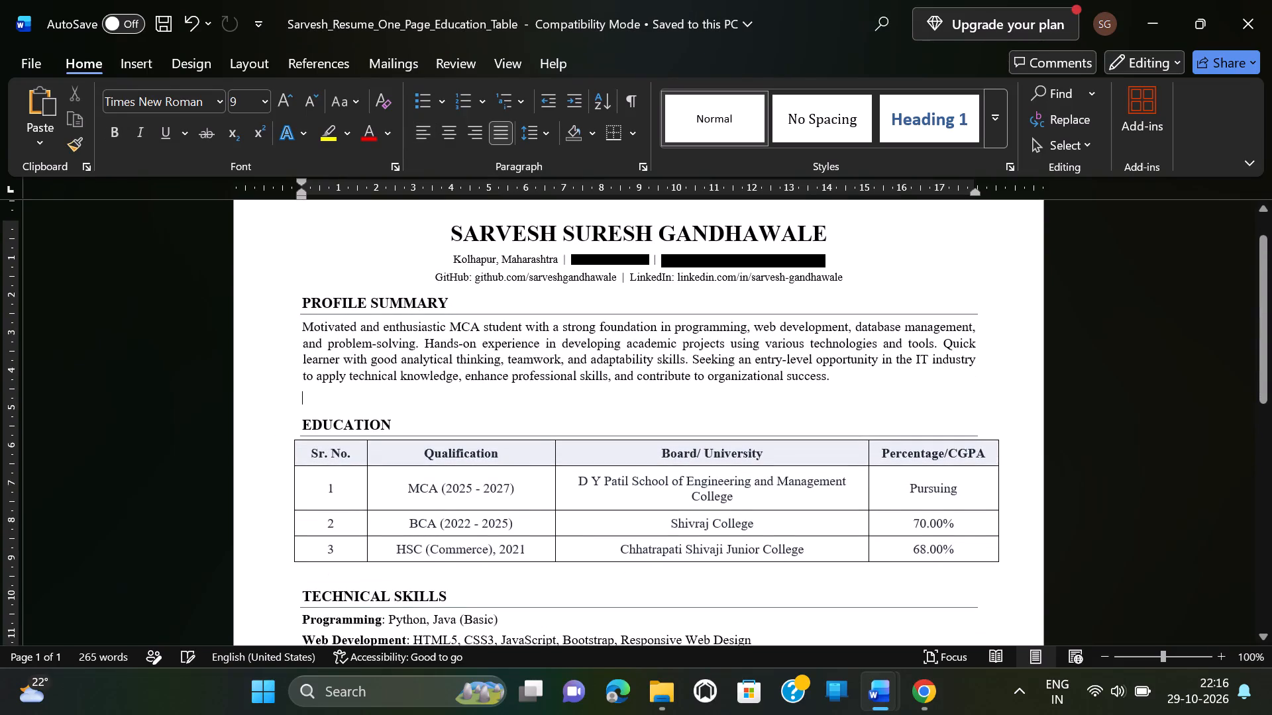
pyautogui.tripleClick(304, 105)
pyautogui.tripleClick(304, 105)
pyautogui.click(304, 105)
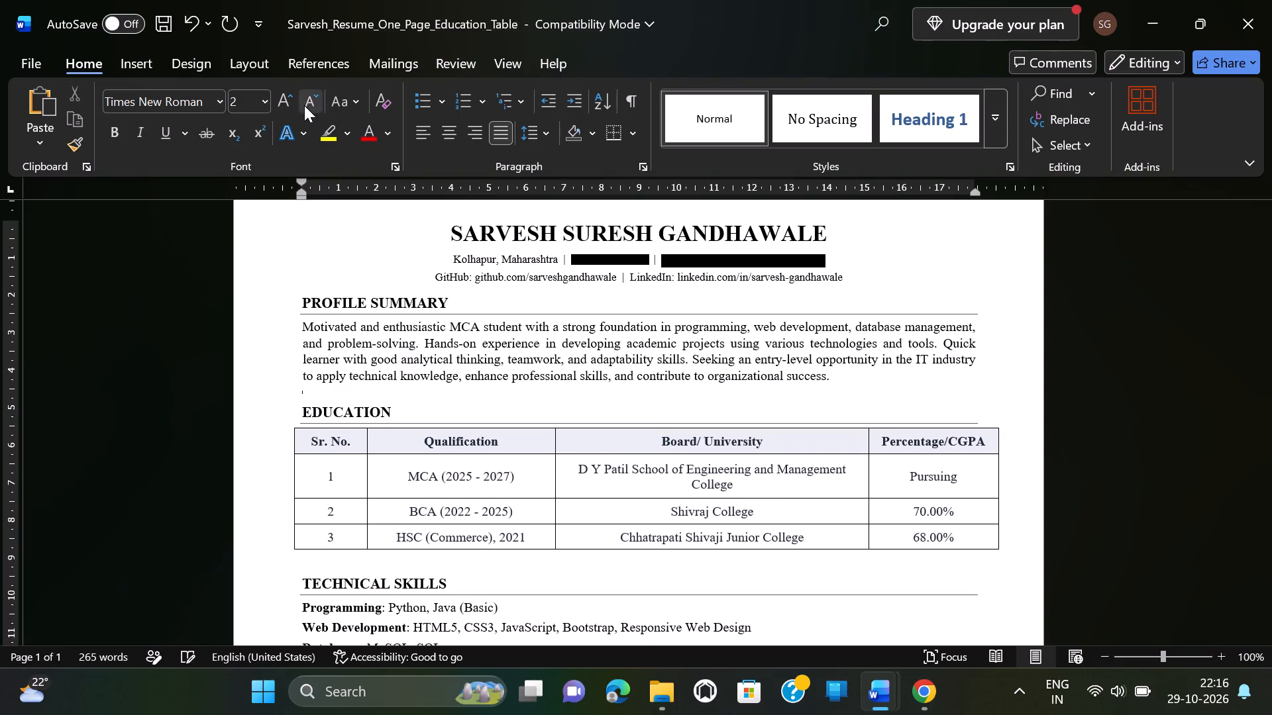
pyautogui.click(304, 105)
pyautogui.click(304, 105)
pyautogui.doubleClick(304, 105)
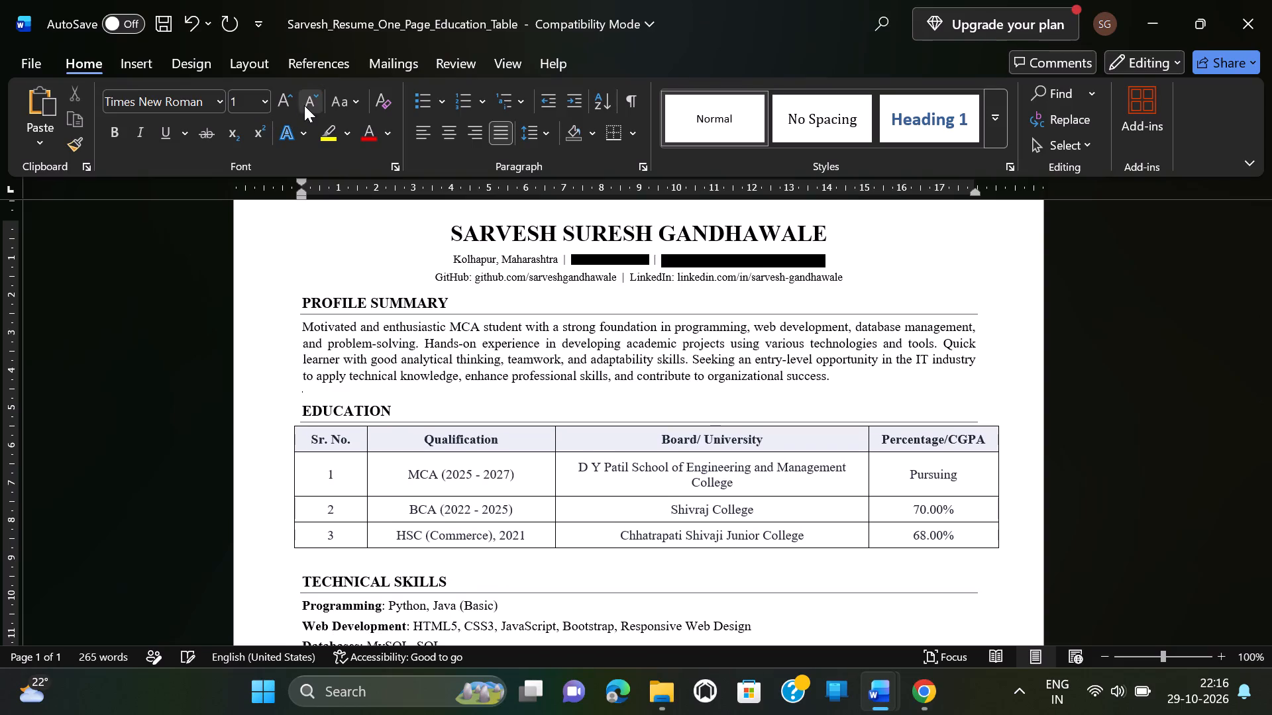
# Reduce the font size of the blank line between Soft Skills and the ACADEMIC PROJECTS heading to 2 pt.
pyautogui.scroll(-5, 467, 355)
pyautogui.click(343, 477)
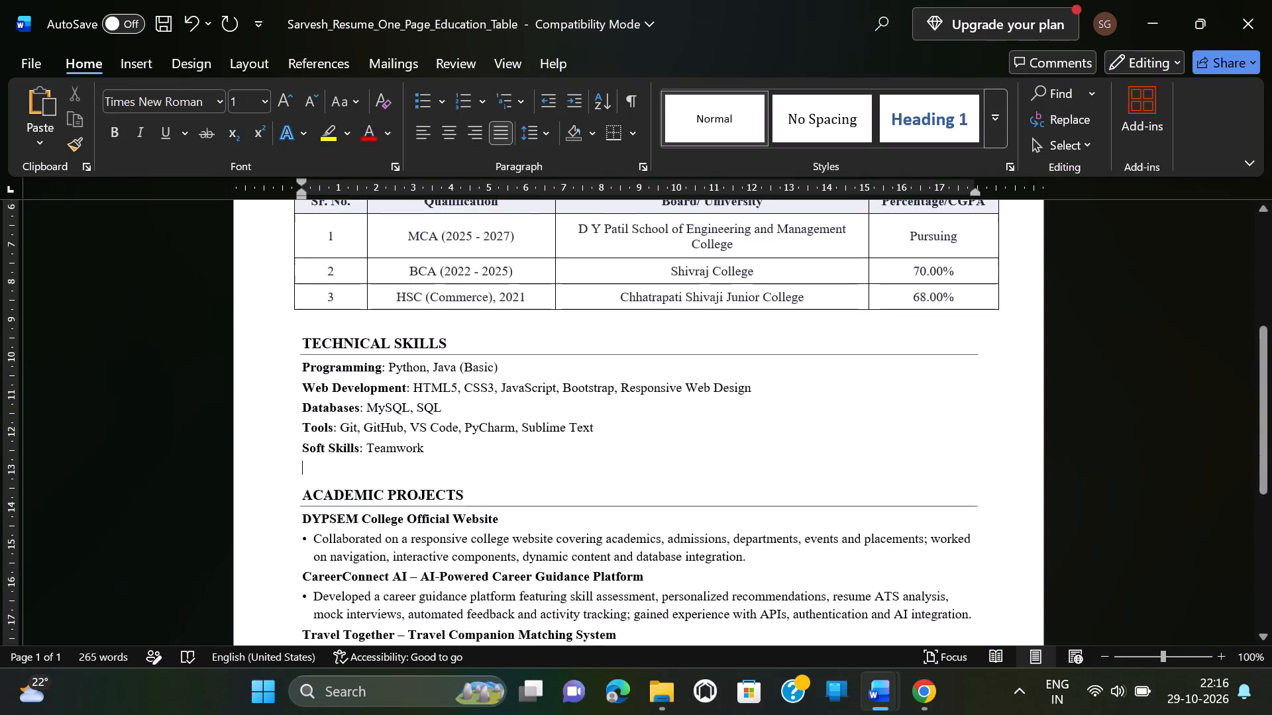
pyautogui.tripleClick(317, 97)
pyautogui.tripleClick(317, 97)
pyautogui.doubleClick(317, 97)
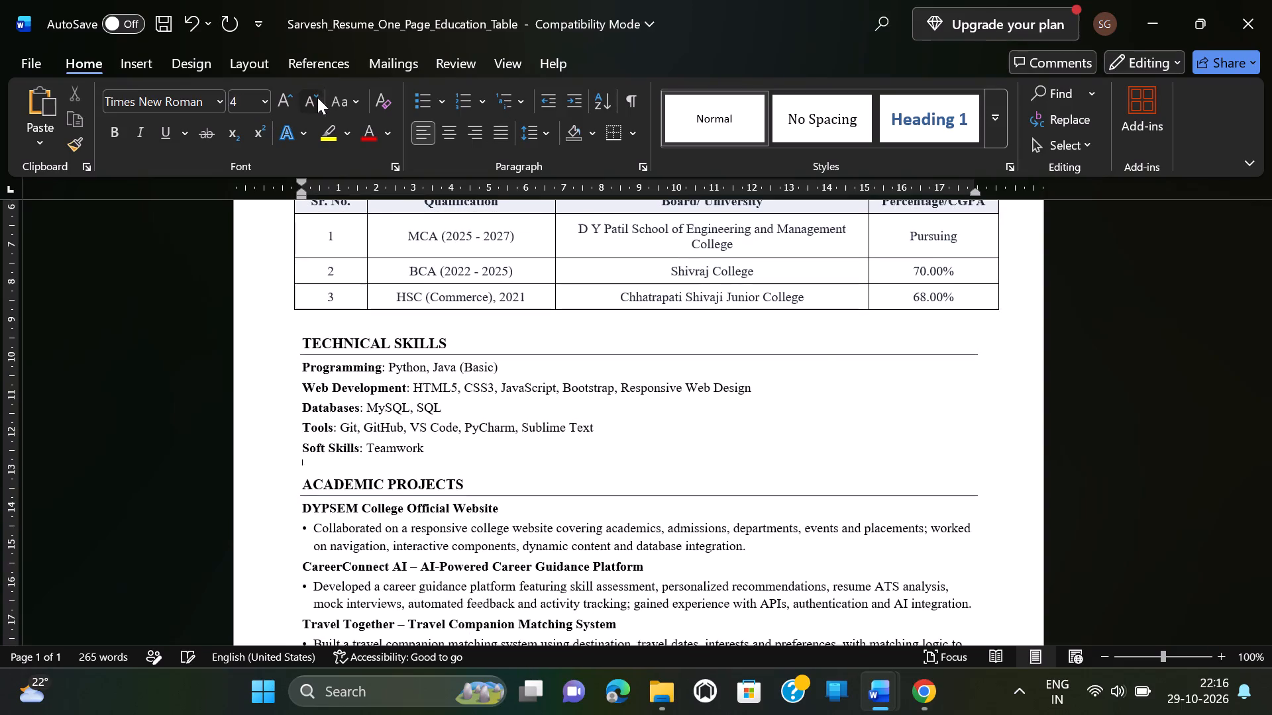
pyautogui.click(317, 97)
pyautogui.click(285, 98)
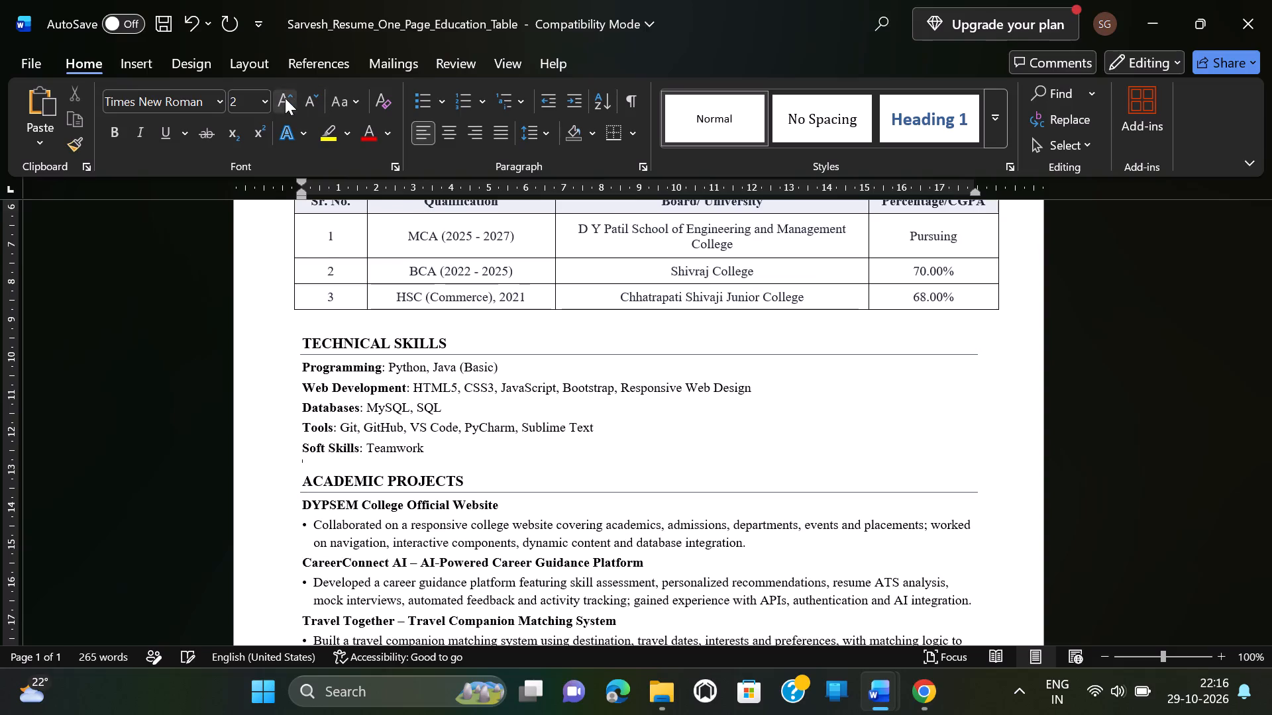
# Review the lower sections of the one-page resume, and examine the original two-page resume's headings and layout for comparison.
pyautogui.scroll(-3, 765, 535)
pyautogui.scroll(-1, 572, 356)
pyautogui.scroll(2, 572, 356)
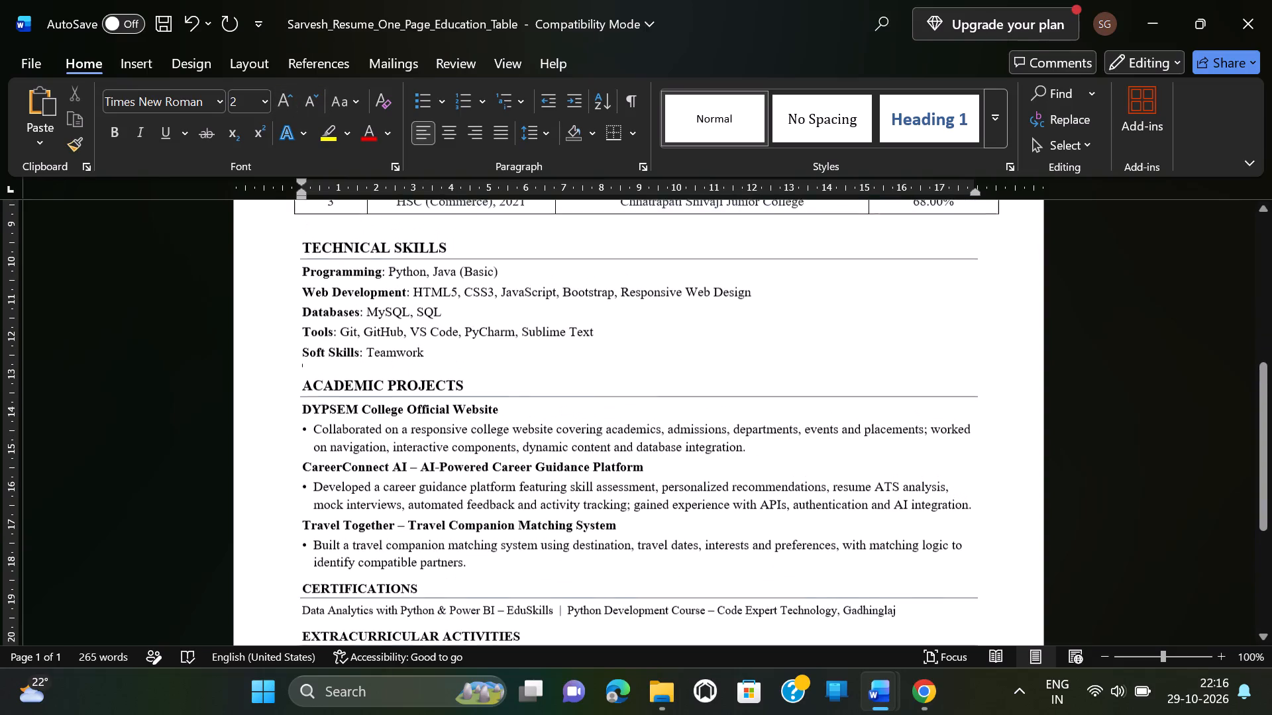
pyautogui.scroll(2, 565, 358)
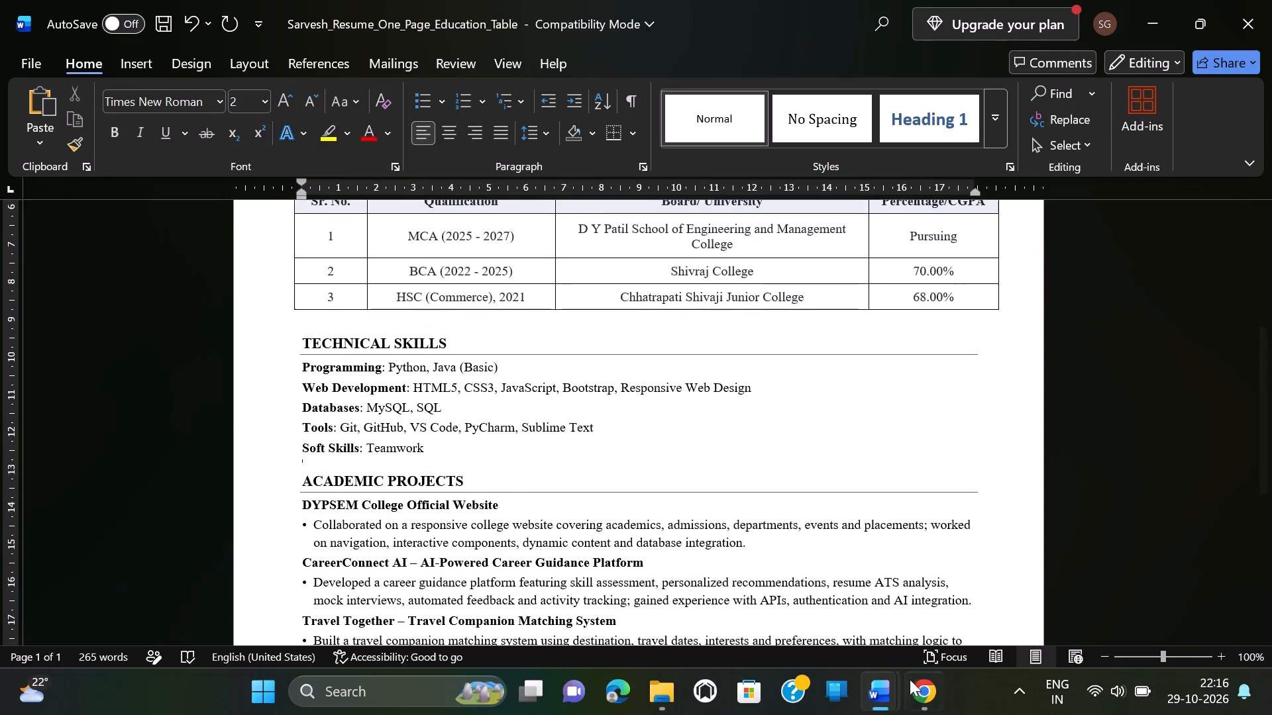
pyautogui.click(796, 600)
pyautogui.scroll(-4, 580, 458)
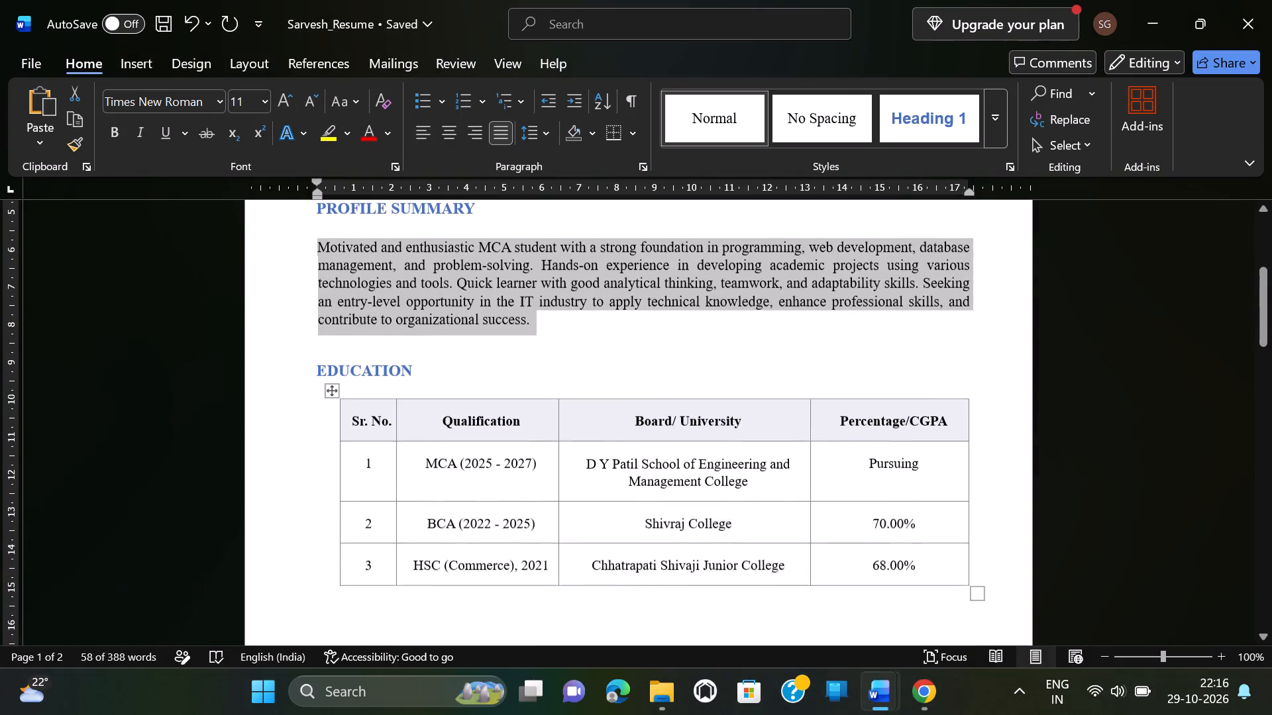
pyautogui.scroll(-4, 390, 462)
pyautogui.click(731, 459)
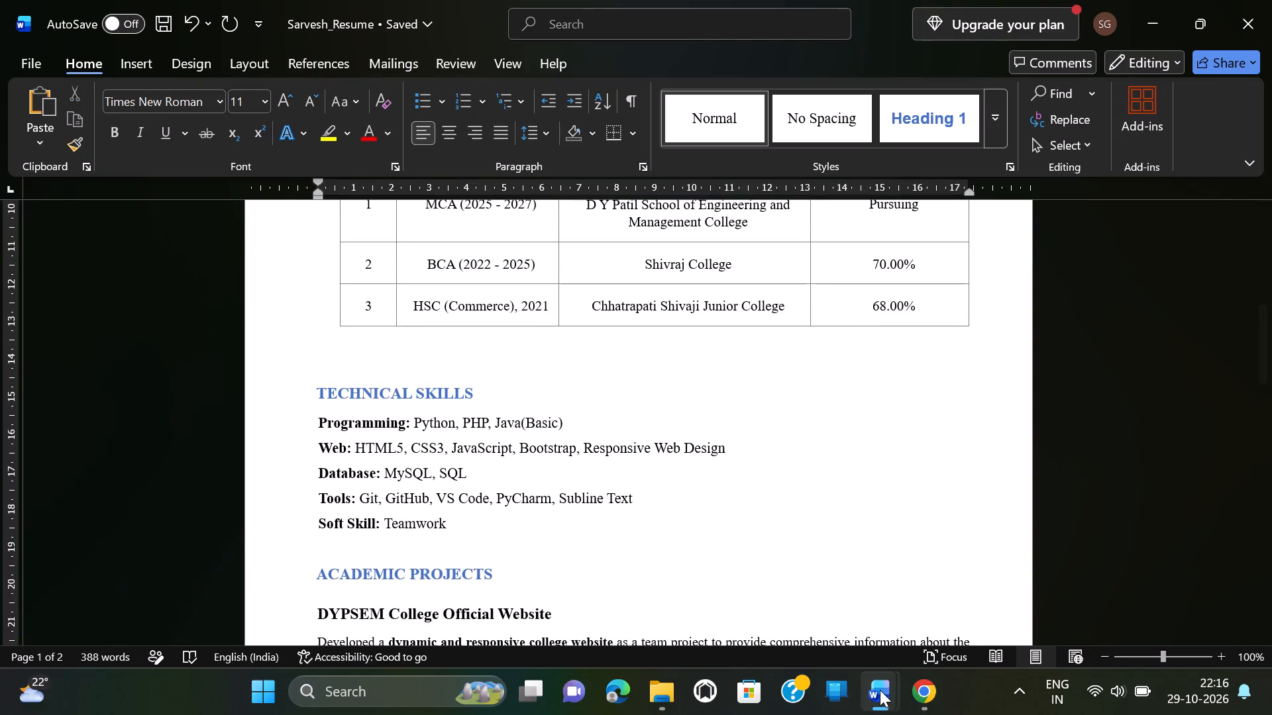
pyautogui.click(935, 614)
# Set the font colour of the PROFILE SUMMARY and EDUCATION headings in the one-page resume to the standard light blue.
pyautogui.scroll(7, 371, 395)
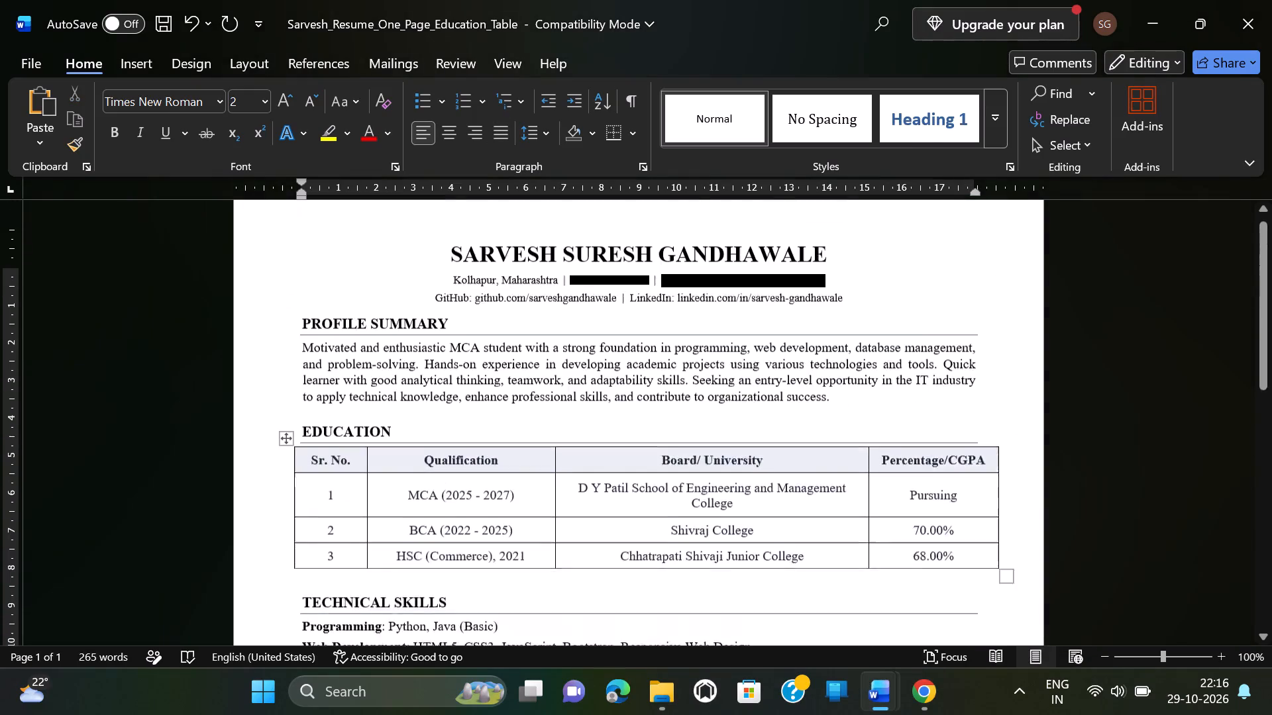
pyautogui.moveTo(469, 341); pyautogui.dragTo(265, 358)
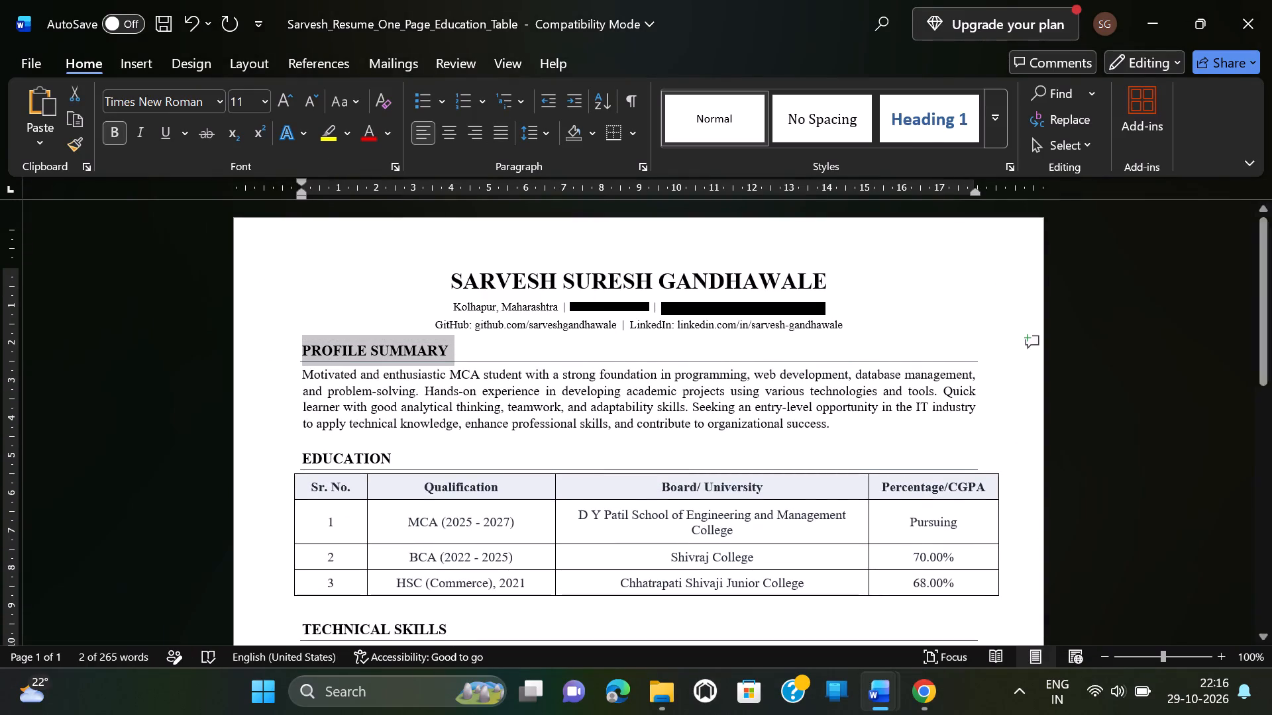
pyautogui.click(385, 132)
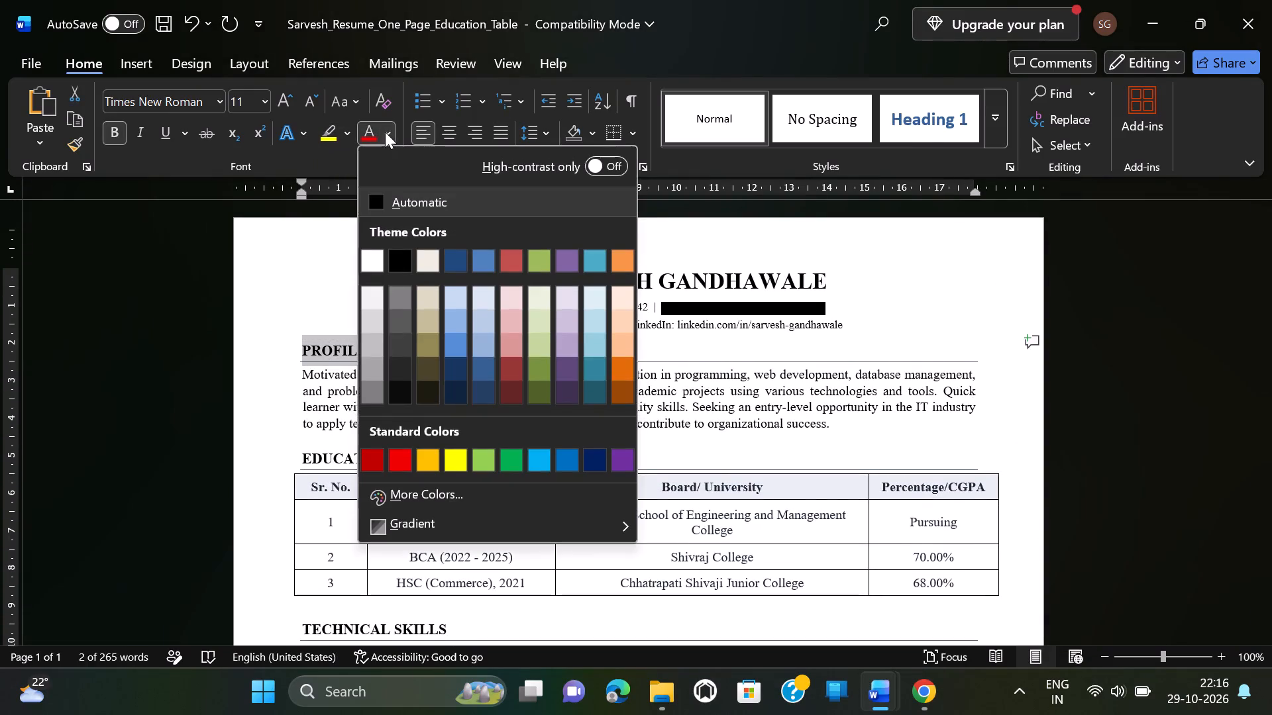
pyautogui.click(537, 465)
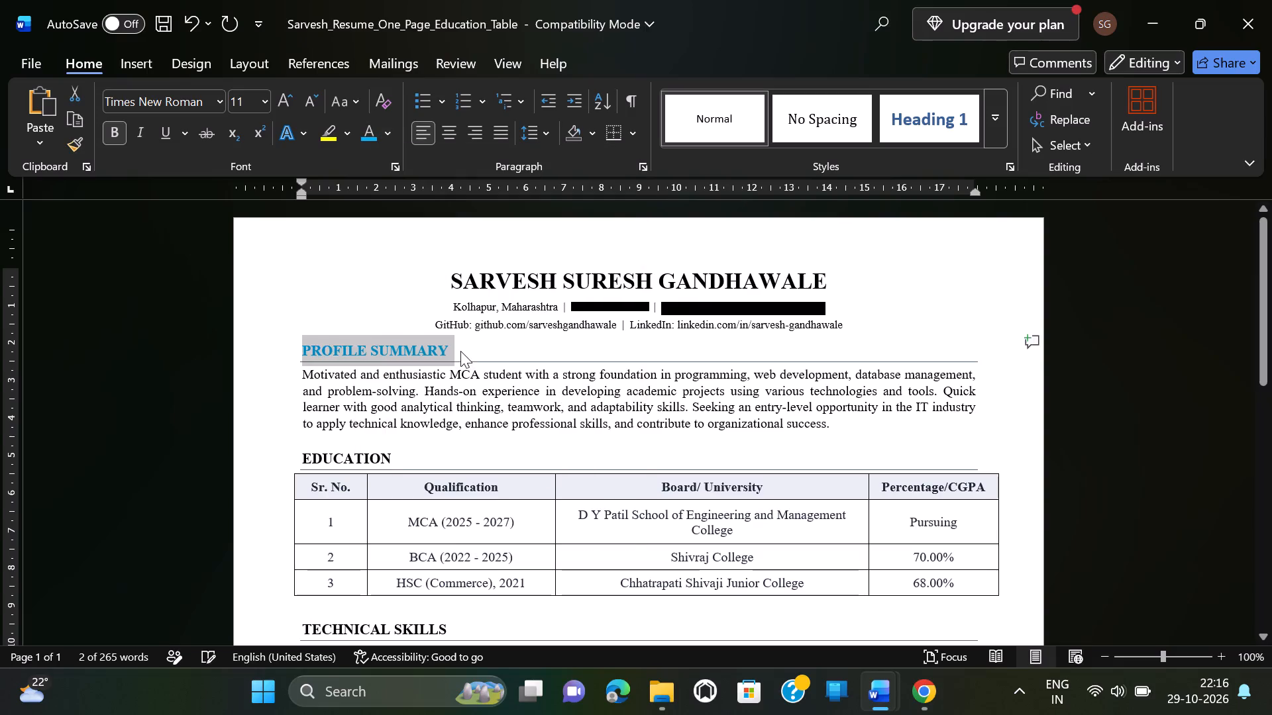
pyautogui.click(460, 349)
pyautogui.moveTo(409, 466); pyautogui.dragTo(261, 464)
pyautogui.click(369, 136)
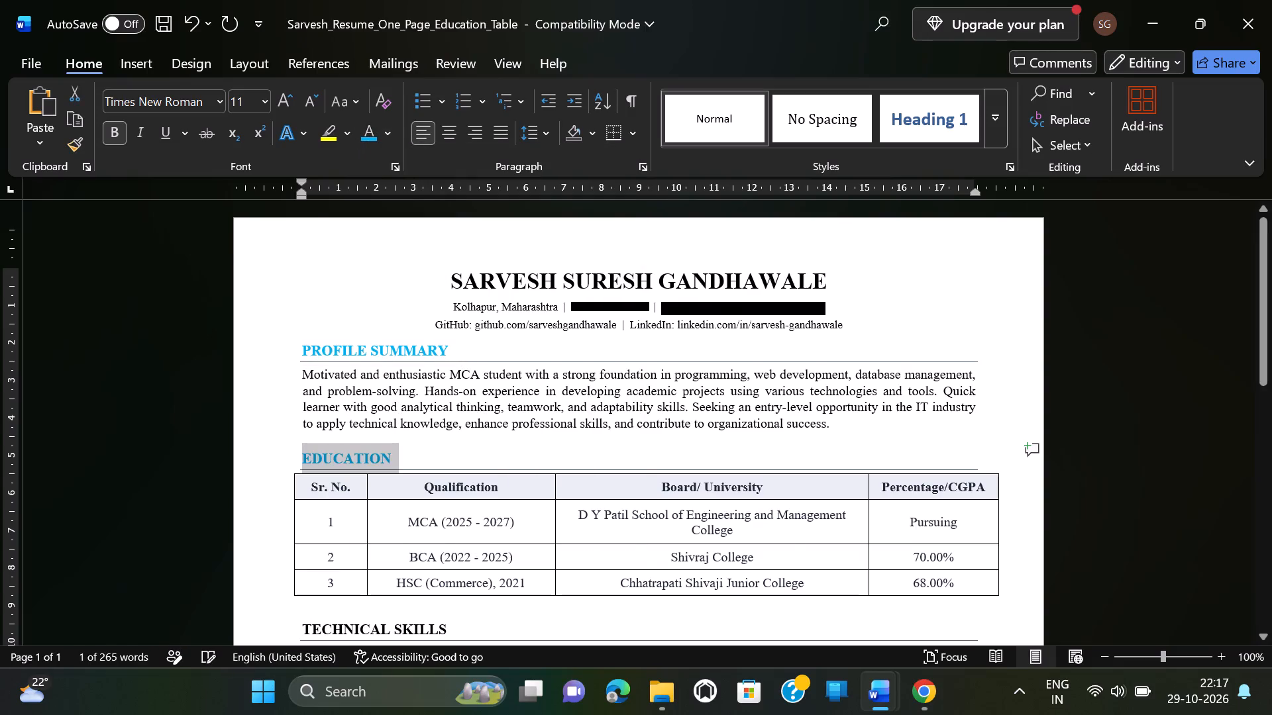
# Apply the same light blue font colour to the TECHNICAL SKILLS and ACADEMIC PROJECTS headings.
pyautogui.scroll(-3, 369, 380)
pyautogui.moveTo(450, 495); pyautogui.dragTo(291, 486)
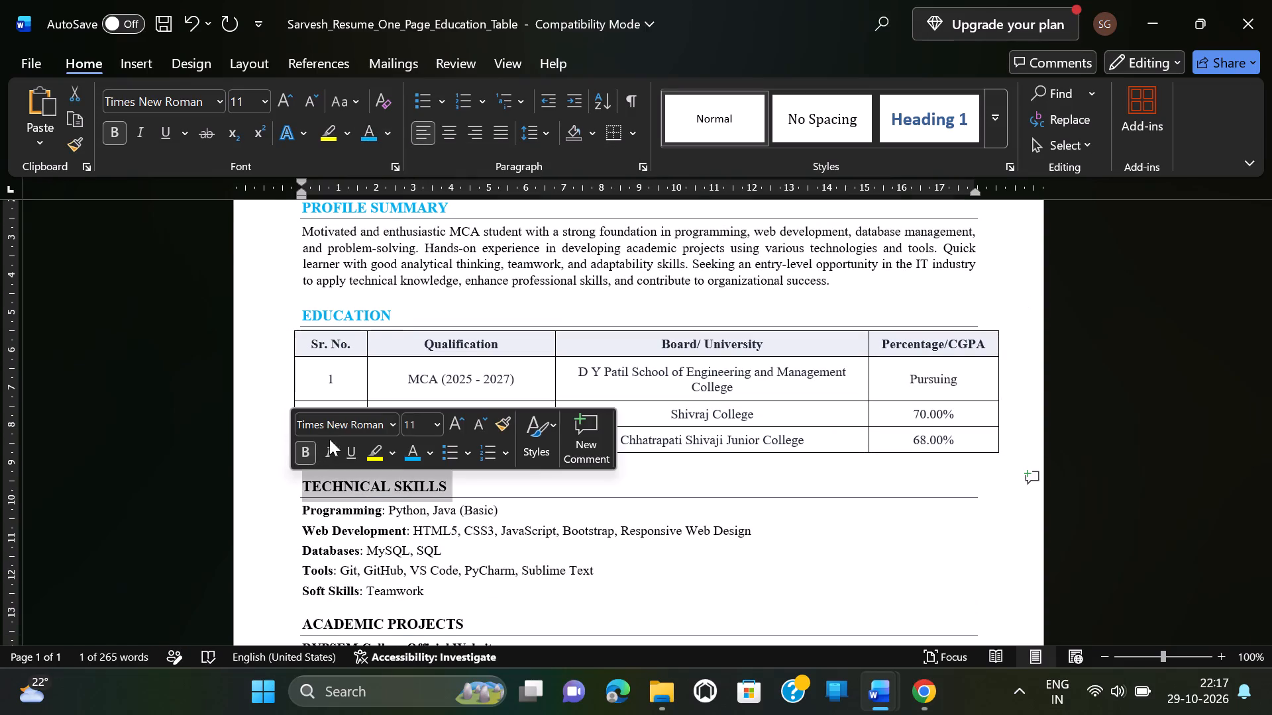
pyautogui.click(415, 448)
pyautogui.scroll(-4, 508, 495)
pyautogui.moveTo(473, 431); pyautogui.dragTo(394, 430)
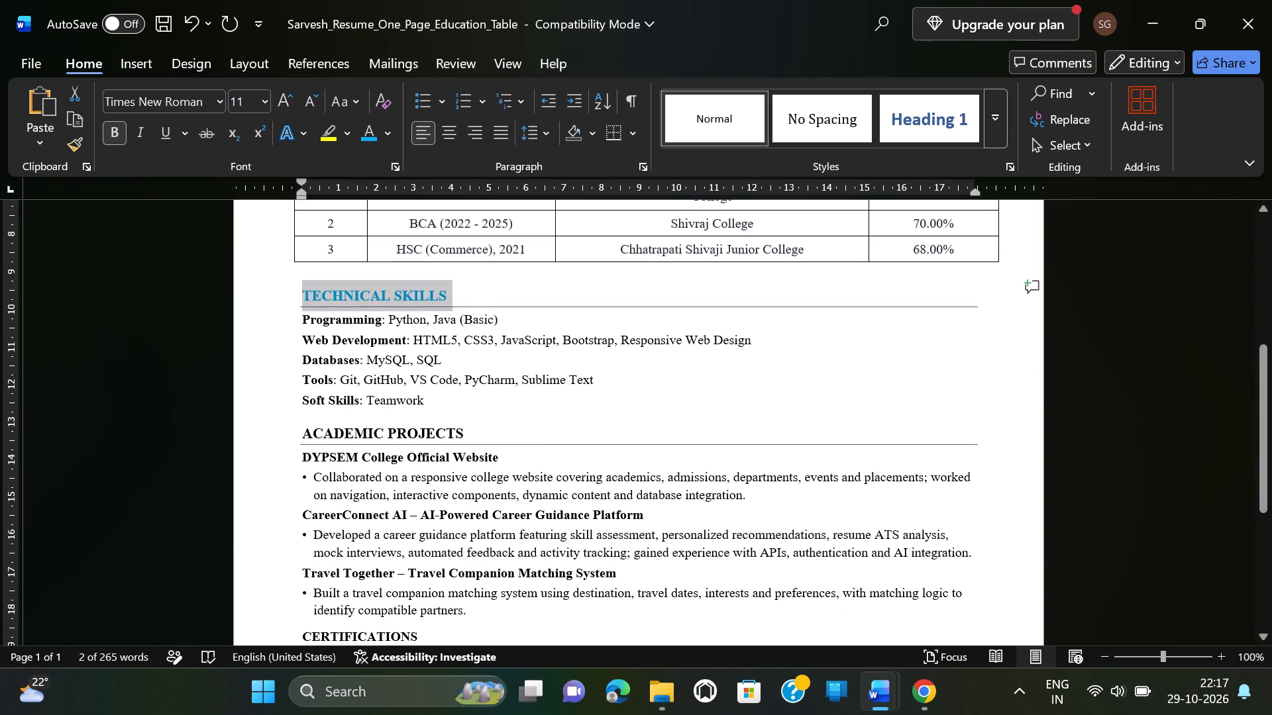
pyautogui.moveTo(394, 430); pyautogui.dragTo(315, 430)
pyautogui.click(435, 397)
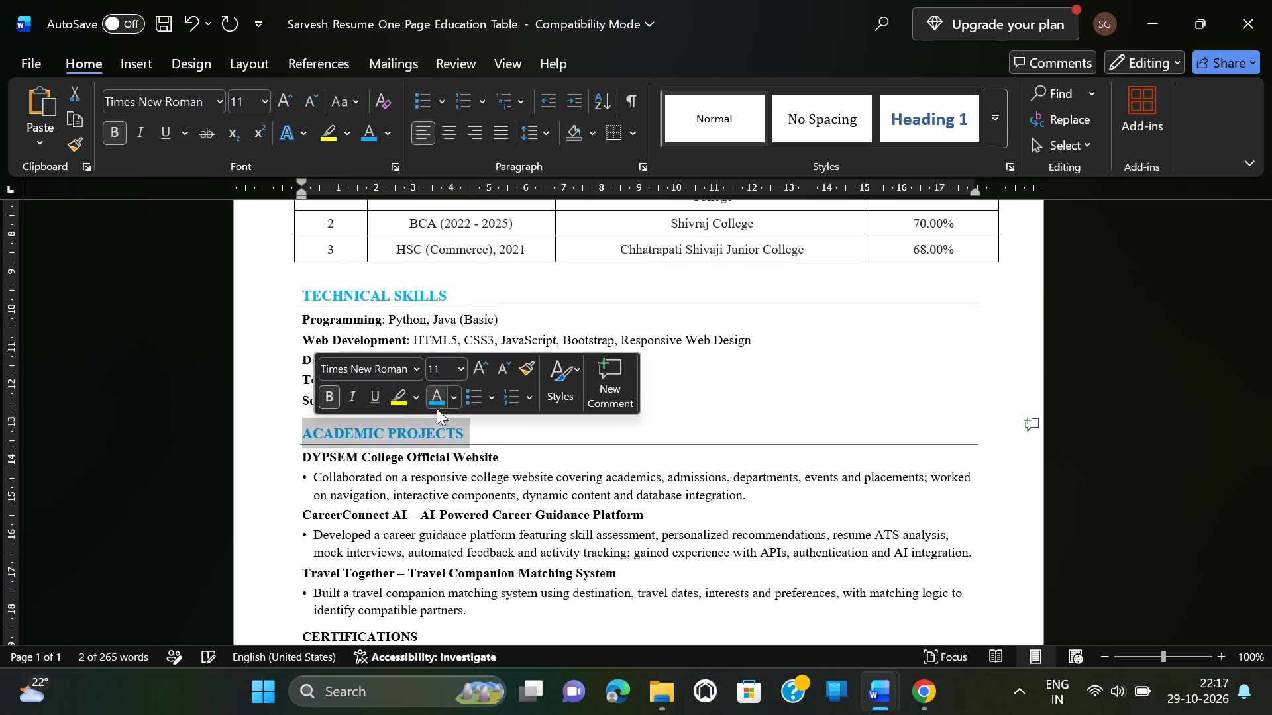
# Apply the same light blue font colour to the CERTIFICATIONS and EXTRACURRICULAR ACTIVITIES headings.
pyautogui.scroll(-3, 441, 419)
pyautogui.moveTo(439, 499); pyautogui.dragTo(290, 492)
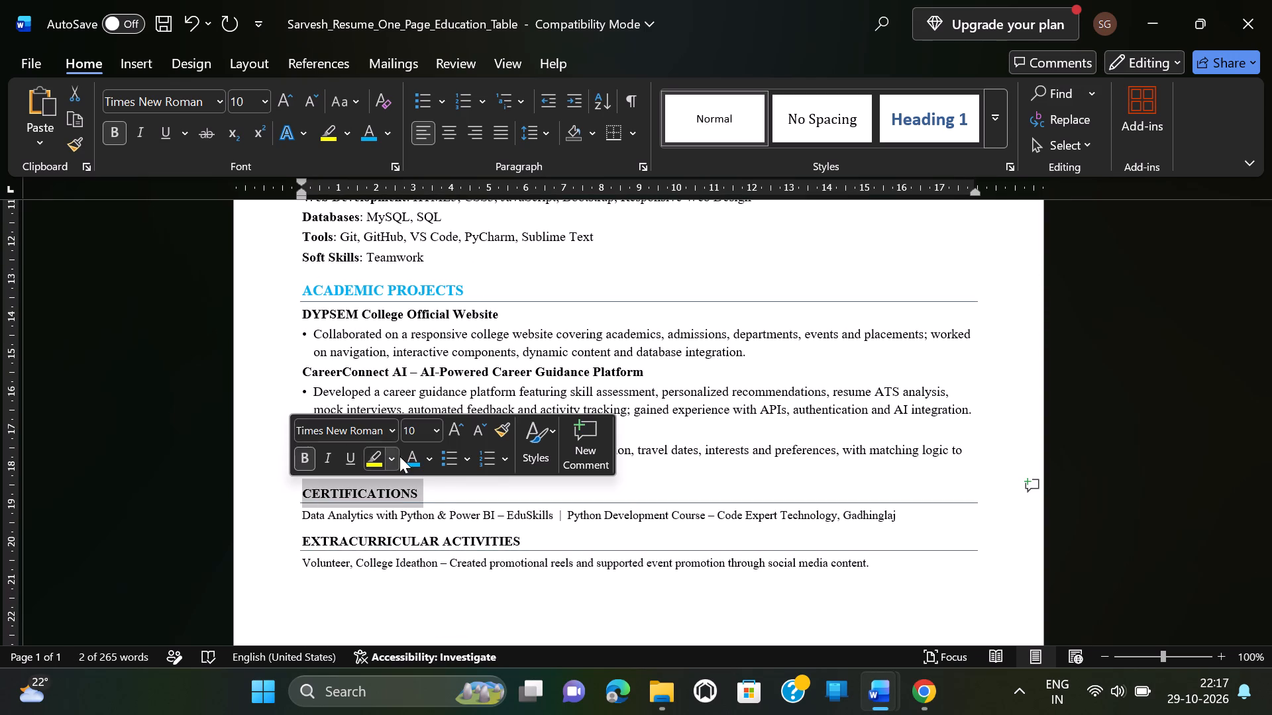
pyautogui.click(402, 459)
pyautogui.moveTo(527, 535); pyautogui.dragTo(526, 536)
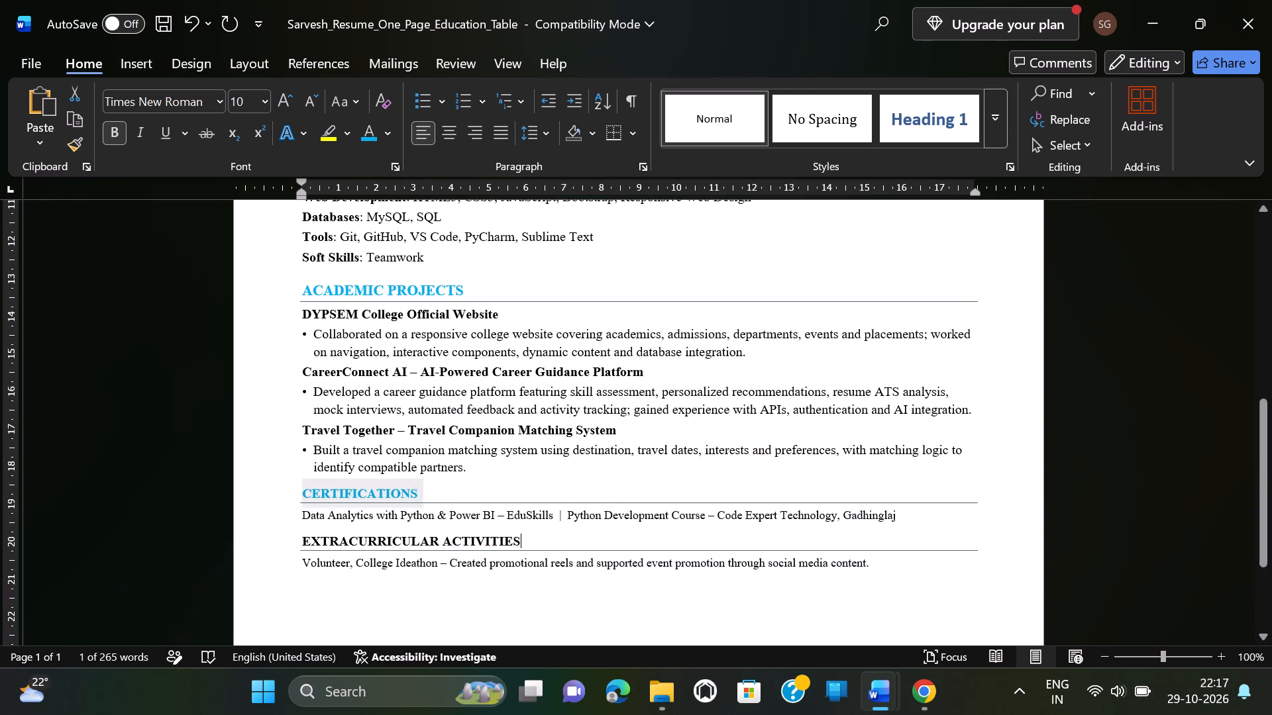
pyautogui.moveTo(526, 536); pyautogui.dragTo(278, 532)
pyautogui.click(402, 501)
pyautogui.click(626, 469)
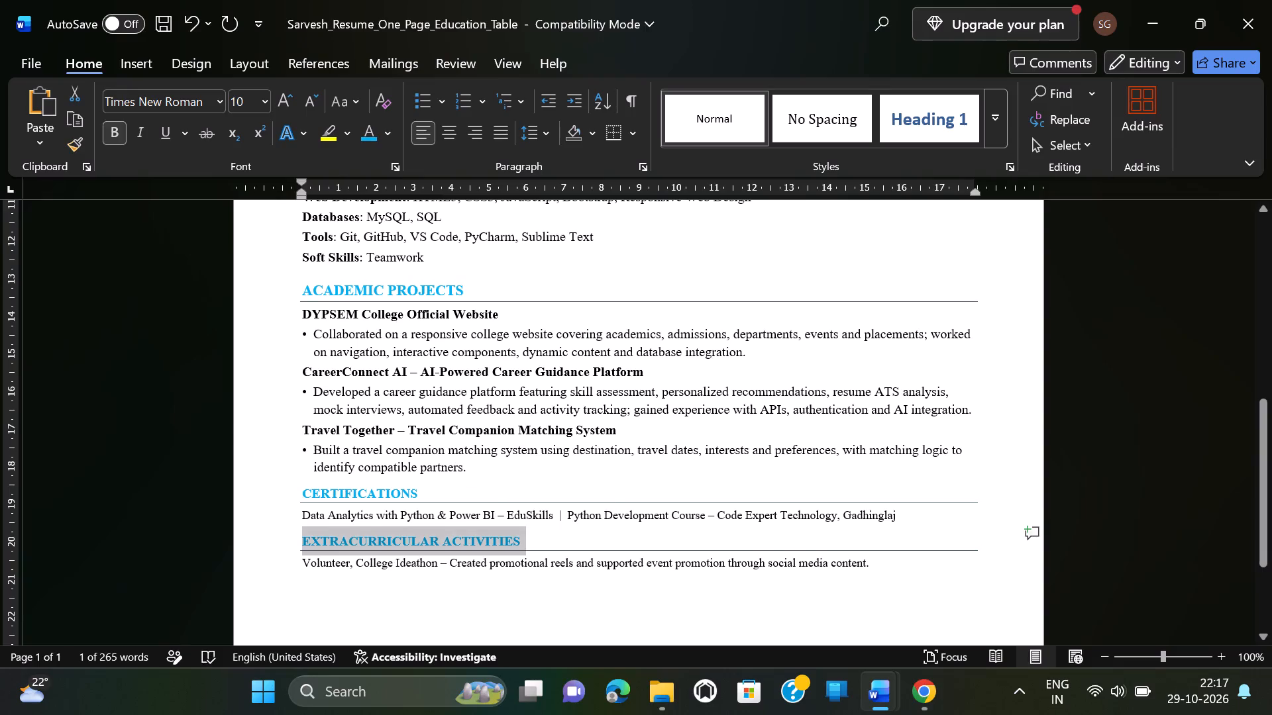
# Compare the recoloured headings of the one-page resume with the EDUCATION heading colour in the original resume.
pyautogui.scroll(6, 610, 471)
pyautogui.scroll(3, 526, 465)
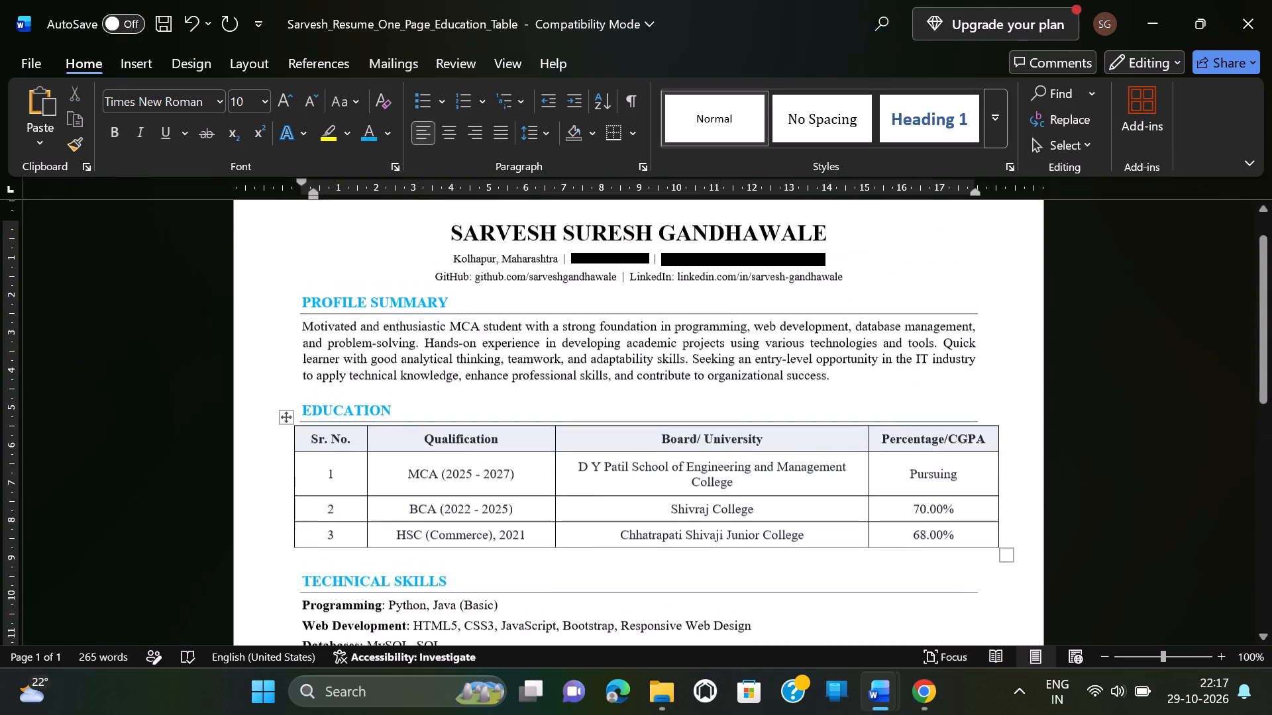
pyautogui.scroll(2, 390, 423)
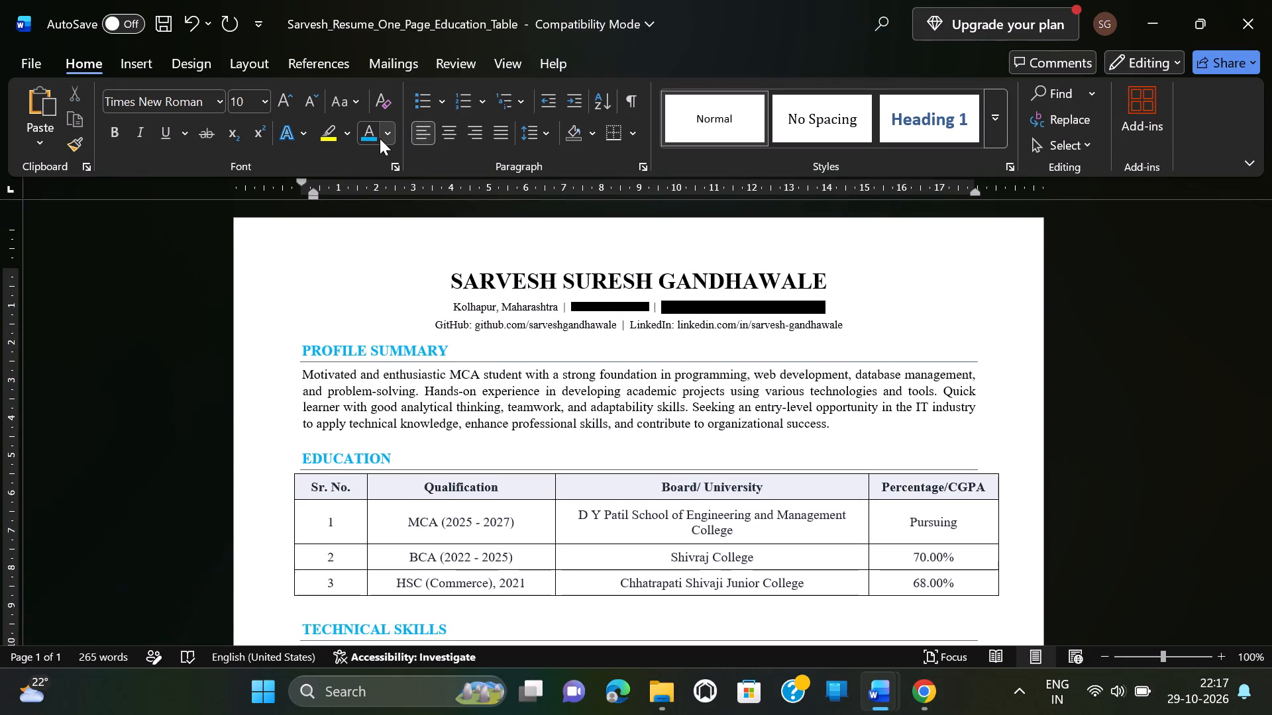
pyautogui.click(380, 138)
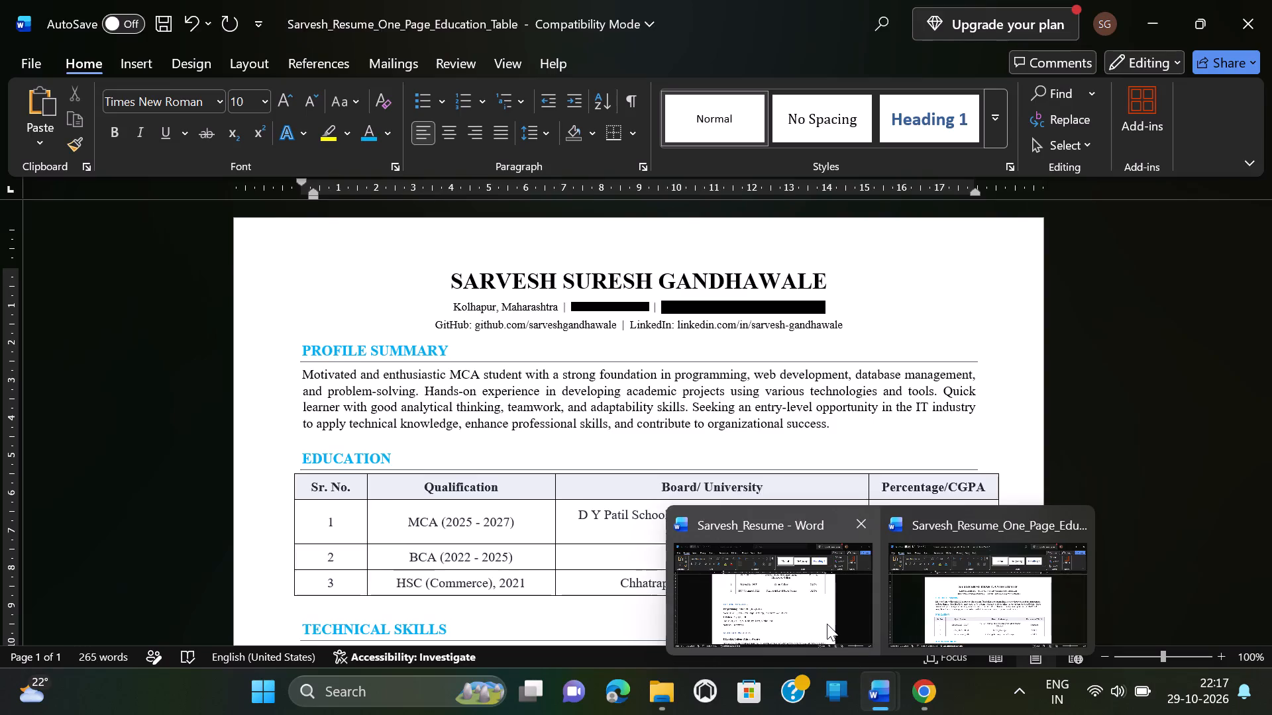
pyautogui.click(827, 624)
pyautogui.scroll(8, 578, 448)
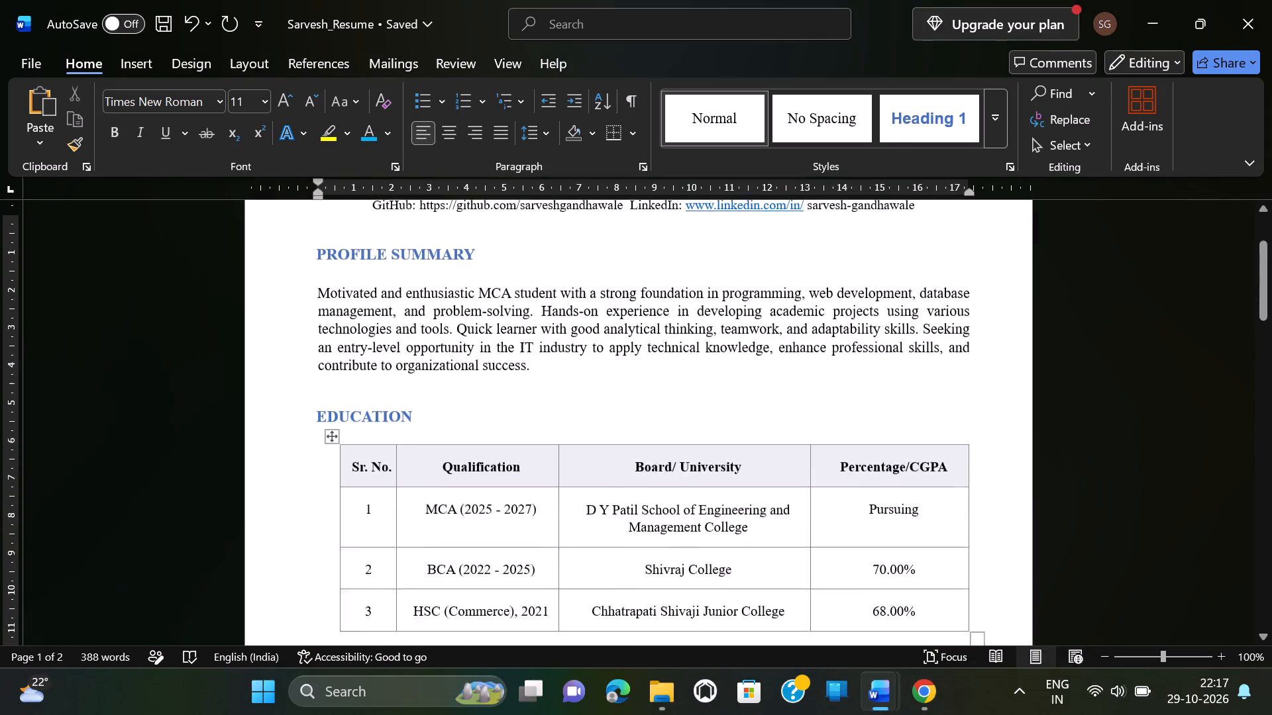
pyautogui.moveTo(419, 499); pyautogui.dragTo(313, 489)
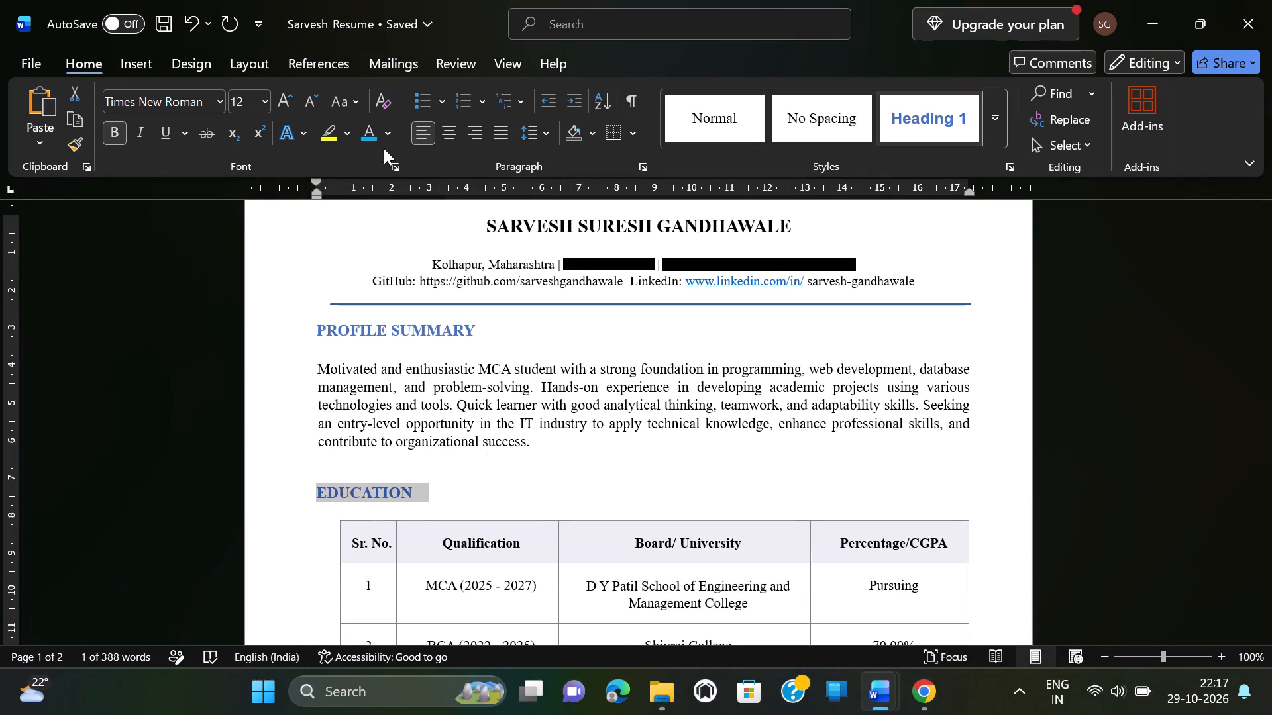
pyautogui.click(563, 408)
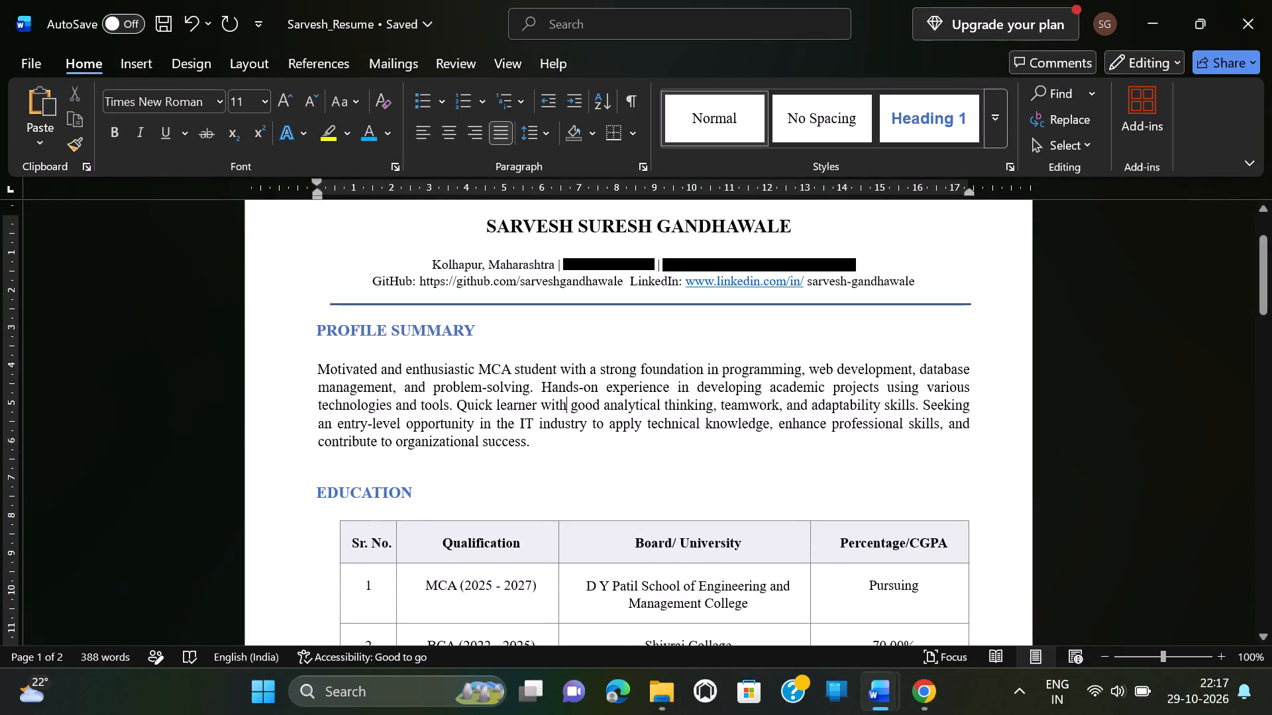
pyautogui.hotkey('alt', 'Tab')
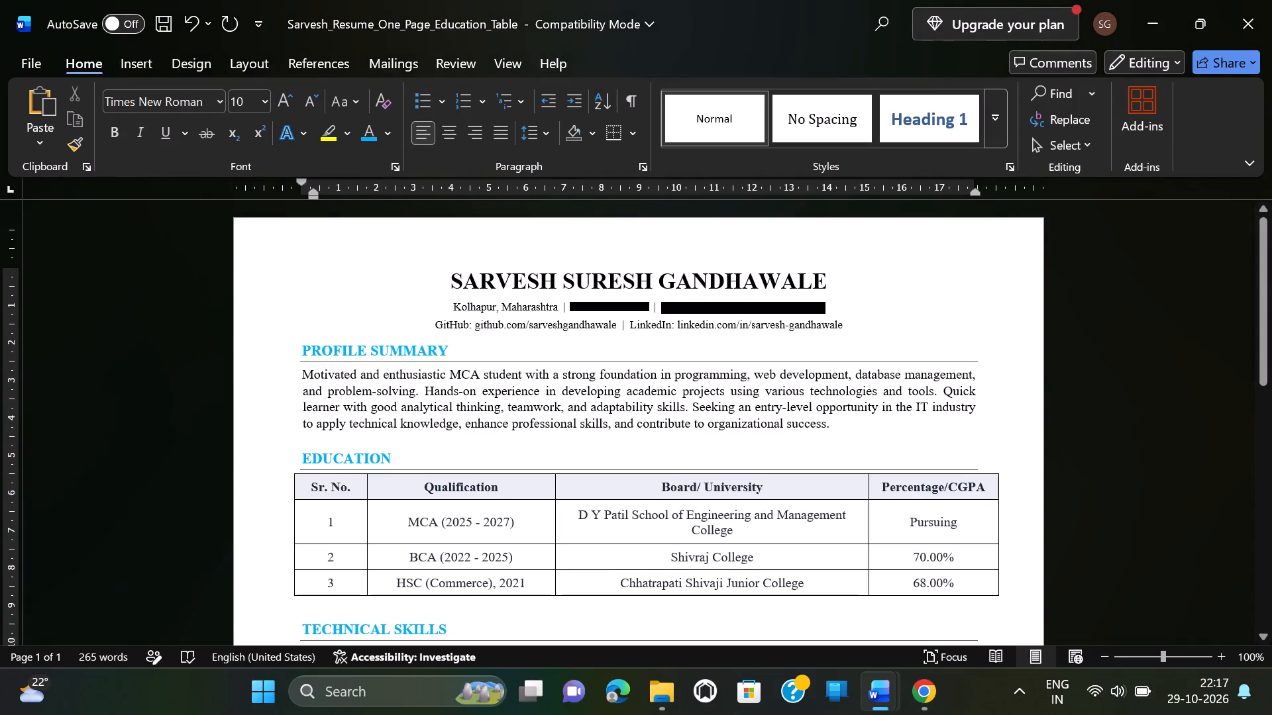
# Set the e-mail address in the one-page resume's contact line to the light blue font colour.
pyautogui.moveTo(659, 309); pyautogui.dragTo(812, 293)
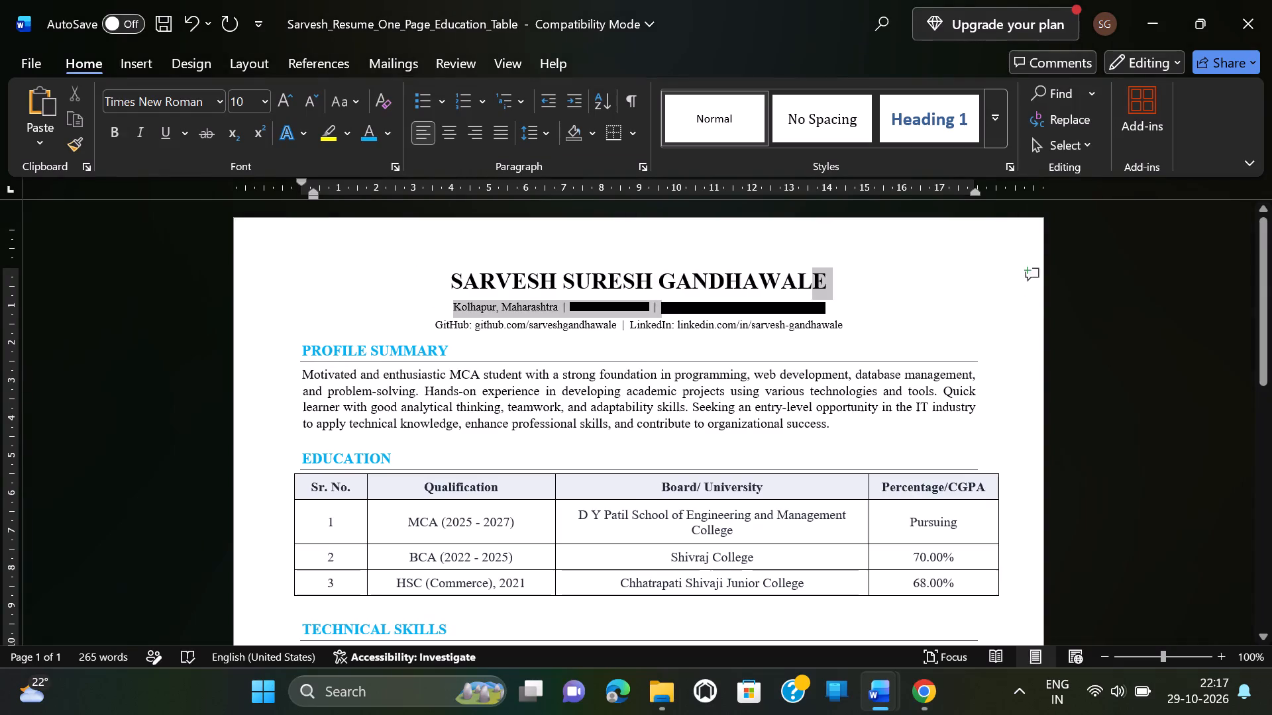
pyautogui.moveTo(812, 293); pyautogui.dragTo(823, 309)
pyautogui.click(362, 135)
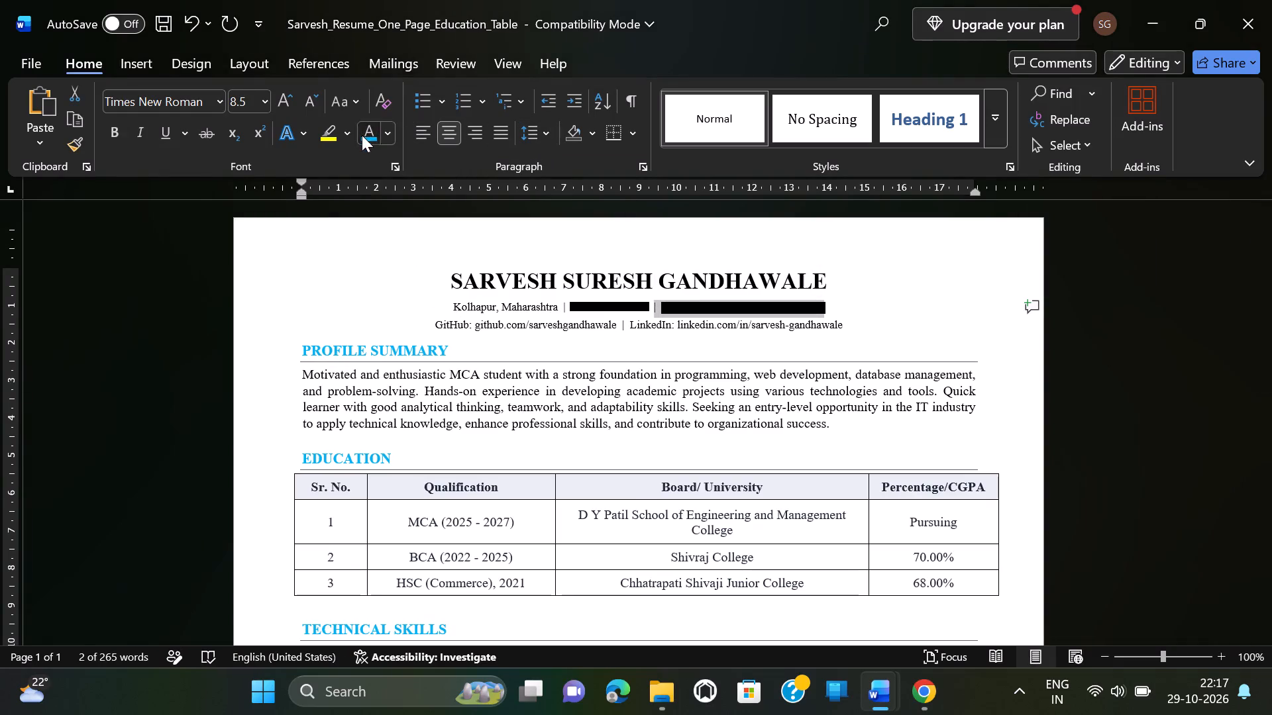
pyautogui.click(435, 296)
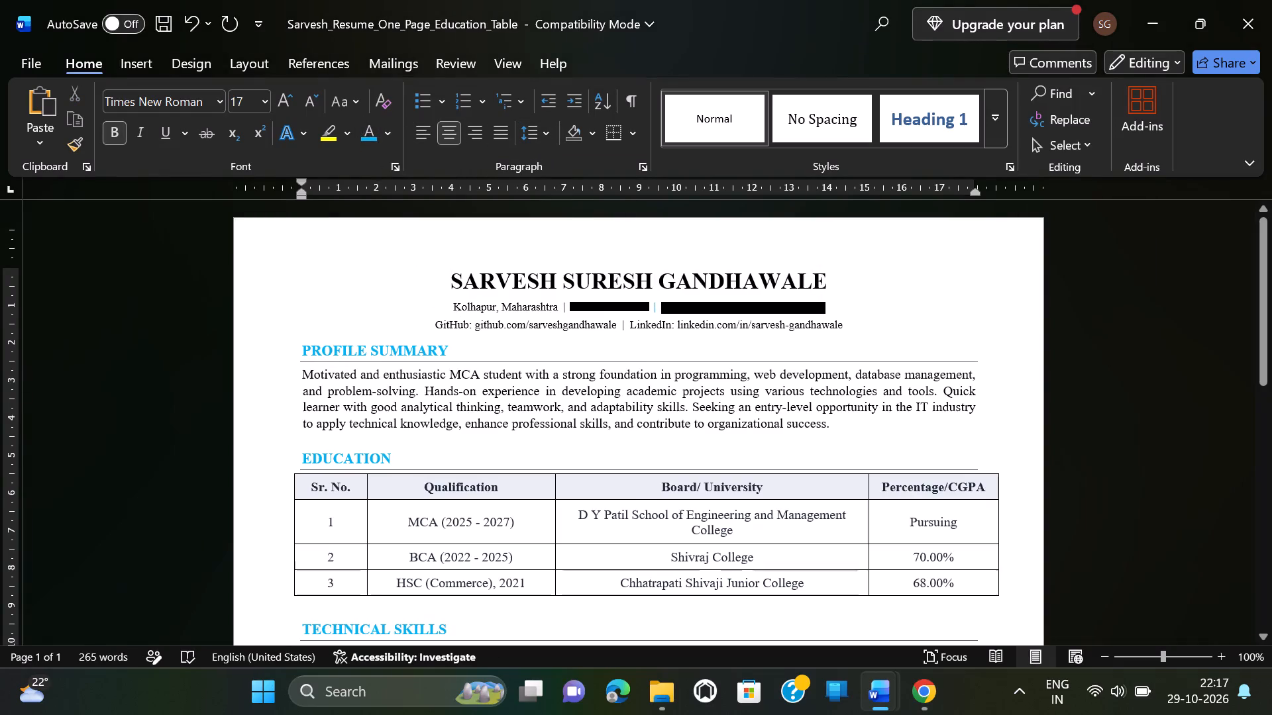
# Compare the contact line of the one-page resume with the contact line in the original resume.
pyautogui.hotkey('alt', 'Tab')
pyautogui.hotkey('alt', 'Tab')
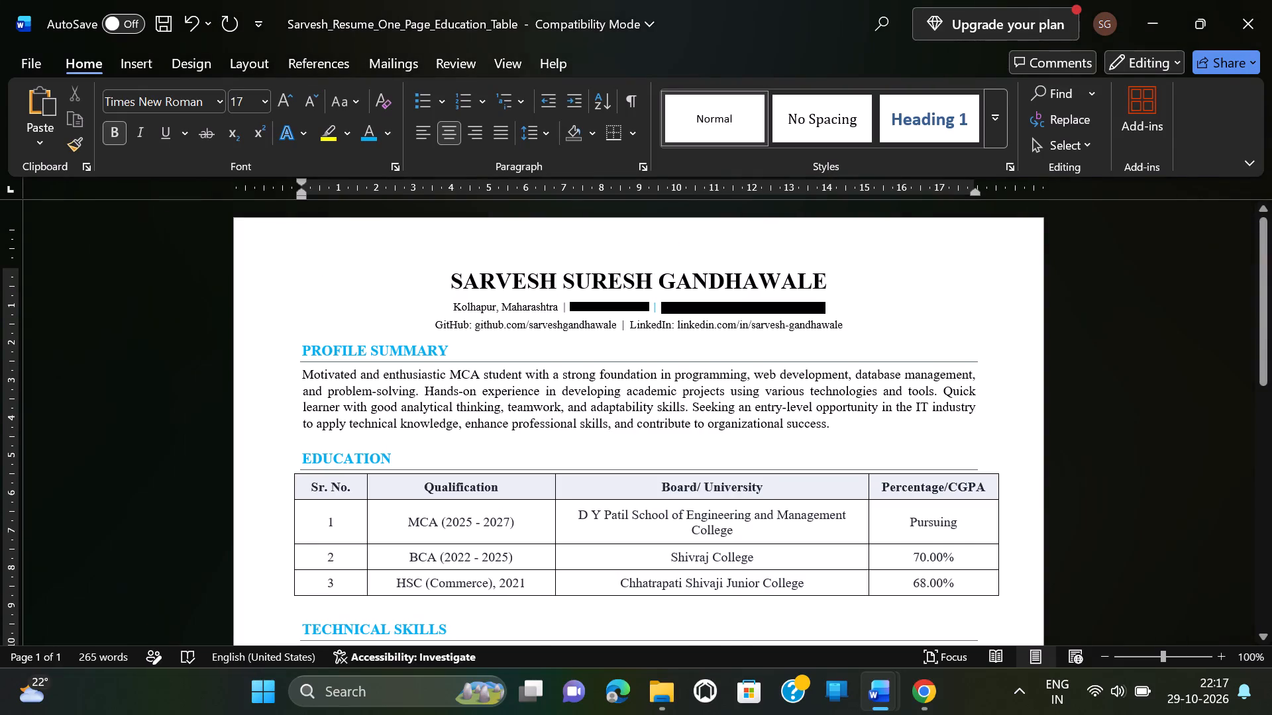
pyautogui.hotkey('alt', 'Tab')
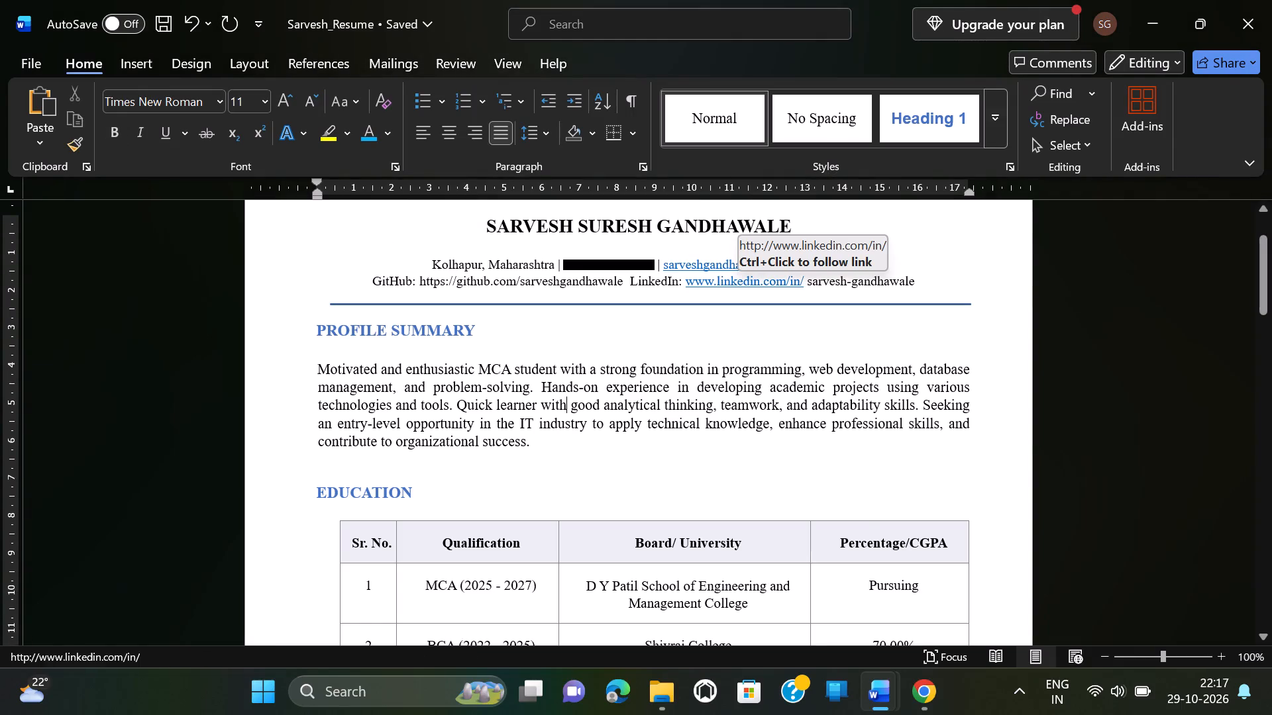
pyautogui.hotkey('alt', 'Tab')
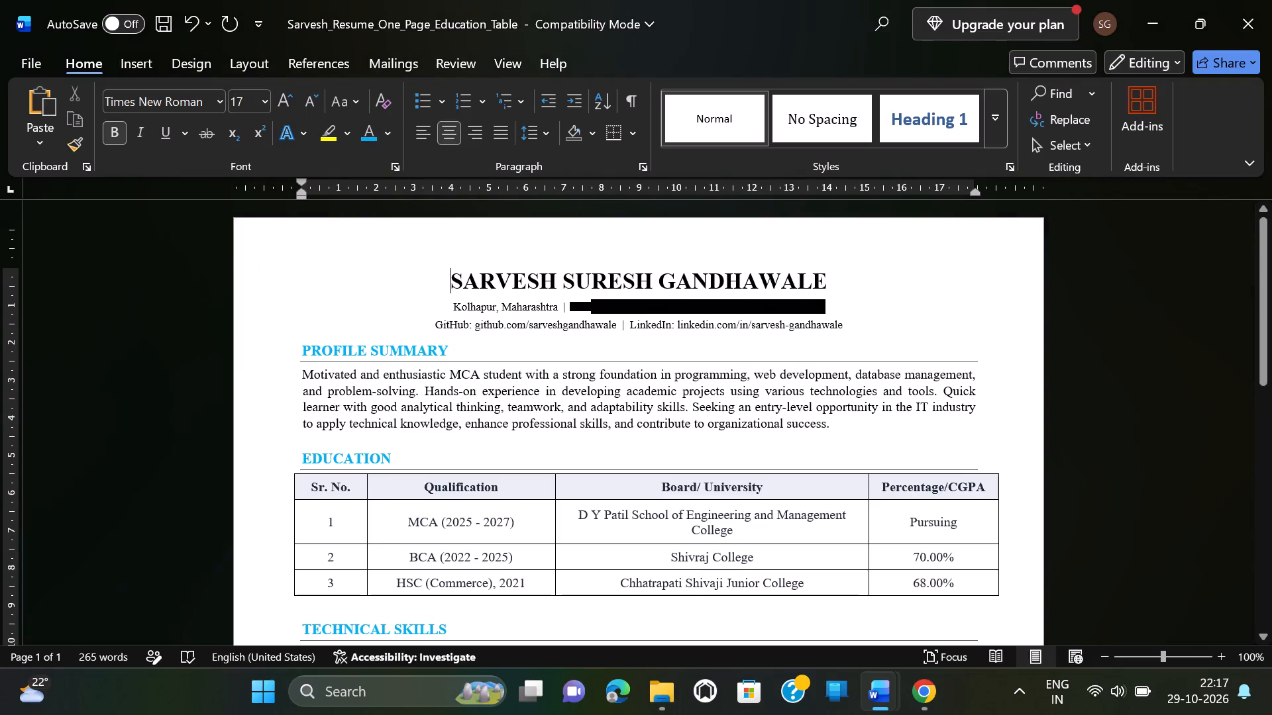
pyautogui.hotkey('alt', 'Tab')
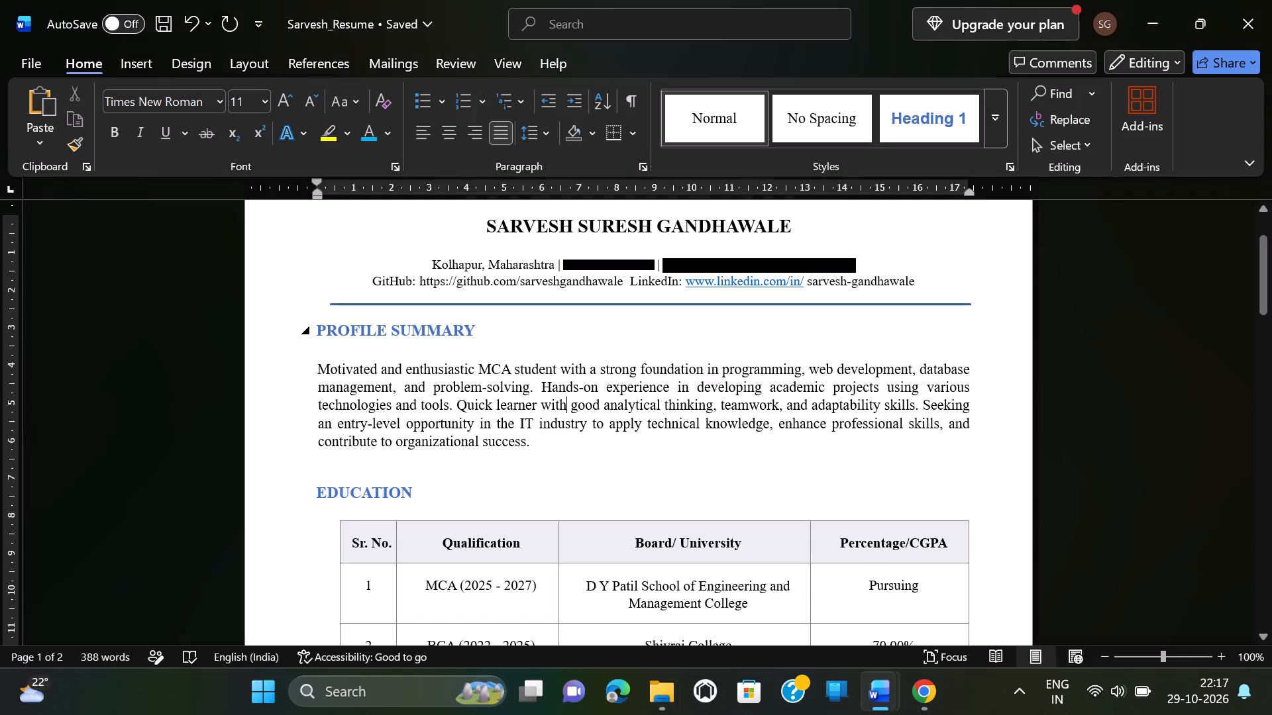
pyautogui.hotkey('alt', 'Tab')
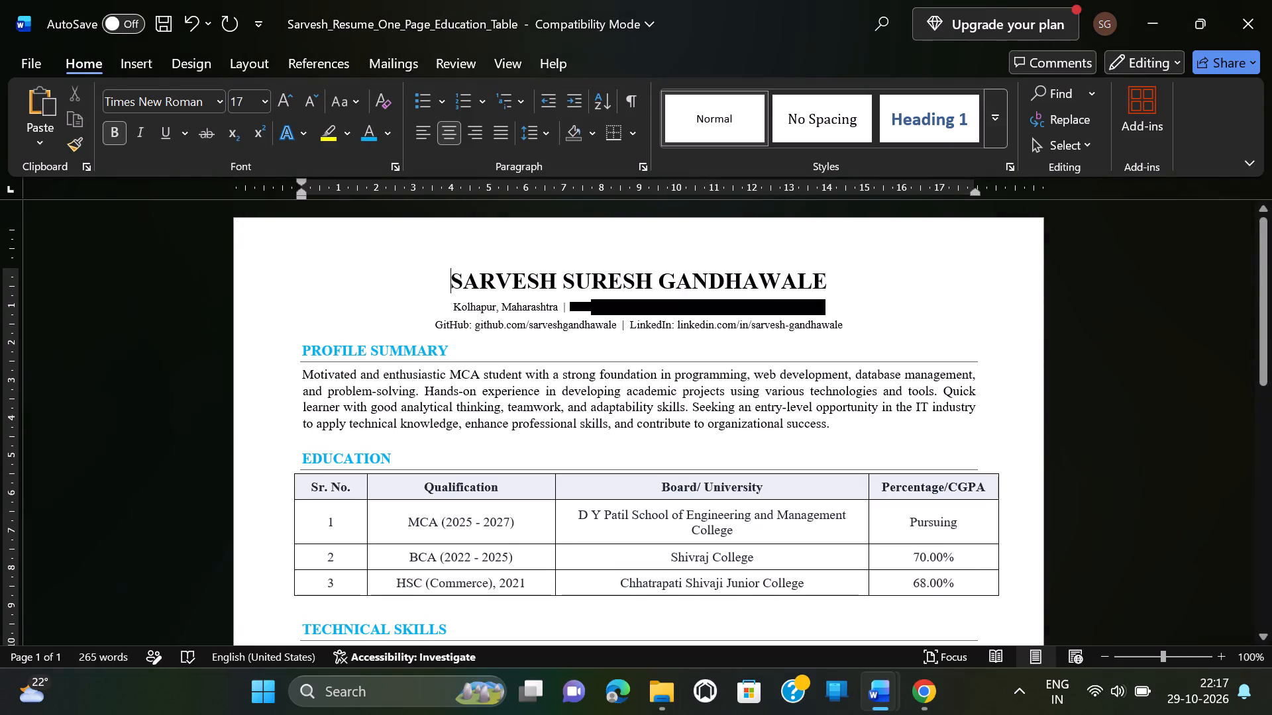
# Set the separator before the e-mail address in the contact line to black and save the one-page resume.
pyautogui.doubleClick(657, 309)
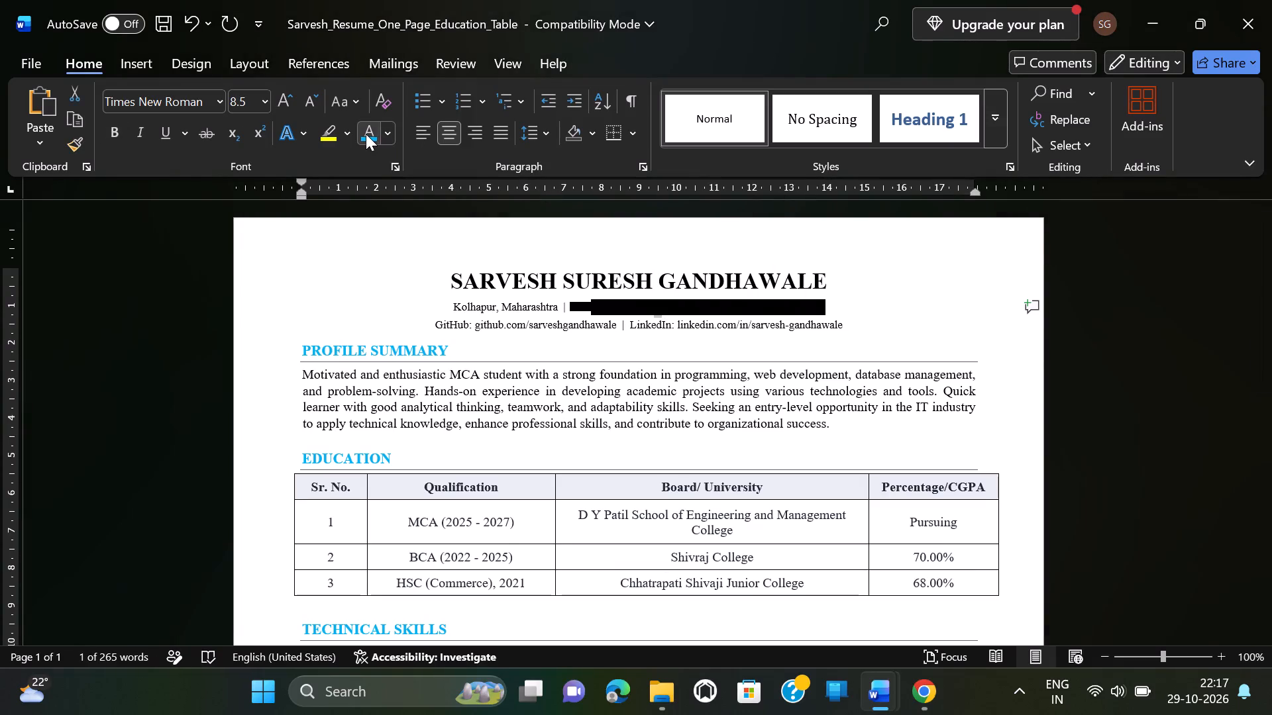
pyautogui.click(386, 131)
pyautogui.click(403, 253)
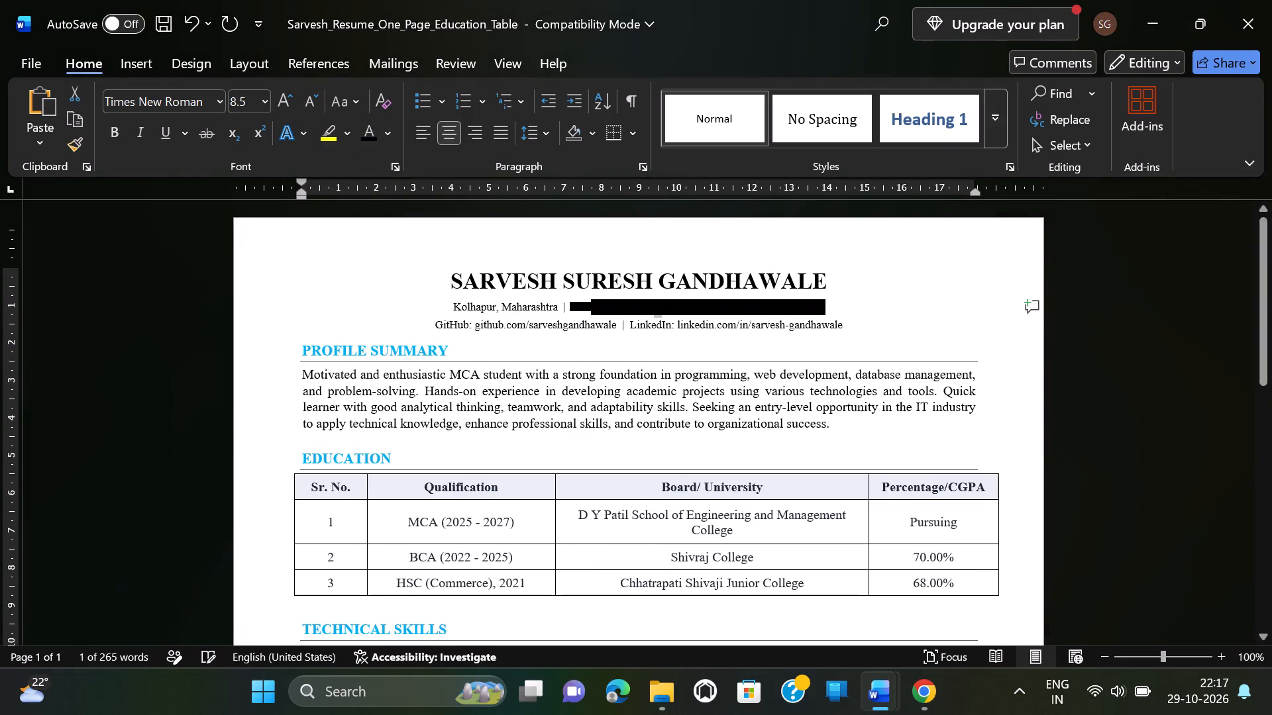
pyautogui.click(414, 274)
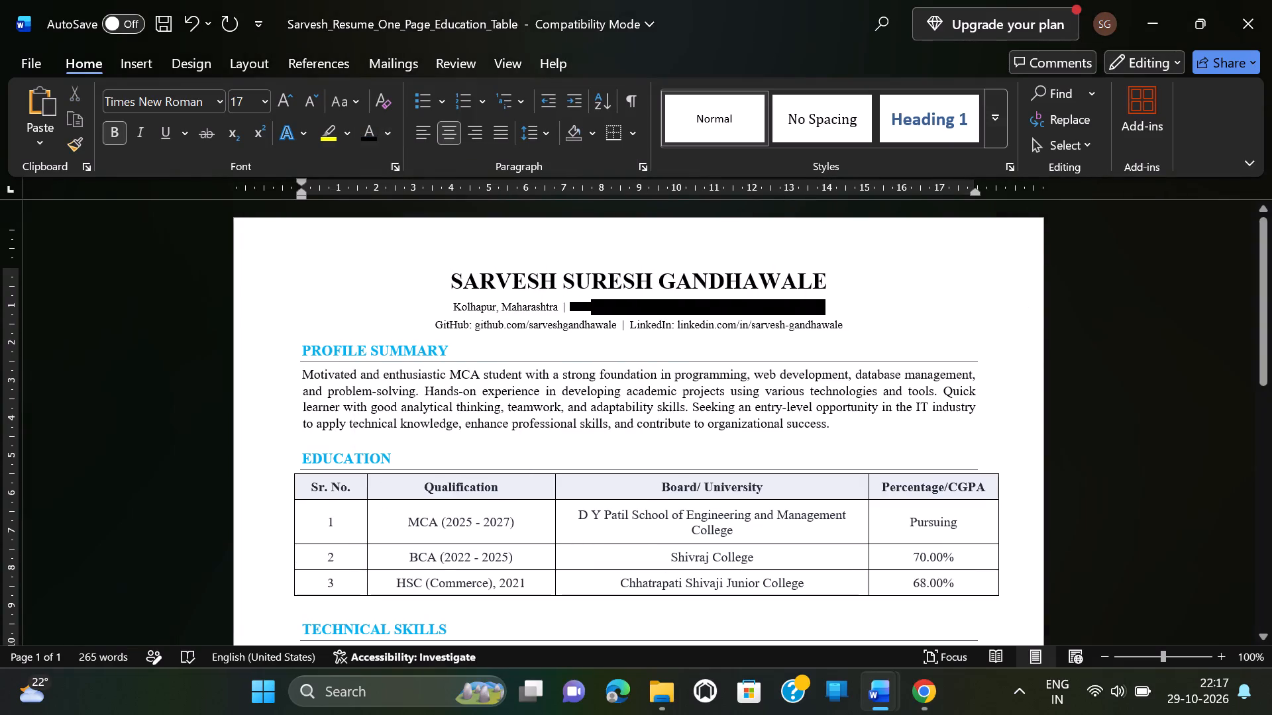
pyautogui.hotkey('ctrl', 's')
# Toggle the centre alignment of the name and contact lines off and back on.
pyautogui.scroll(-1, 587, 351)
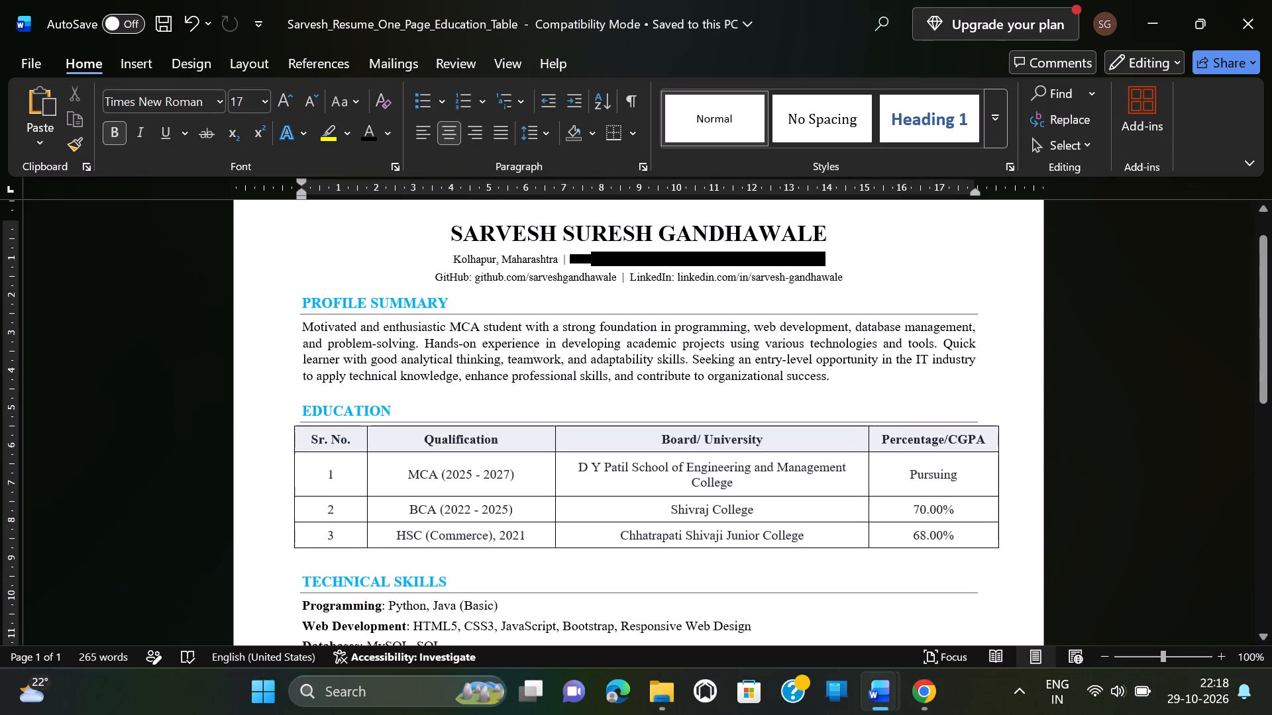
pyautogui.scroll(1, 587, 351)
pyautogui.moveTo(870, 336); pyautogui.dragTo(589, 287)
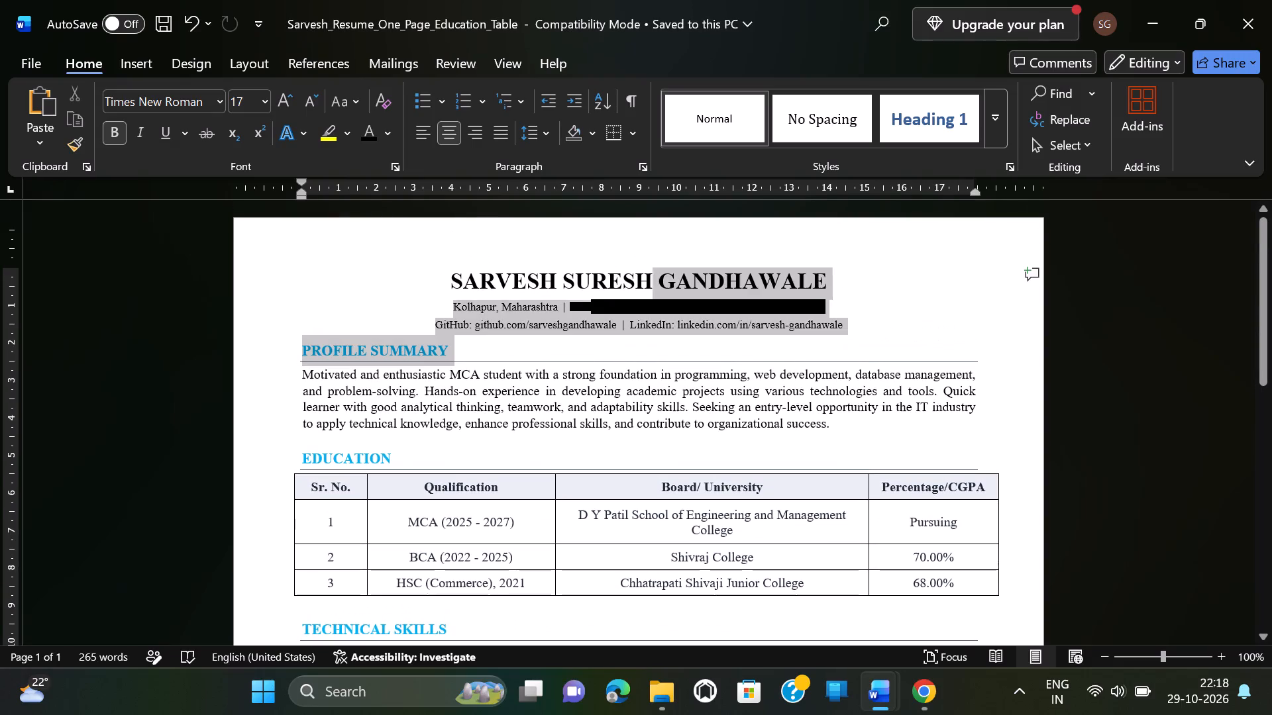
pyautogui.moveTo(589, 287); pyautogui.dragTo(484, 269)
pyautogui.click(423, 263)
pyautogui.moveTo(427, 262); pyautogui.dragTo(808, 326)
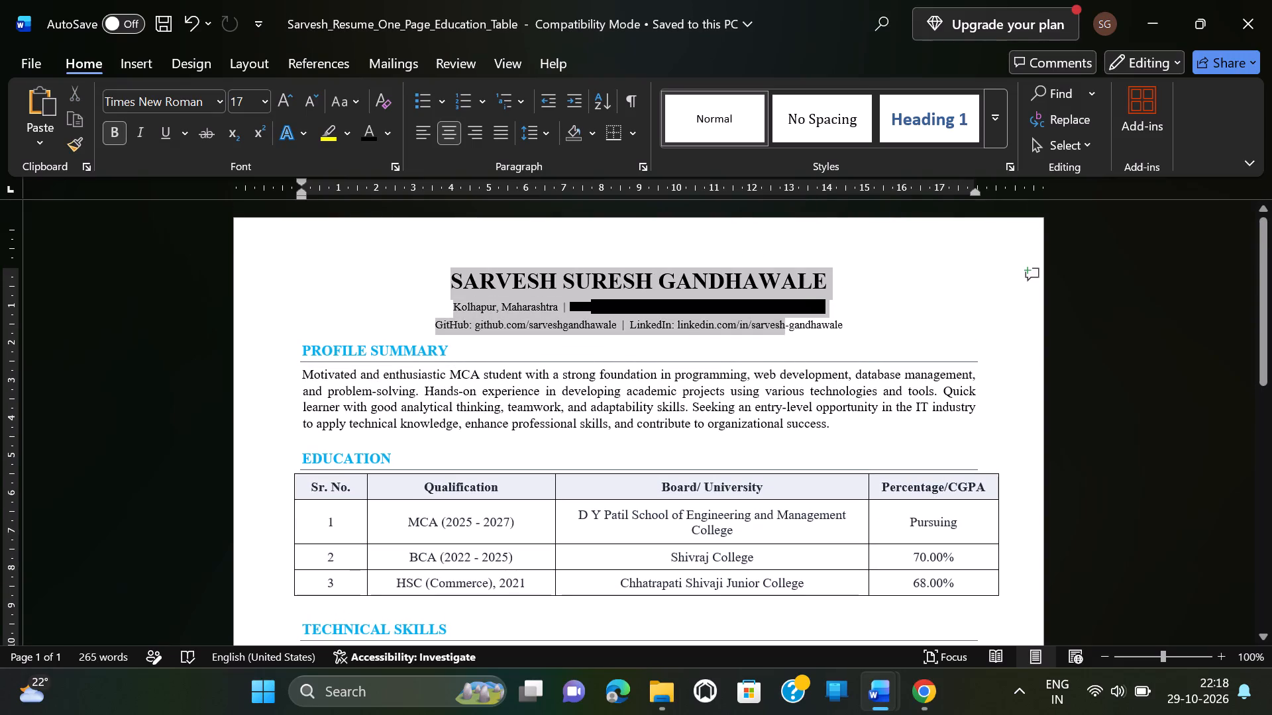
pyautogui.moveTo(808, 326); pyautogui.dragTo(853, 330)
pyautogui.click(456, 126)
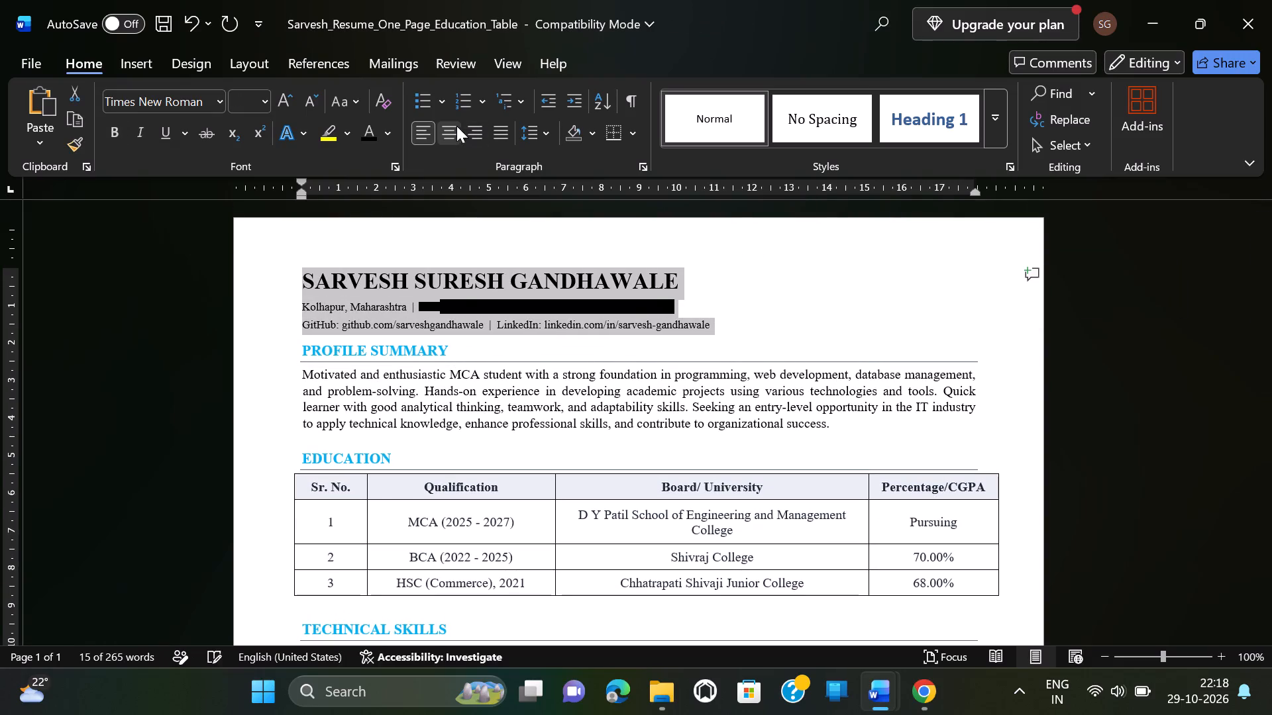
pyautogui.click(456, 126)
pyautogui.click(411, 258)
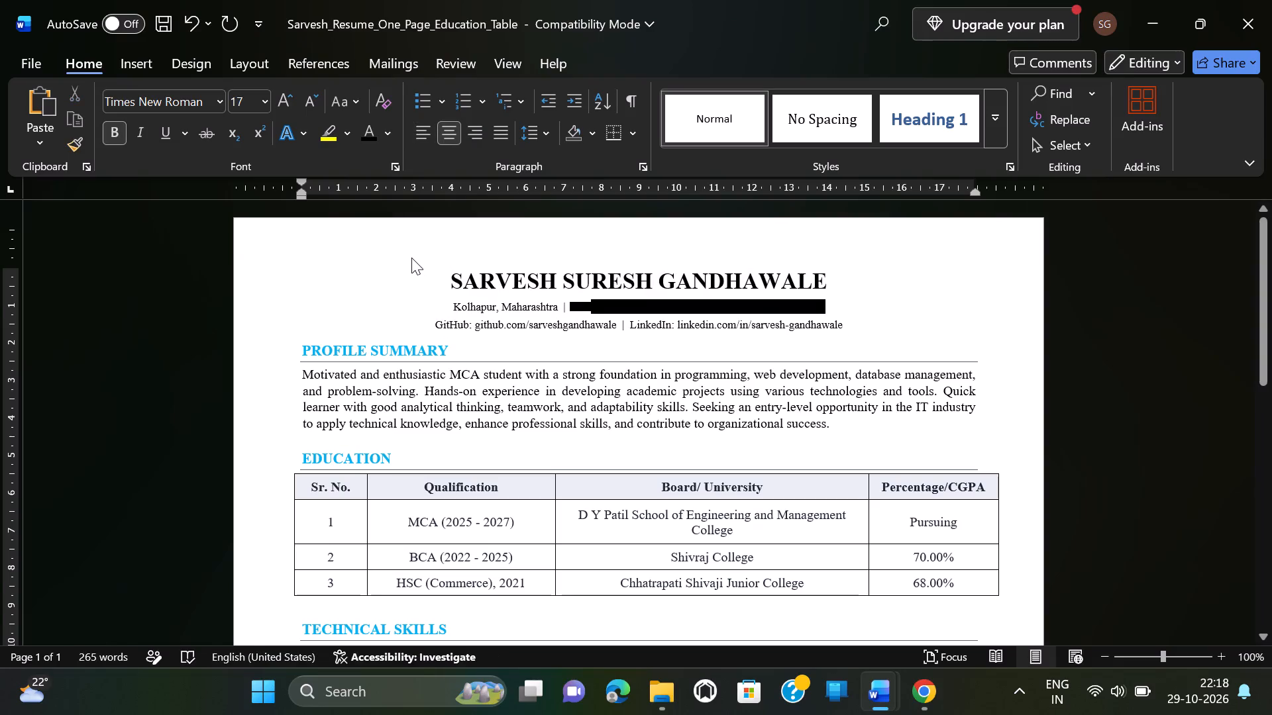
# Insert a blank spacer line between the Travel Together project and the CERTIFICATIONS heading, with its font size reduced to 1.
pyautogui.scroll(-9, 847, 297)
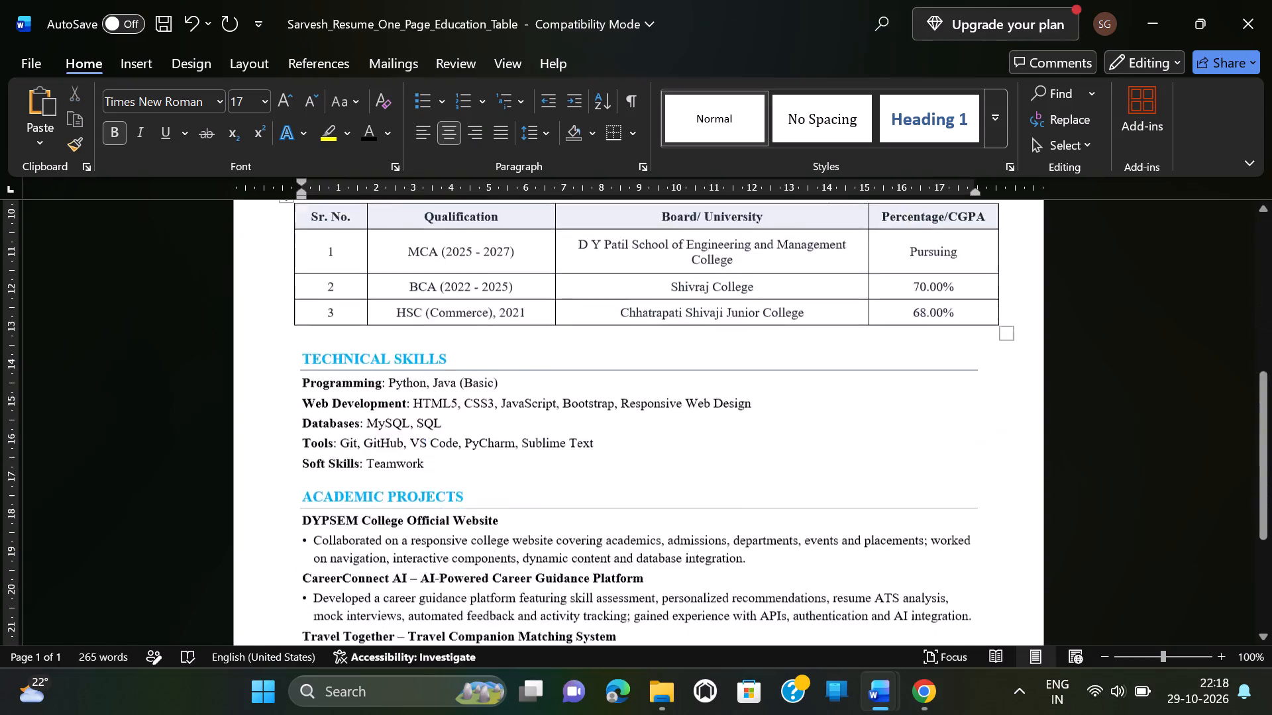
pyautogui.scroll(-1, 762, 357)
pyautogui.scroll(-4, 661, 367)
pyautogui.scroll(2, 607, 391)
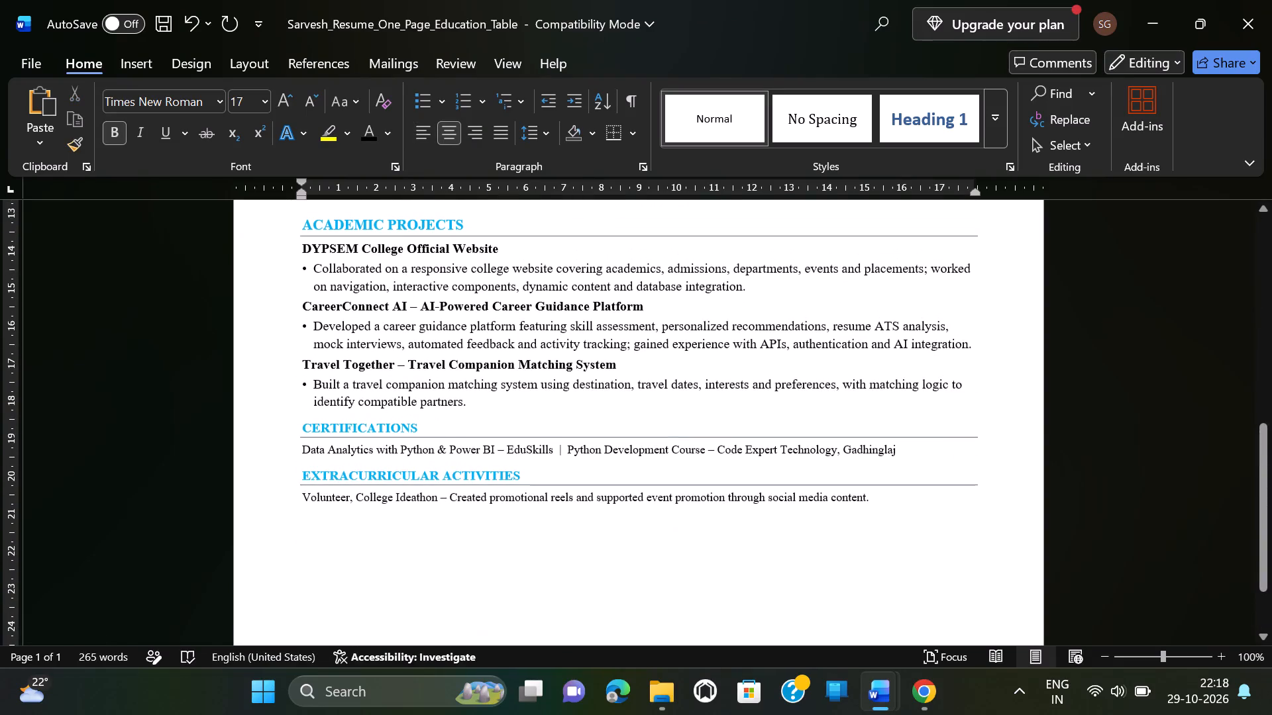
pyautogui.scroll(3, 489, 418)
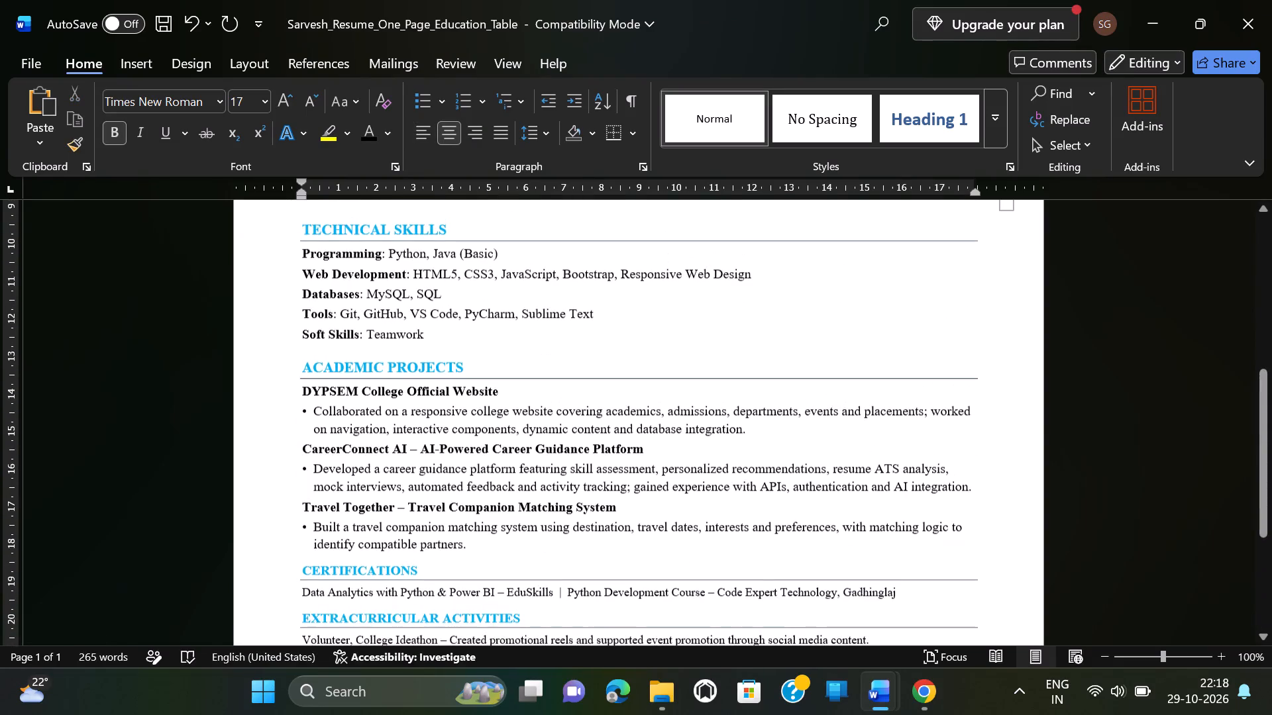
pyautogui.scroll(-3, 425, 392)
pyautogui.click(486, 410)
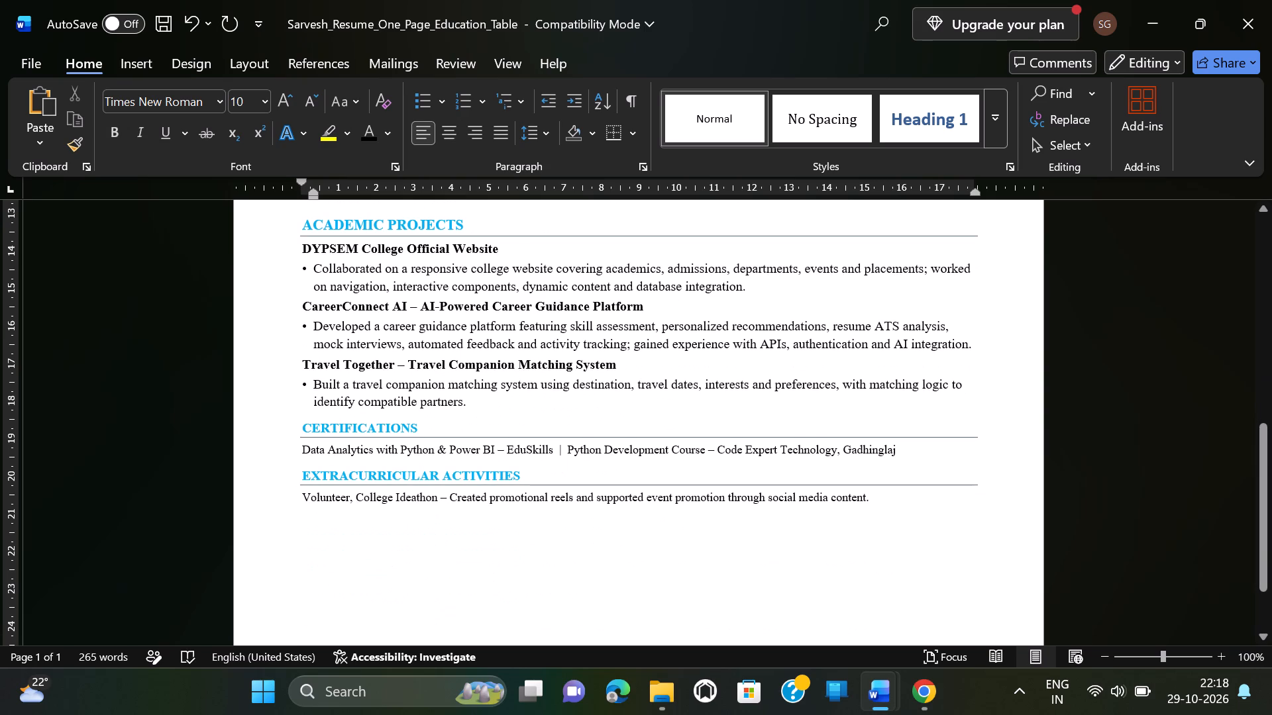
pyautogui.press('Return')
pyautogui.click(283, 106)
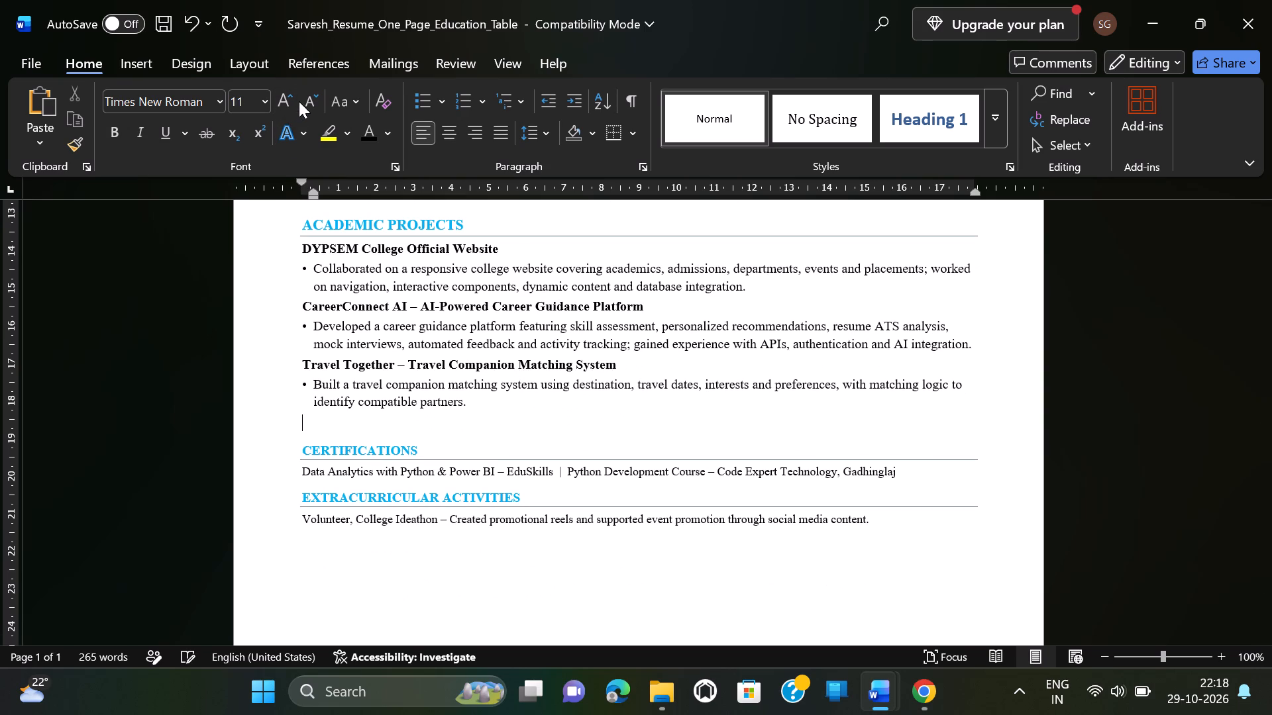
pyautogui.tripleClick(301, 101)
pyautogui.doubleClick(301, 101)
pyautogui.doubleClick(301, 101)
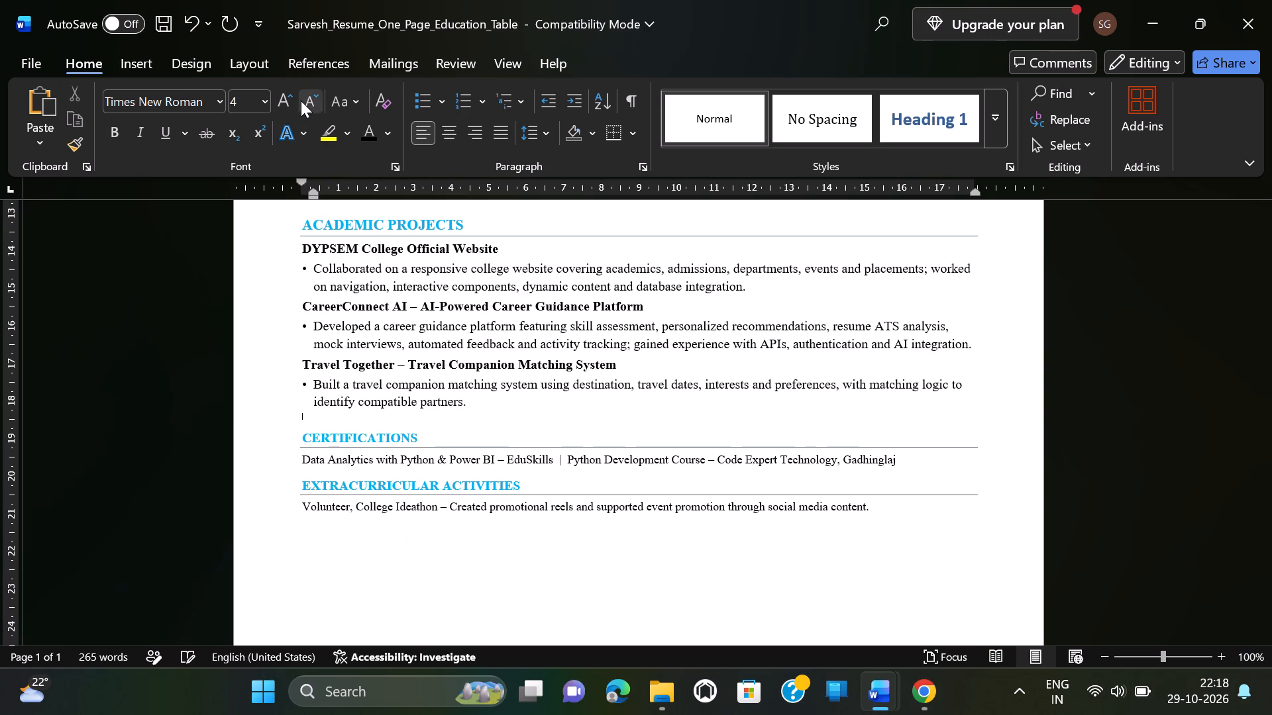
pyautogui.tripleClick(301, 101)
pyautogui.click(301, 101)
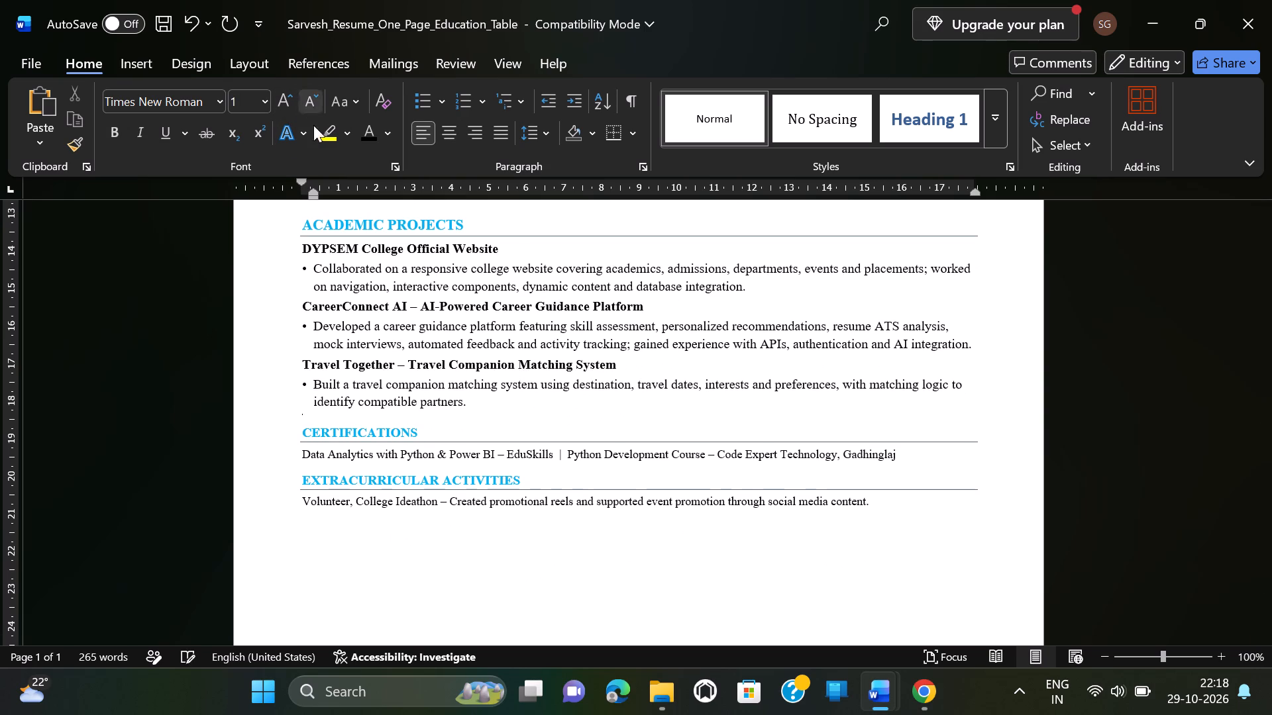
# Replace the separator between the two certifications with a line break so each has its own line, and save the document.
pyautogui.doubleClick(560, 453)
pyautogui.press('BackSpace')
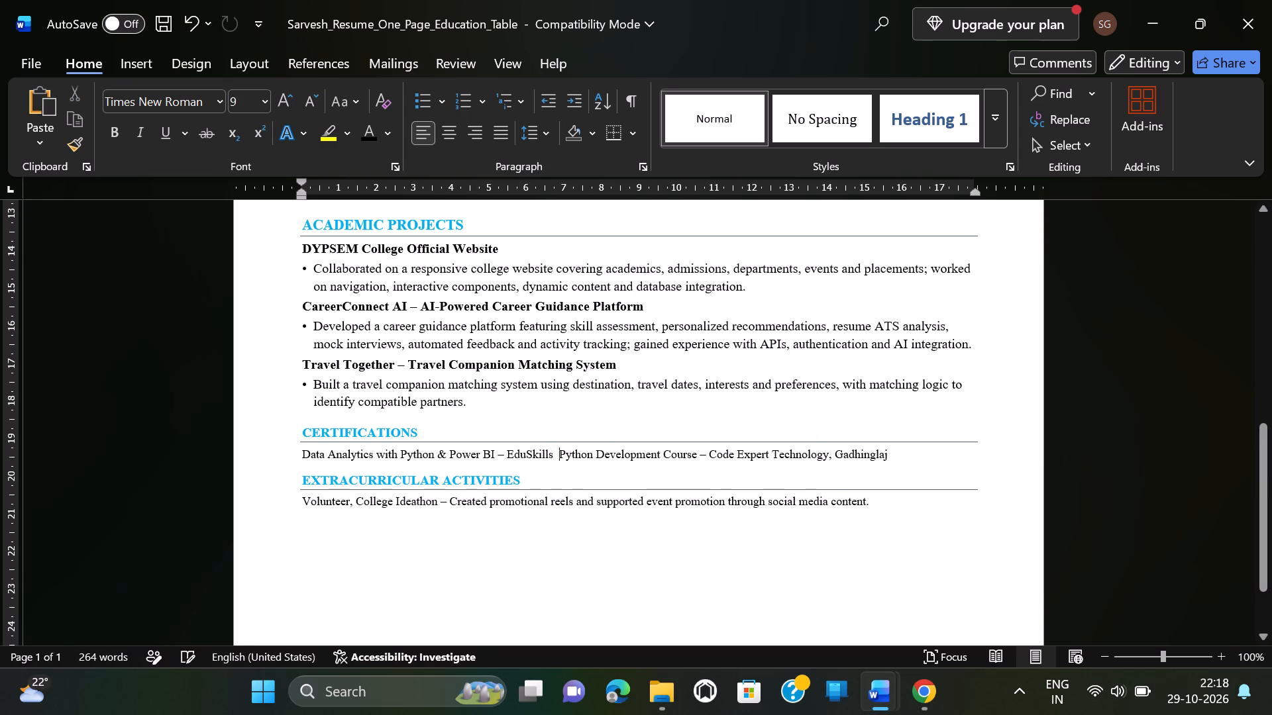
pyautogui.press('Return')
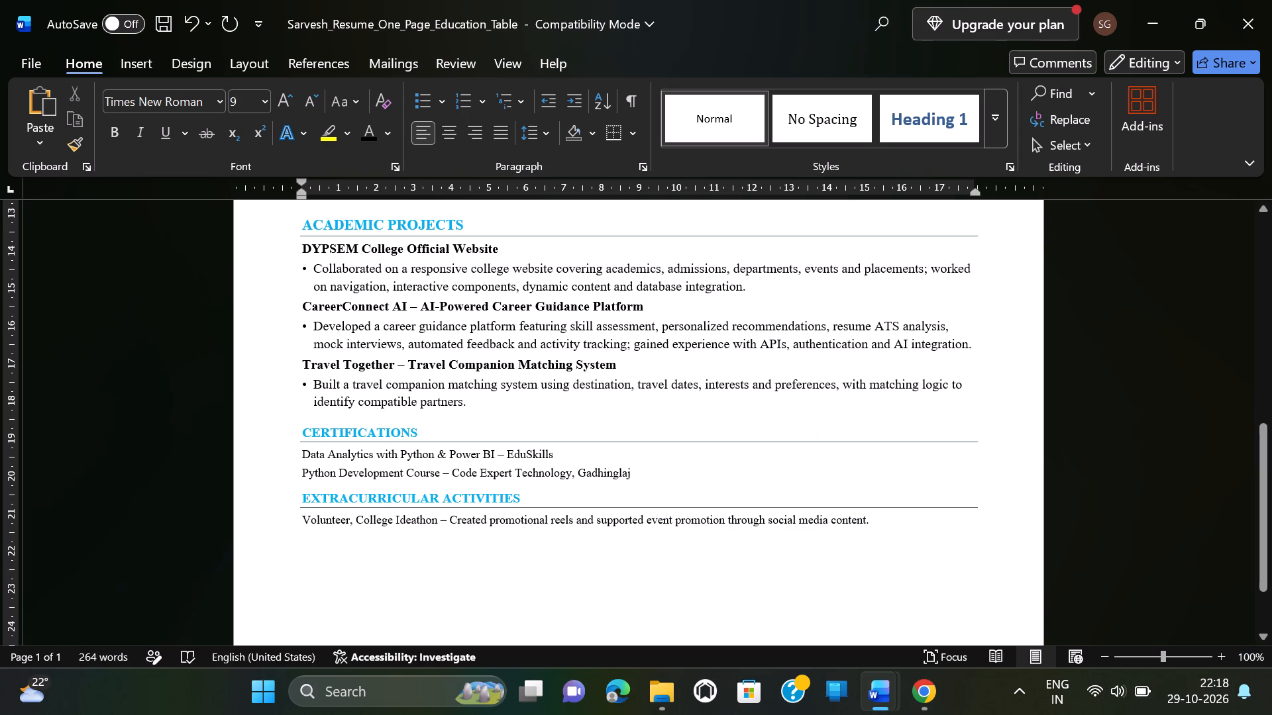
pyautogui.scroll(-2, 696, 489)
pyautogui.scroll(-2, 630, 483)
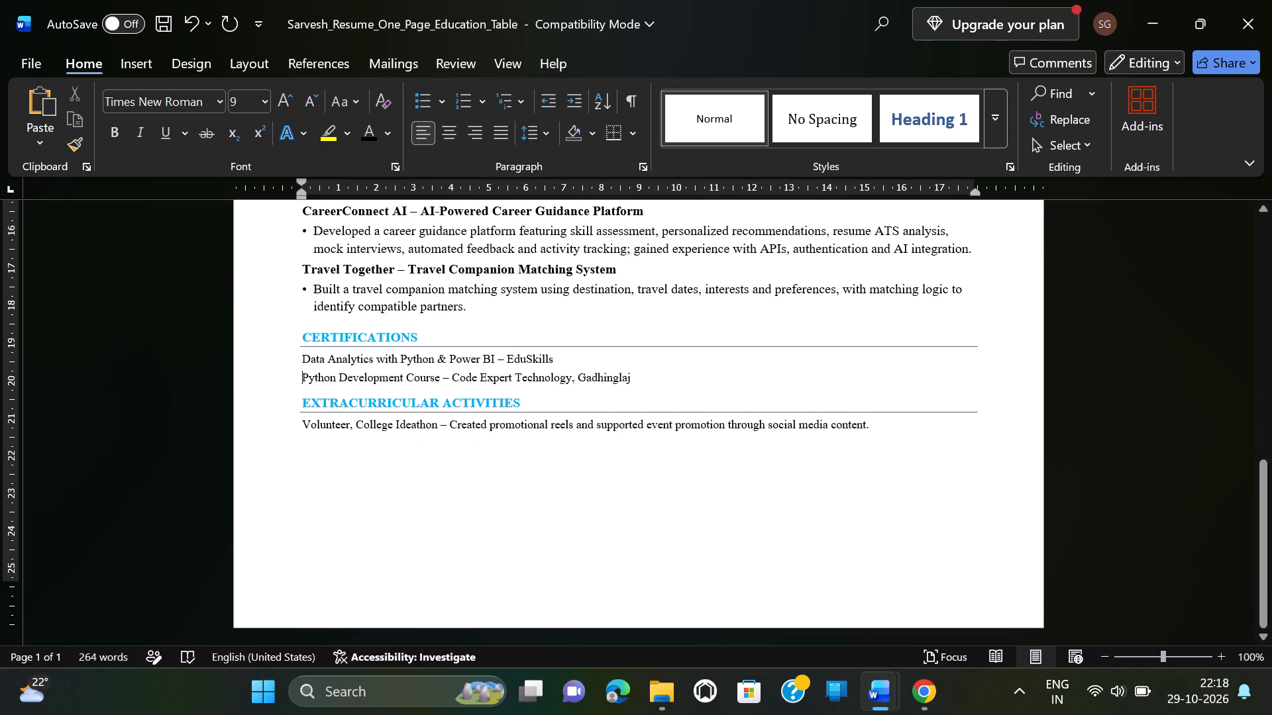
pyautogui.hotkey('ctrl', 's')
# Increase the font size of the College Ideathon line and both certification entries to 10.
pyautogui.moveTo(879, 434); pyautogui.dragTo(319, 453)
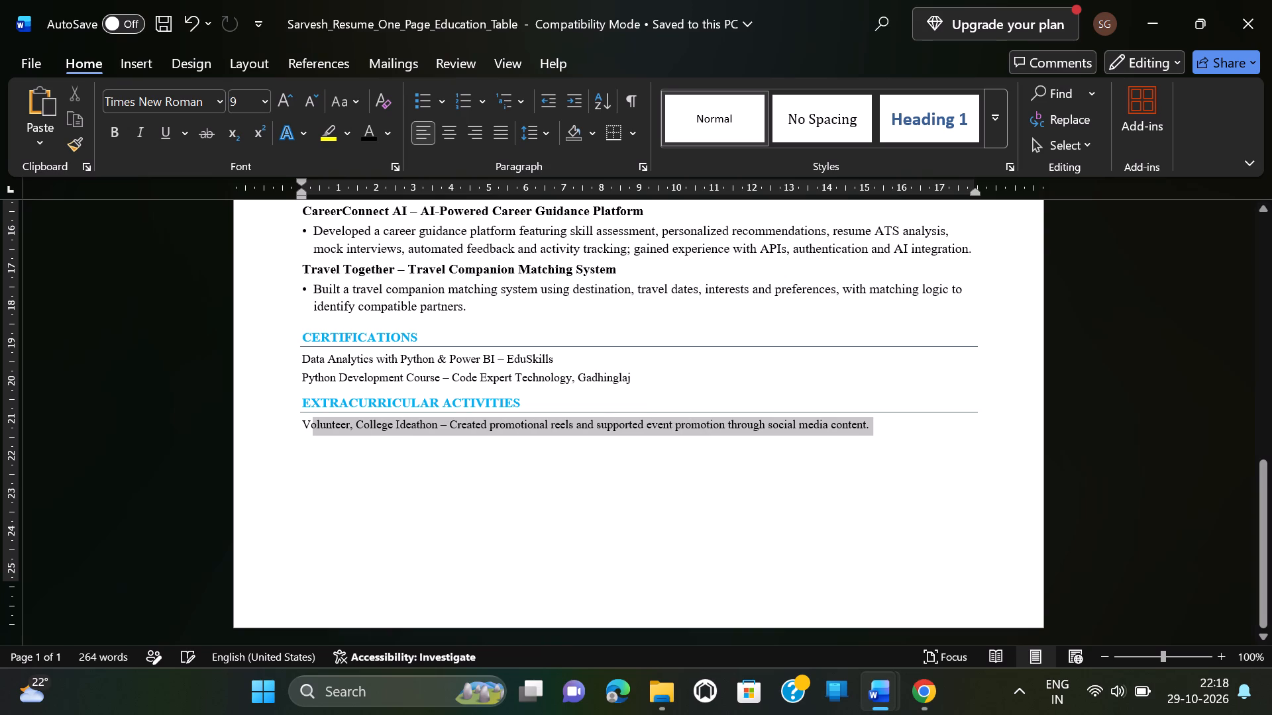
pyautogui.moveTo(319, 453); pyautogui.dragTo(312, 453)
pyautogui.click(296, 99)
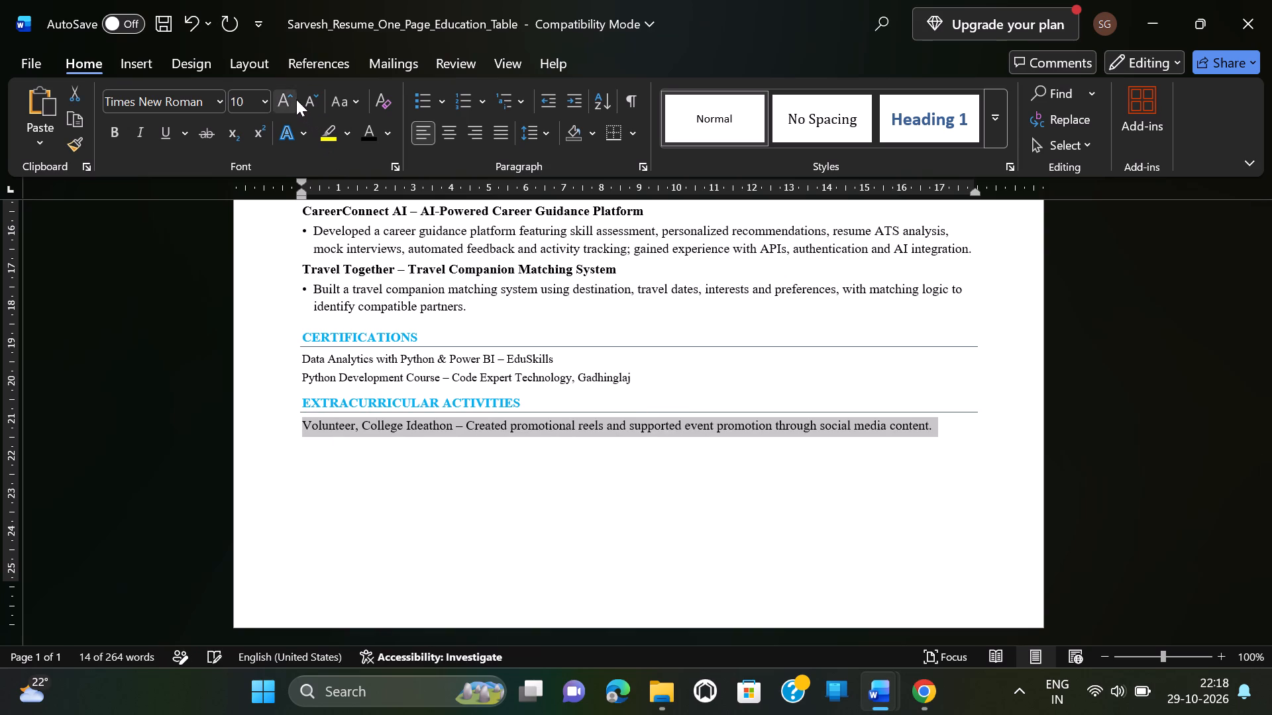
pyautogui.moveTo(649, 390); pyautogui.dragTo(264, 365)
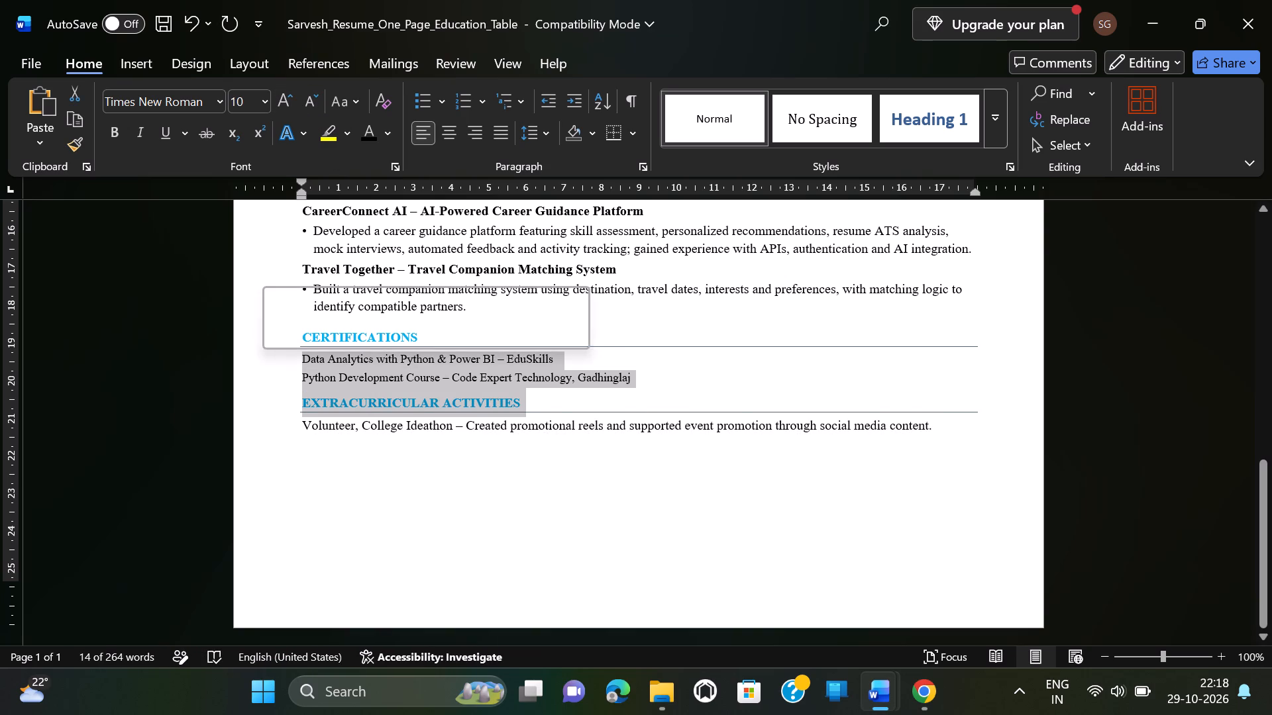
pyautogui.click(274, 361)
pyautogui.moveTo(286, 361); pyautogui.dragTo(548, 383)
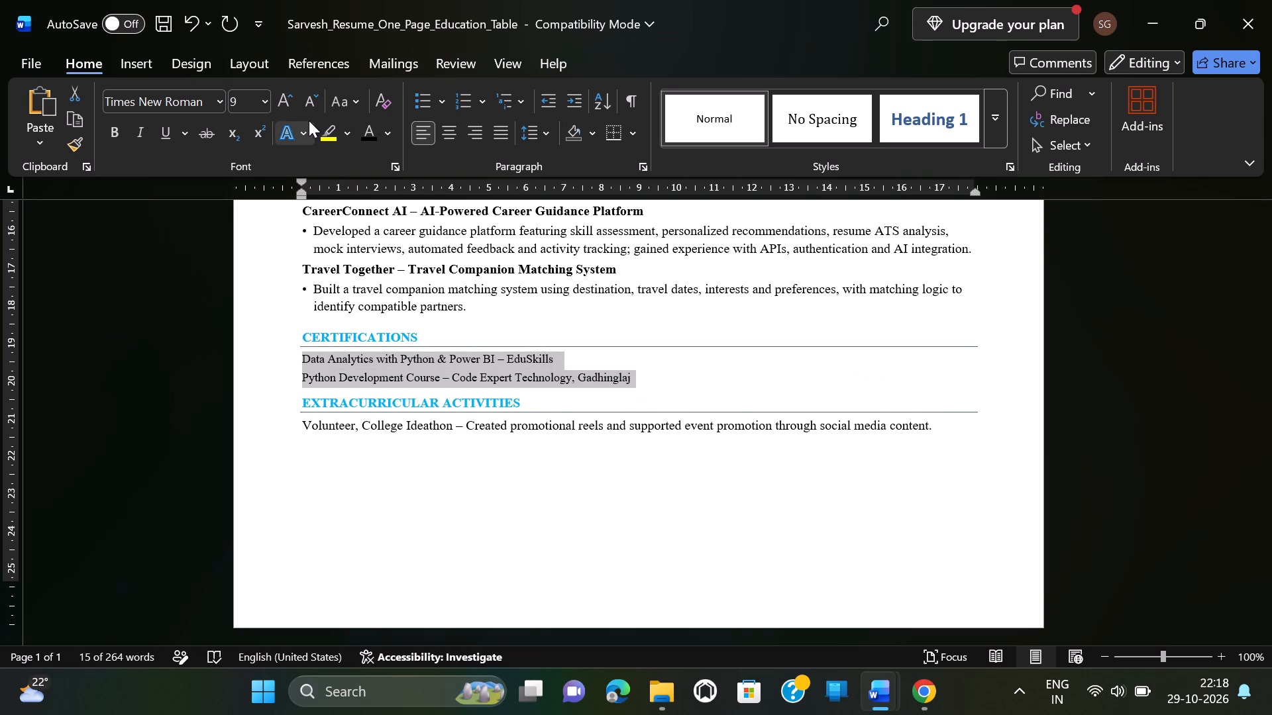
pyautogui.click(289, 96)
# Increase the CERTIFICATIONS and EXTRACURRICULAR ACTIVITIES headings to font size 11 and save the document.
pyautogui.moveTo(370, 330); pyautogui.dragTo(376, 335)
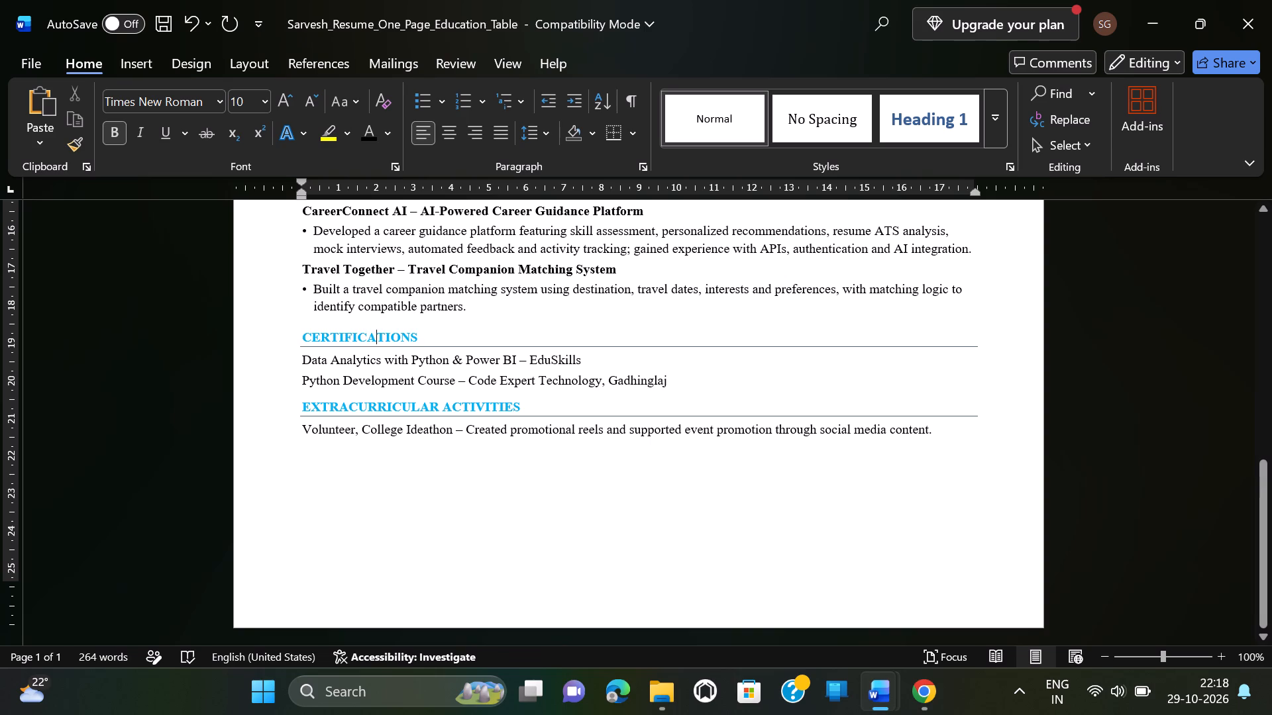
pyautogui.moveTo(431, 334); pyautogui.dragTo(299, 328)
pyautogui.click(289, 98)
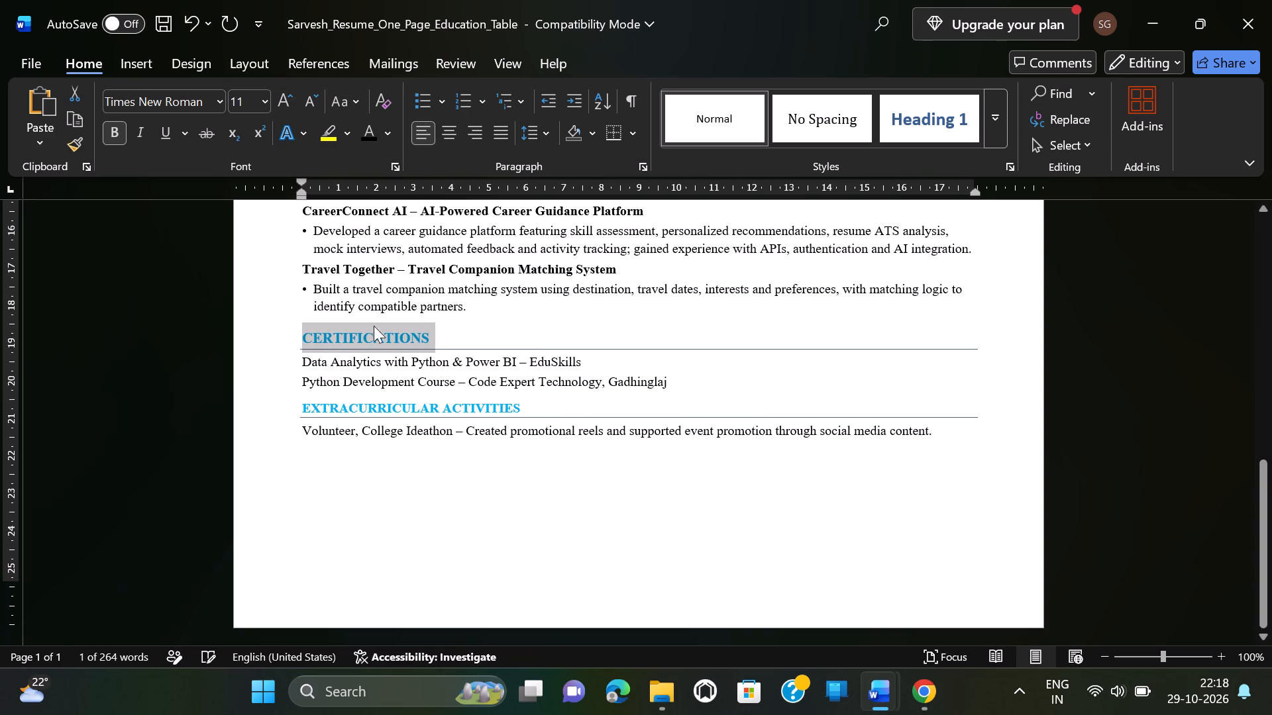
pyautogui.moveTo(531, 411); pyautogui.dragTo(212, 391)
pyautogui.click(295, 408)
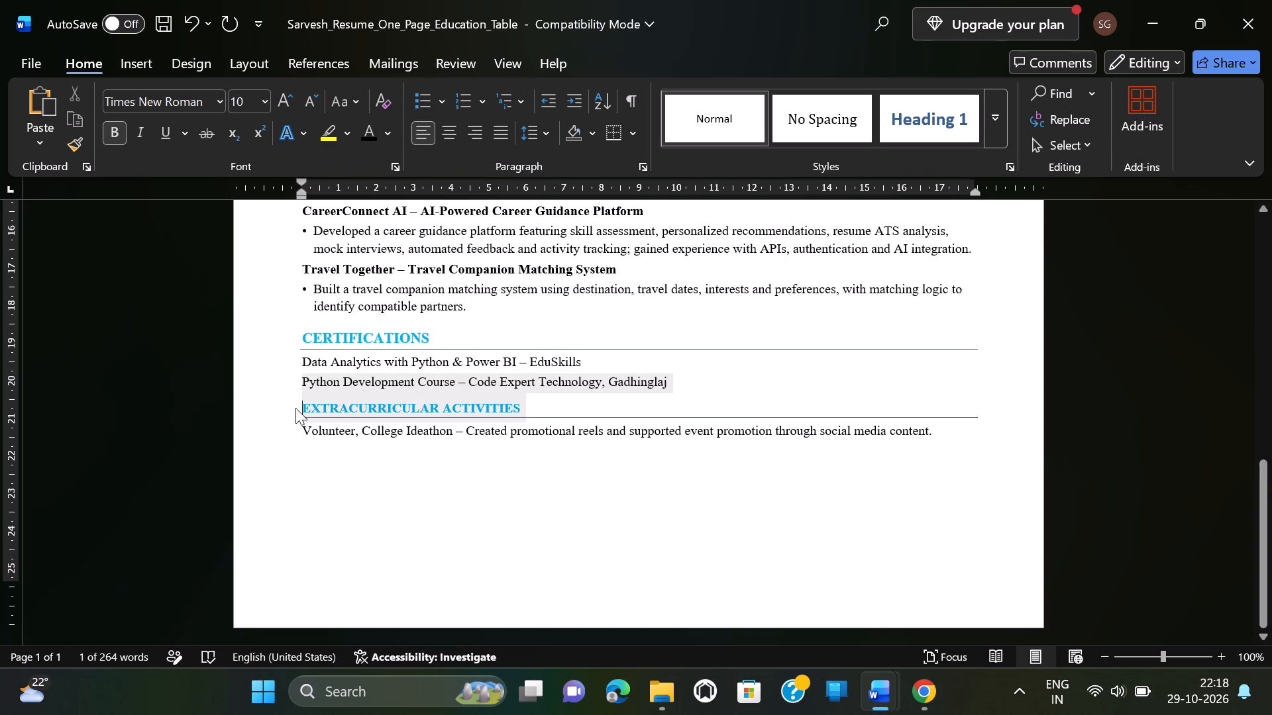
pyautogui.moveTo(295, 408); pyautogui.dragTo(519, 407)
pyautogui.click(280, 103)
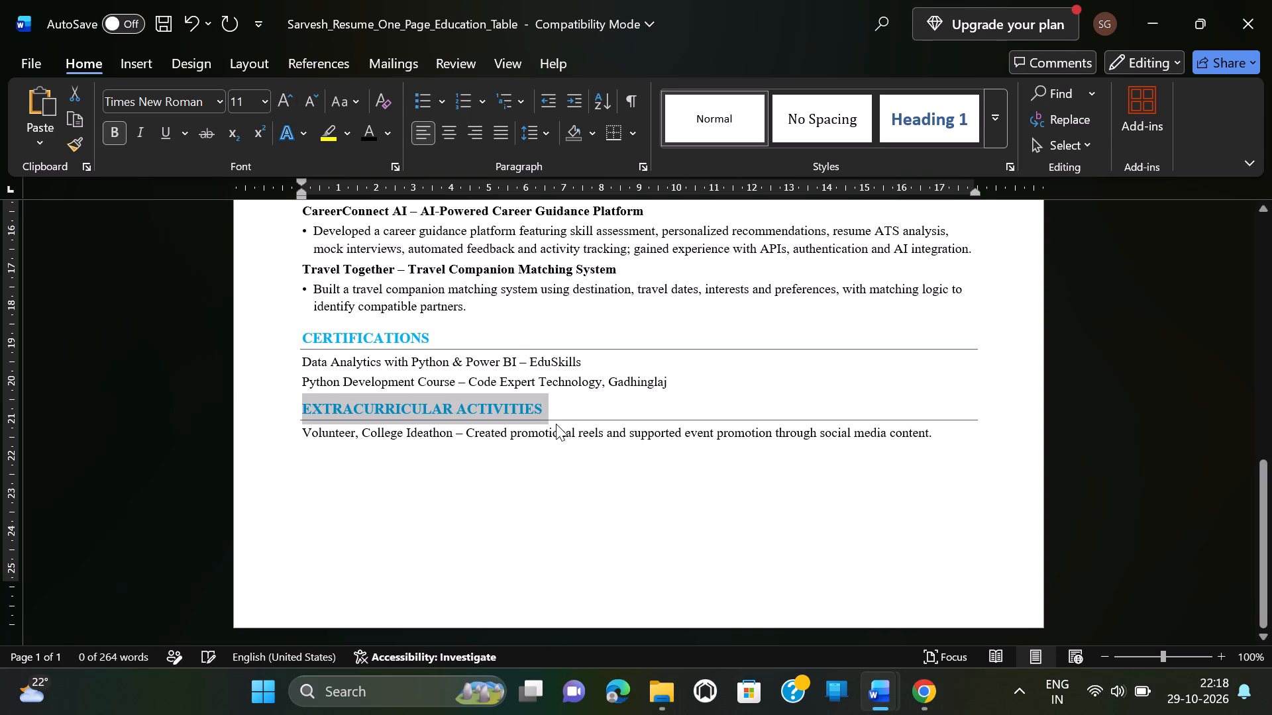
pyautogui.click(598, 414)
pyautogui.hotkey('ctrl', 's')
# Check the font size of the ACADEMIC PROJECTS heading and review the layout of the resume sections.
pyautogui.scroll(4, 498, 424)
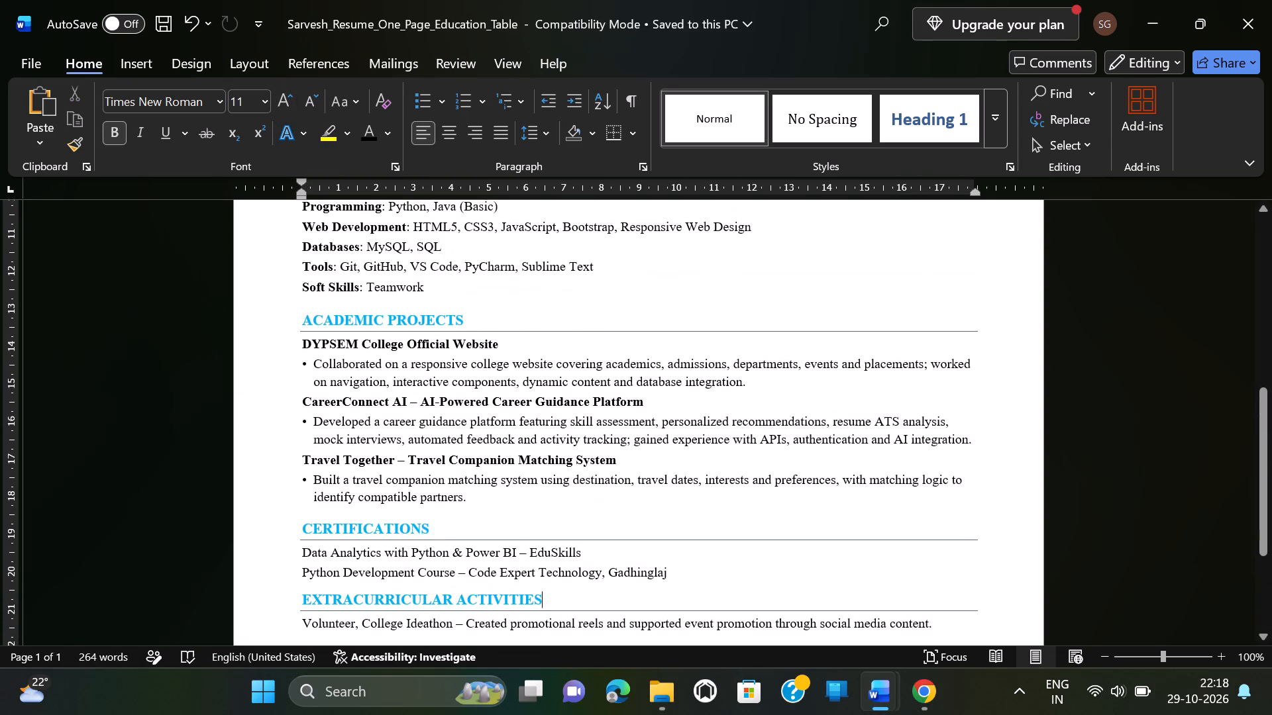
pyautogui.moveTo(488, 318); pyautogui.dragTo(297, 311)
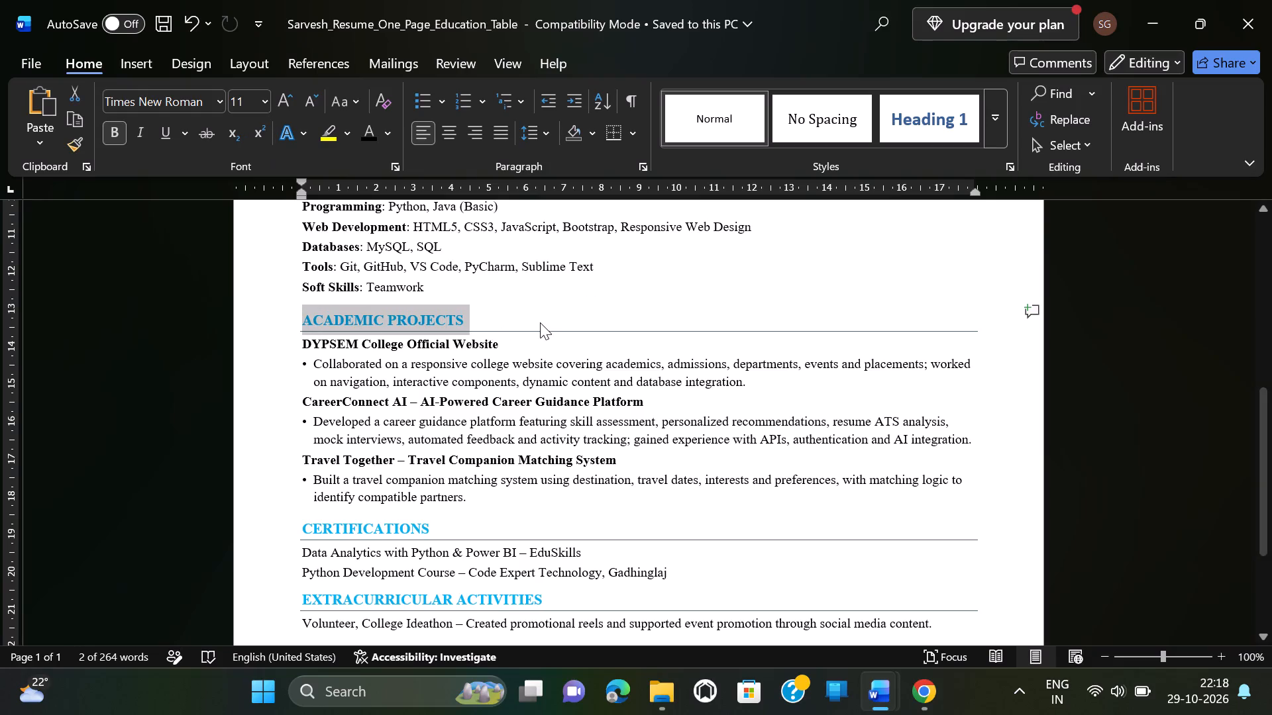
pyautogui.click(540, 322)
pyautogui.scroll(-1, 600, 427)
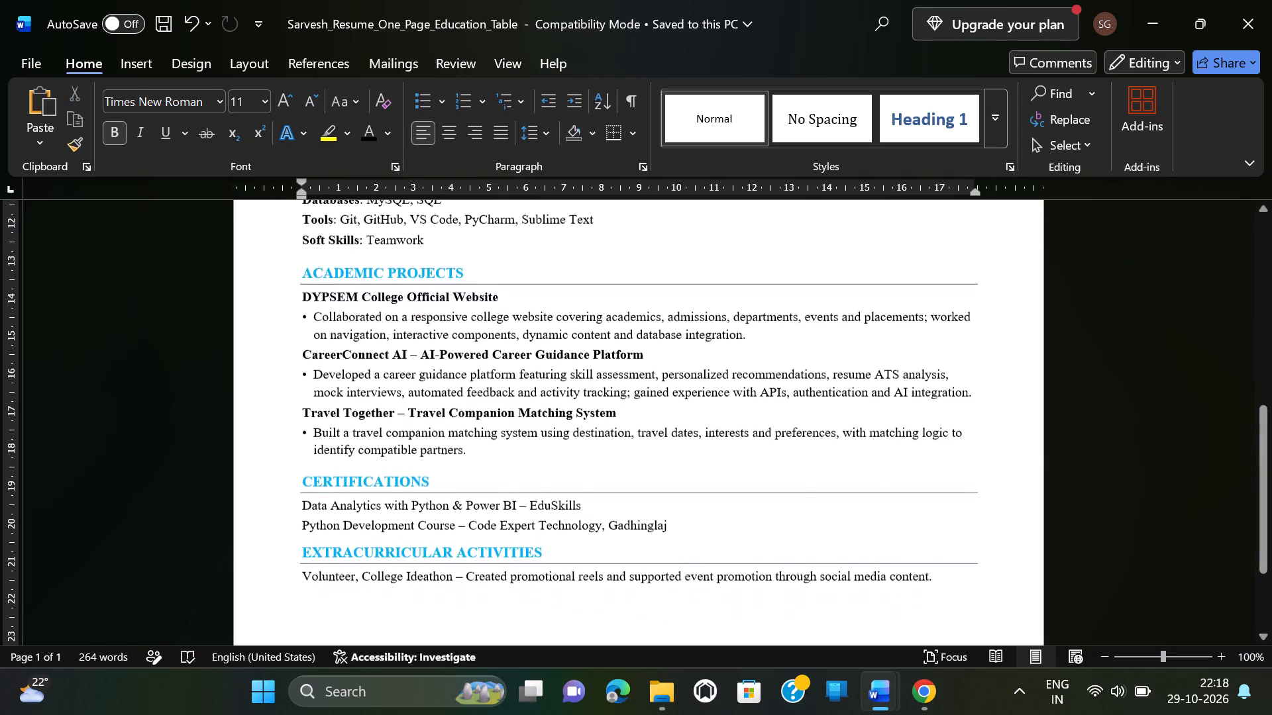
pyautogui.scroll(3, 611, 461)
pyautogui.scroll(-11, 612, 471)
pyautogui.scroll(10, 618, 475)
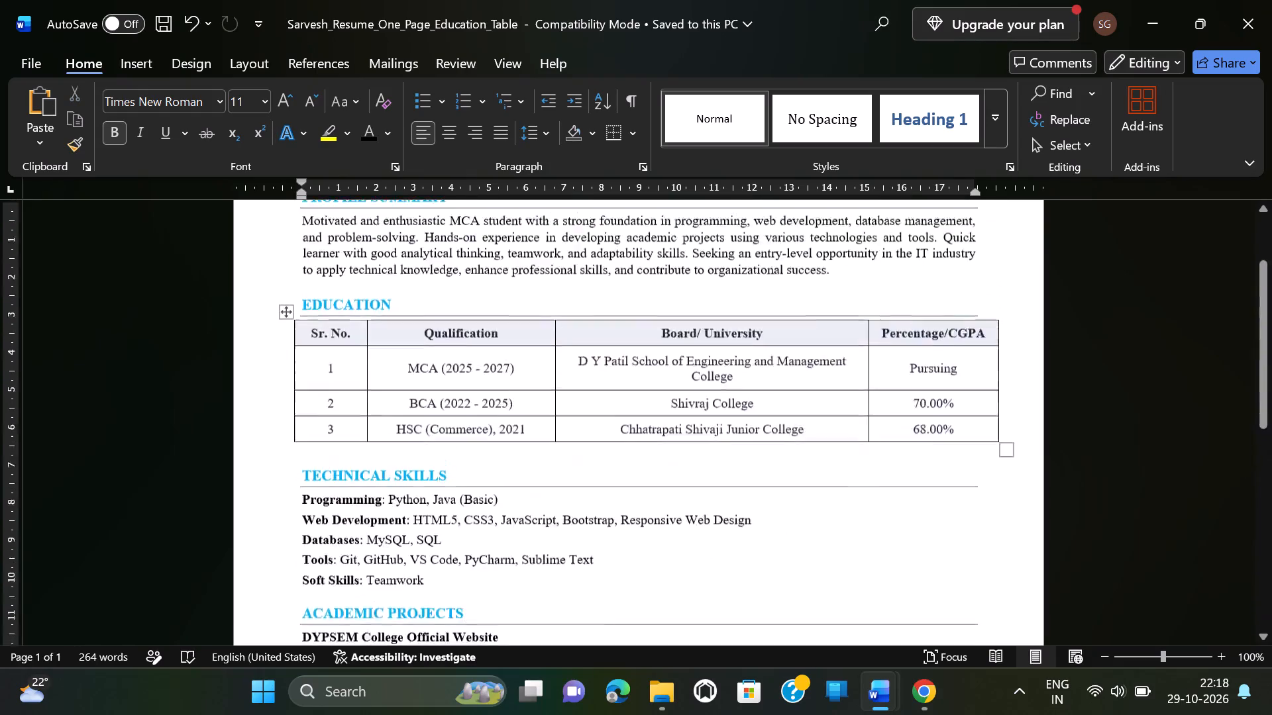
# Add an empty line below the GitHub and LinkedIn line and draw a horizontal line about 17.87 cm long there, above PROFILE SUMMARY.
pyautogui.scroll(8, 618, 475)
pyautogui.click(904, 327)
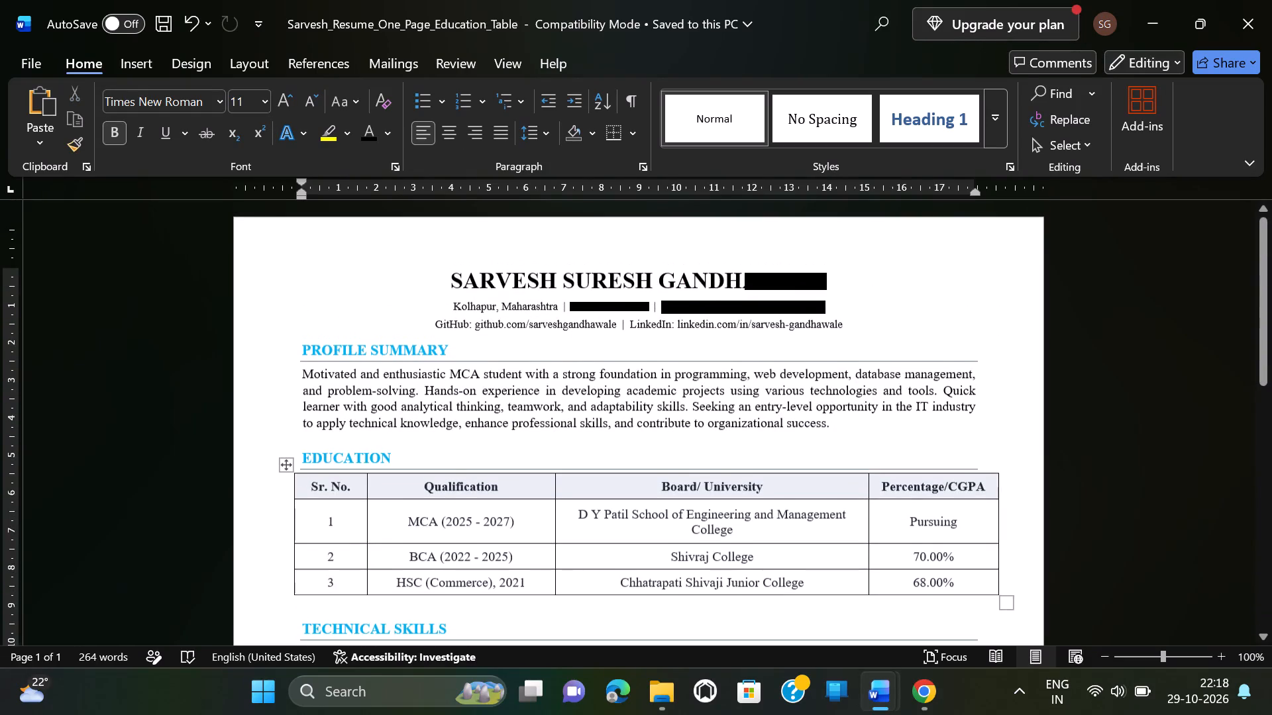
pyautogui.press('Return')
pyautogui.press('BackSpace')
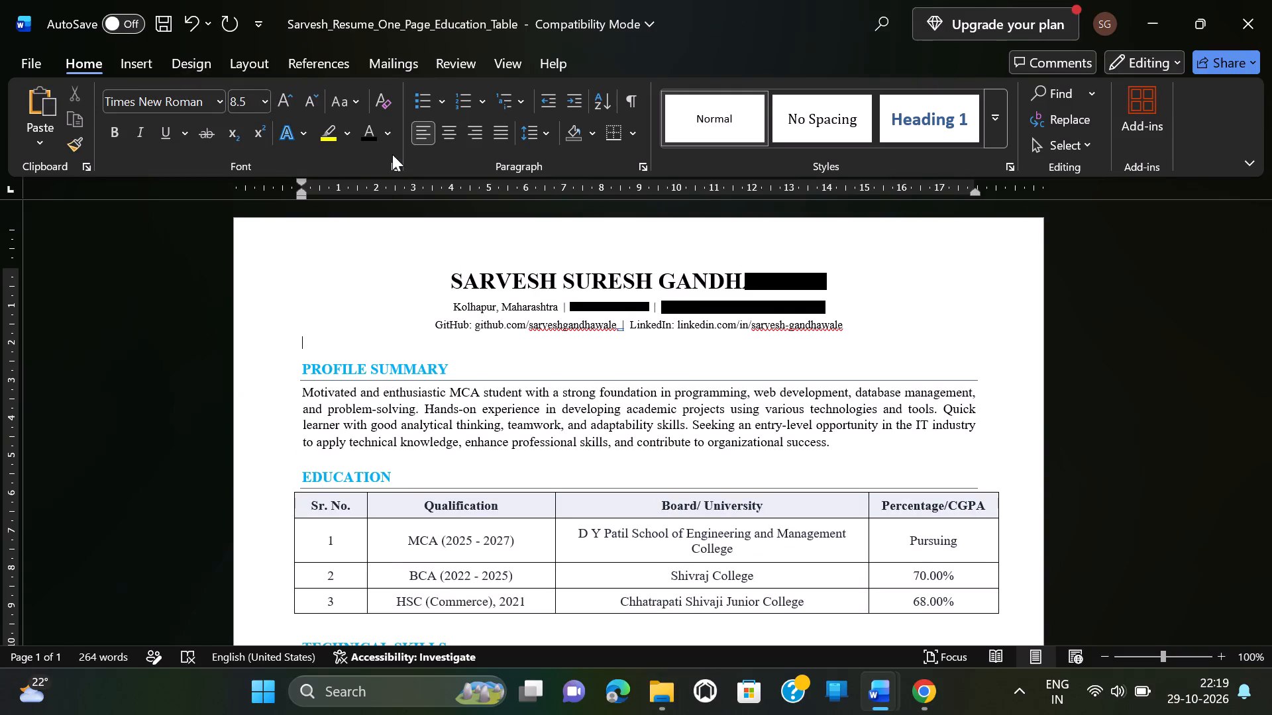
pyautogui.click(119, 53)
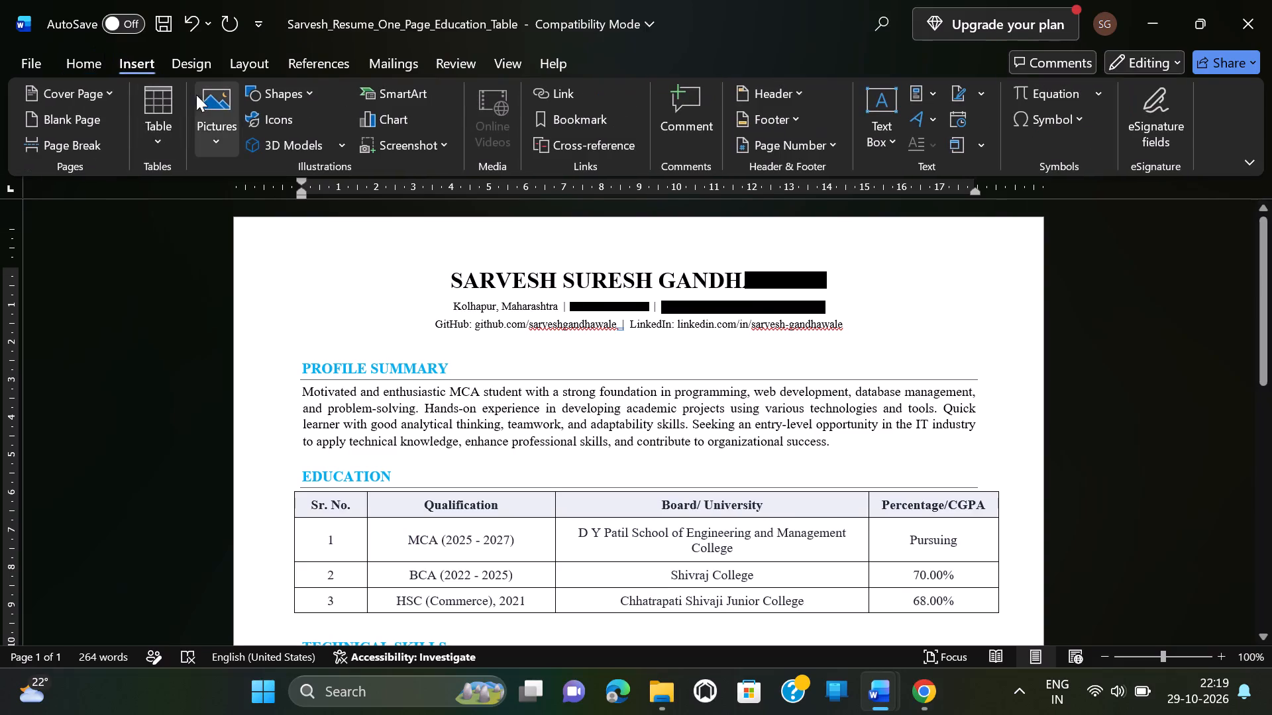
pyautogui.click(295, 101)
pyautogui.click(276, 154)
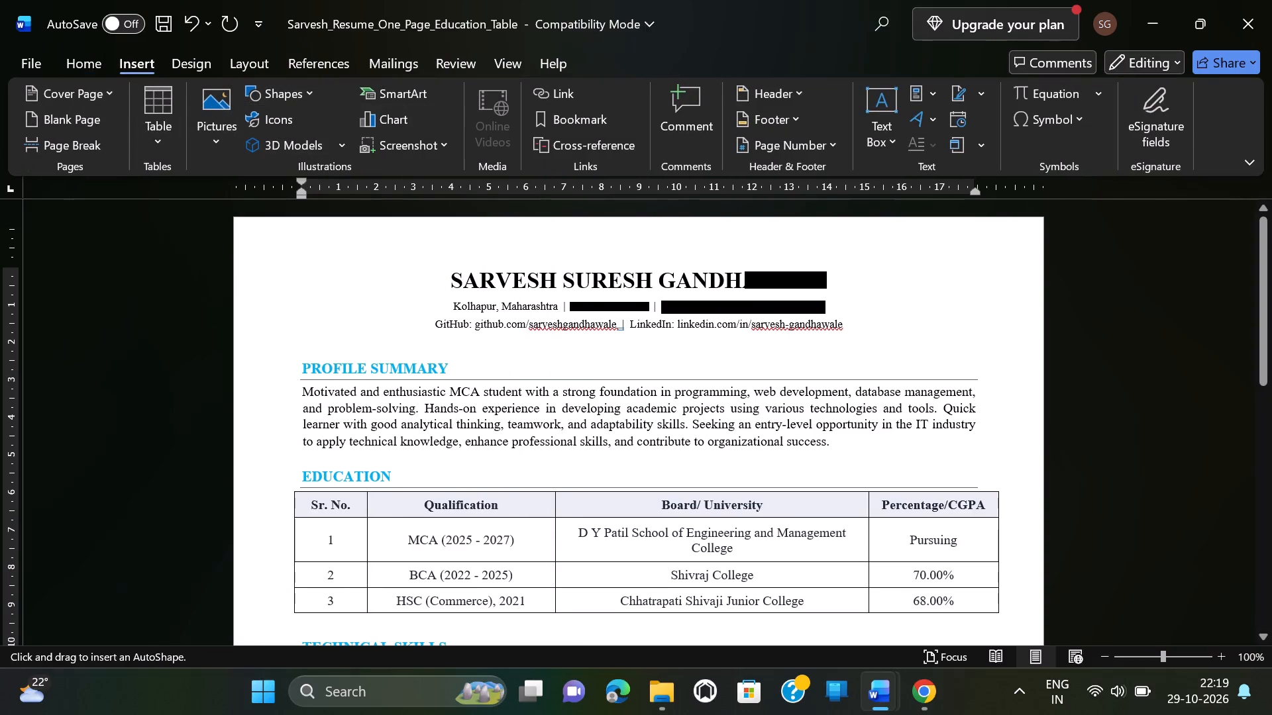
pyautogui.keyDown('shift'); pyautogui.moveTo(301, 339); pyautogui.dragTo(788, 324); pyautogui.keyUp('shift')
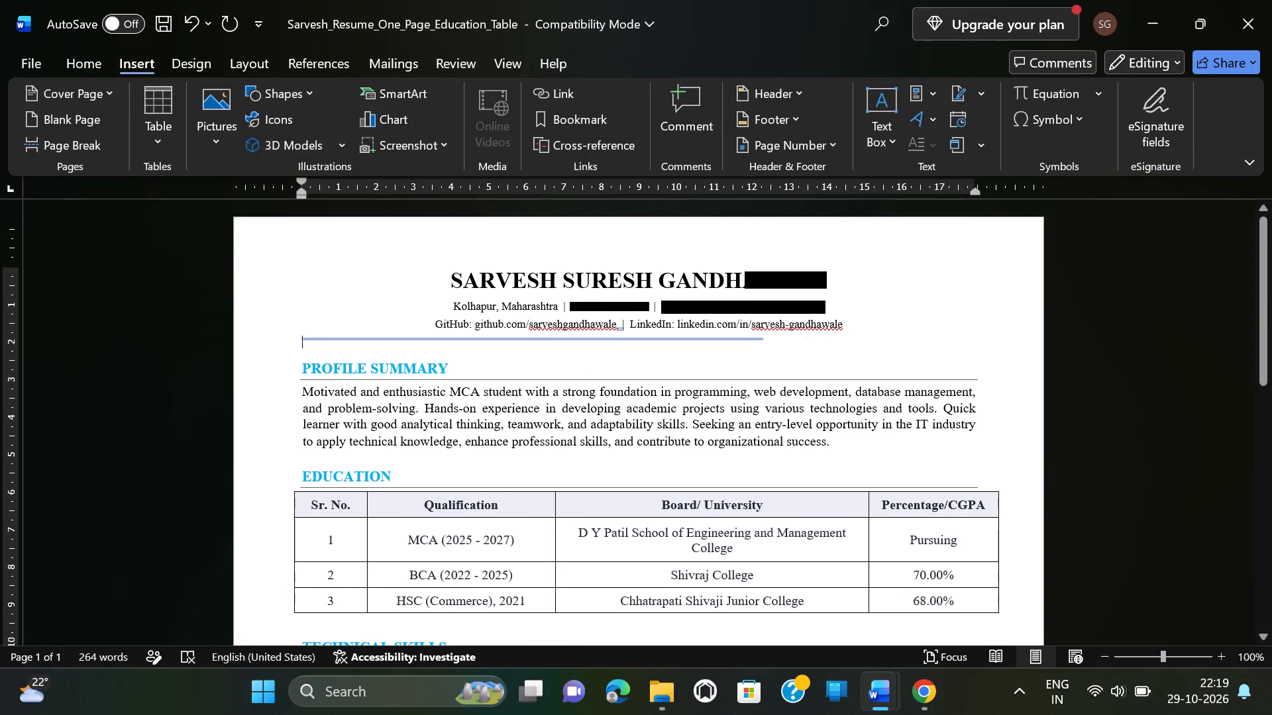
pyautogui.keyDown('shift'); pyautogui.moveTo(788, 324); pyautogui.dragTo(967, 326); pyautogui.keyUp('shift')
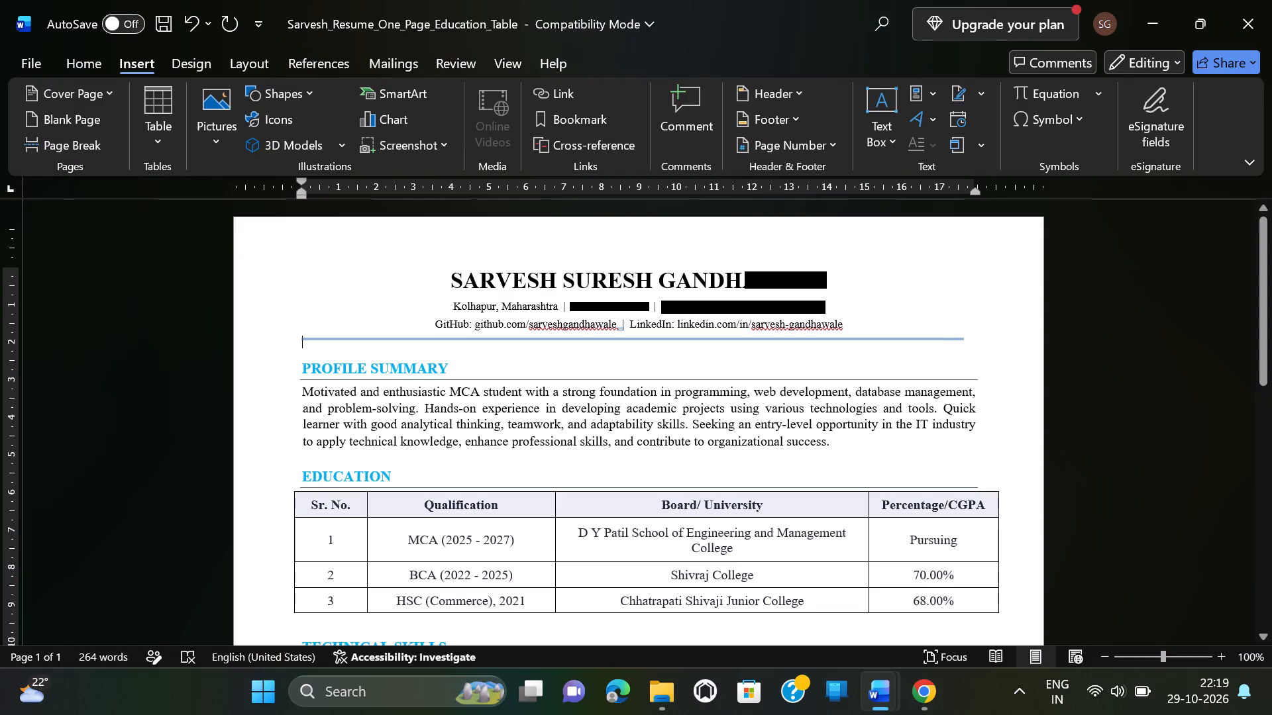
pyautogui.keyDown('shift'); pyautogui.moveTo(967, 326); pyautogui.dragTo(974, 324); pyautogui.keyUp('shift')
# Compare with the divider line in the original resume, apply a thin aqua theme style to the new line, and save the document.
pyautogui.click(298, 117)
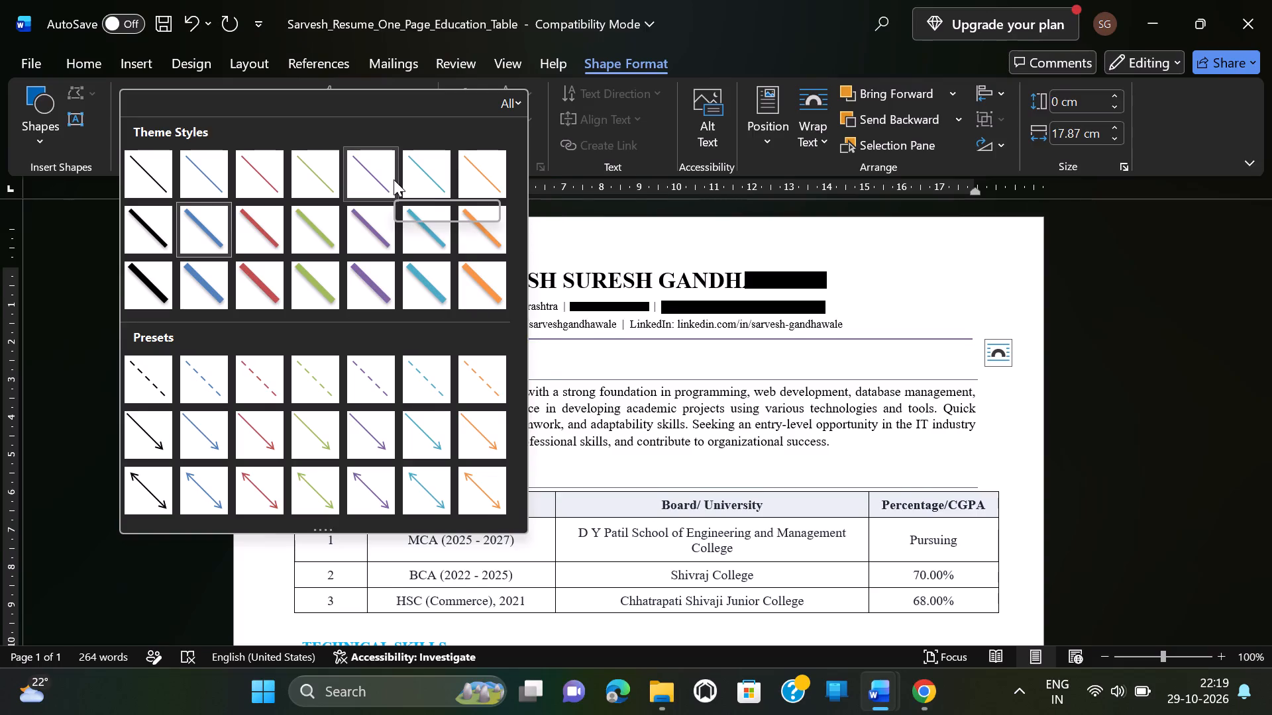
pyautogui.hotkey('alt', 'Tab')
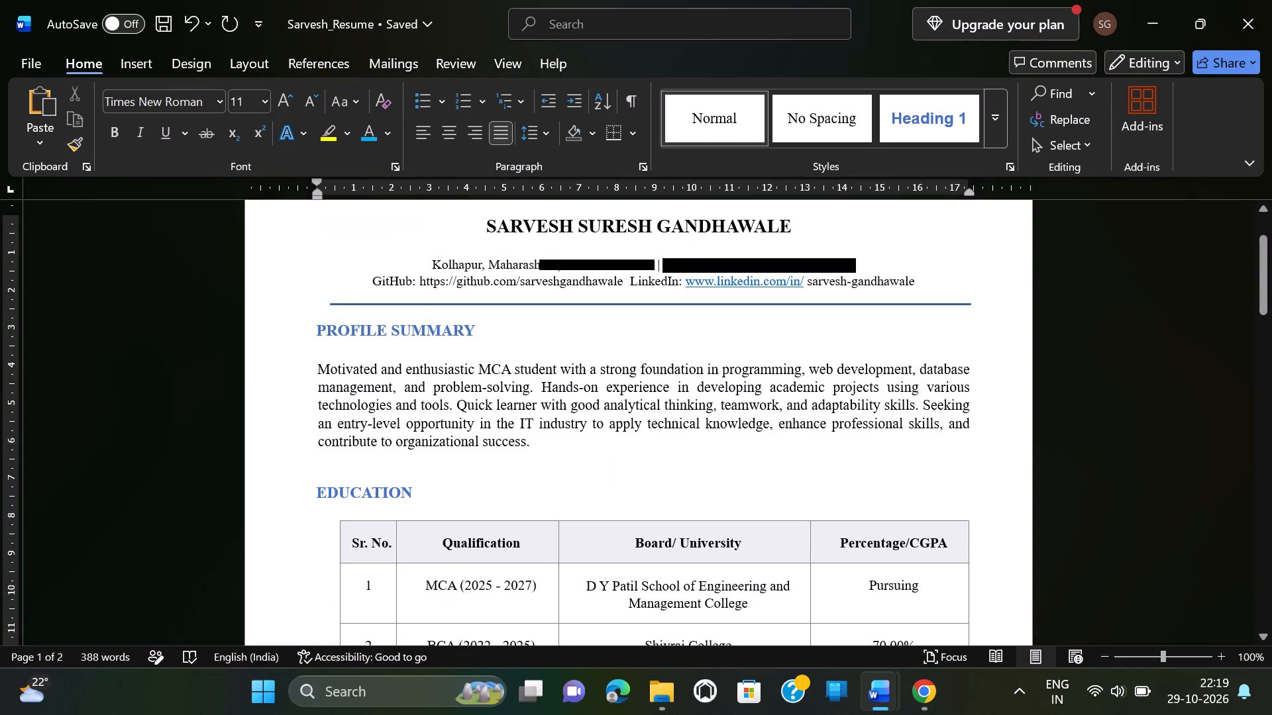
pyautogui.doubleClick(412, 303)
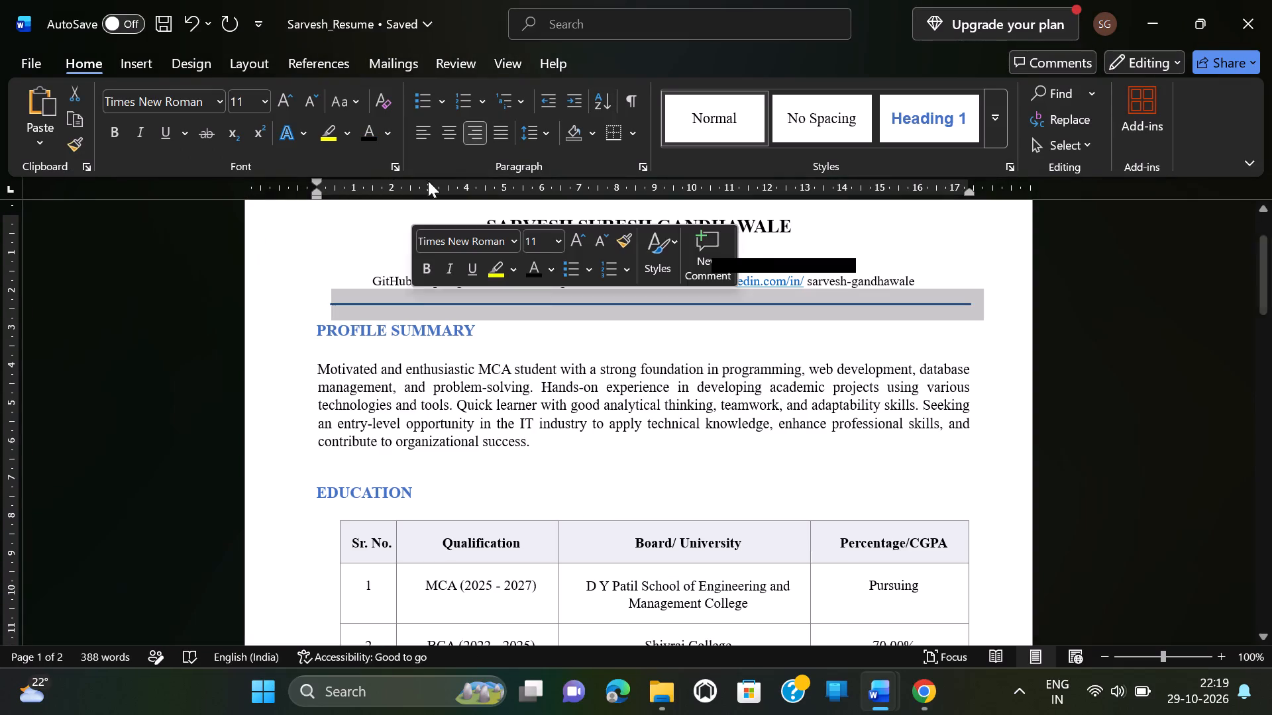
pyautogui.doubleClick(478, 303)
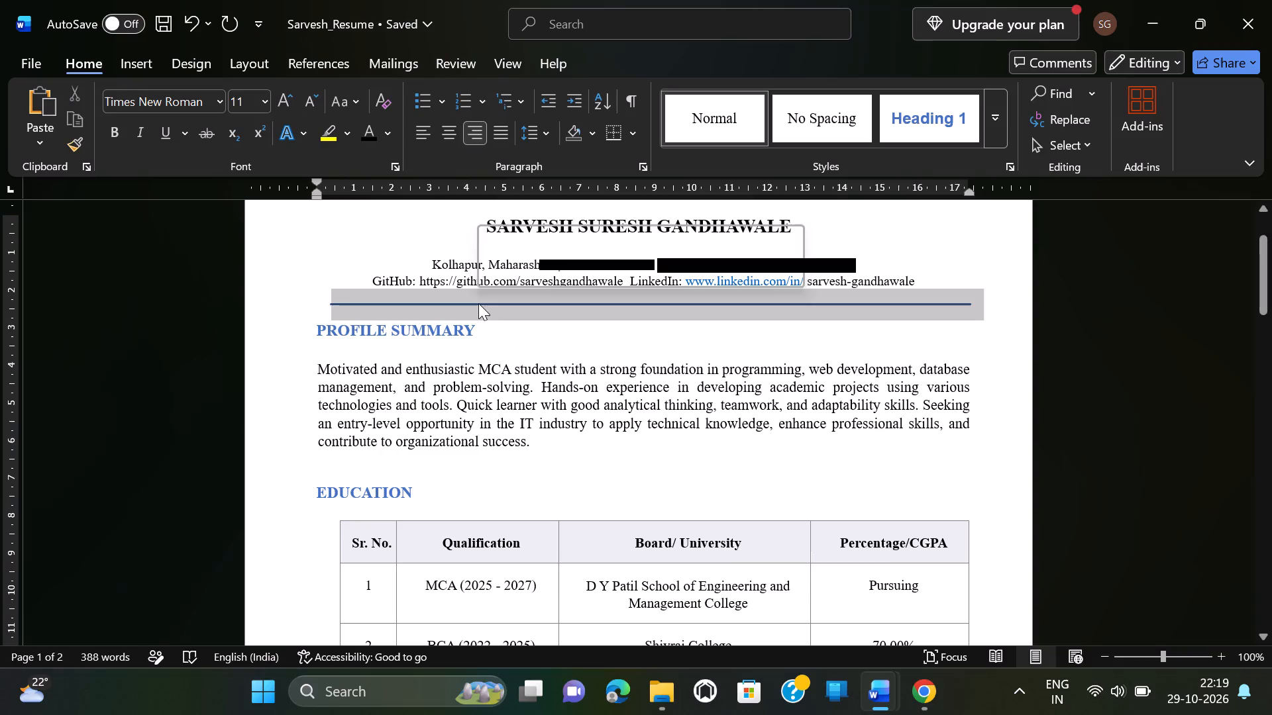
pyautogui.doubleClick(478, 303)
pyautogui.click(478, 303)
pyautogui.hotkey('alt', 'Tab')
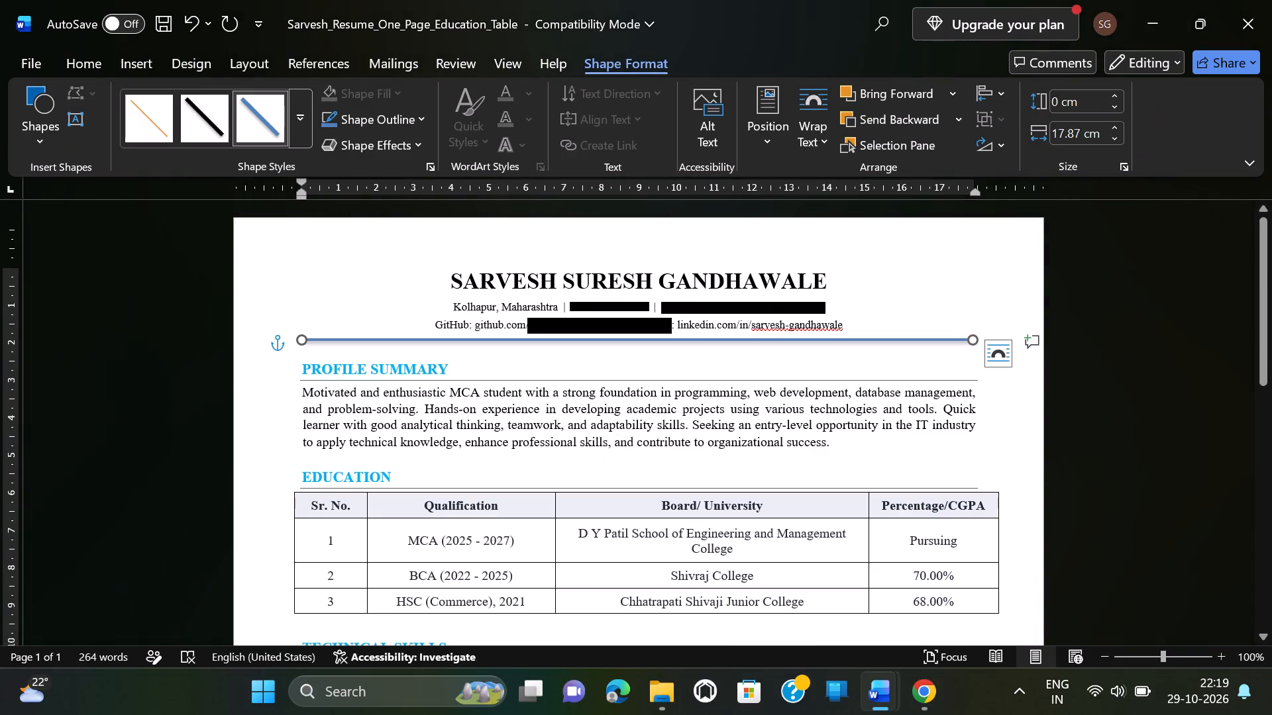
pyautogui.click(294, 132)
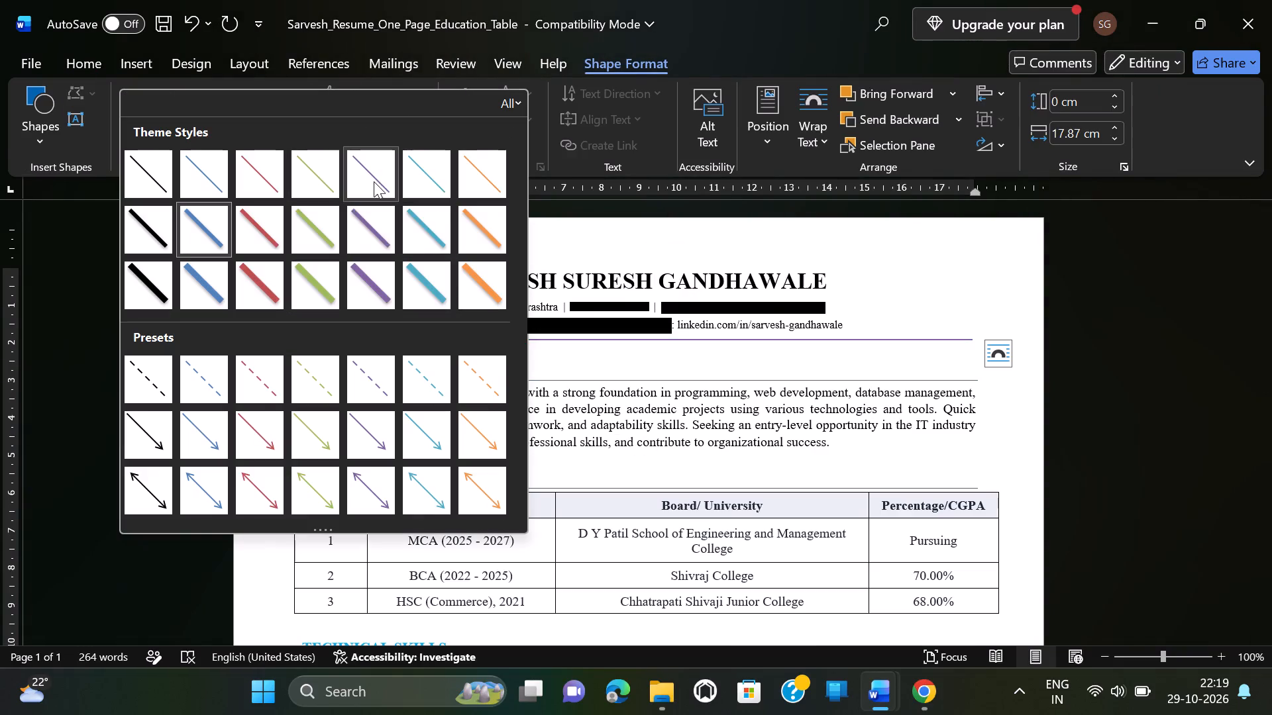
pyautogui.click(374, 181)
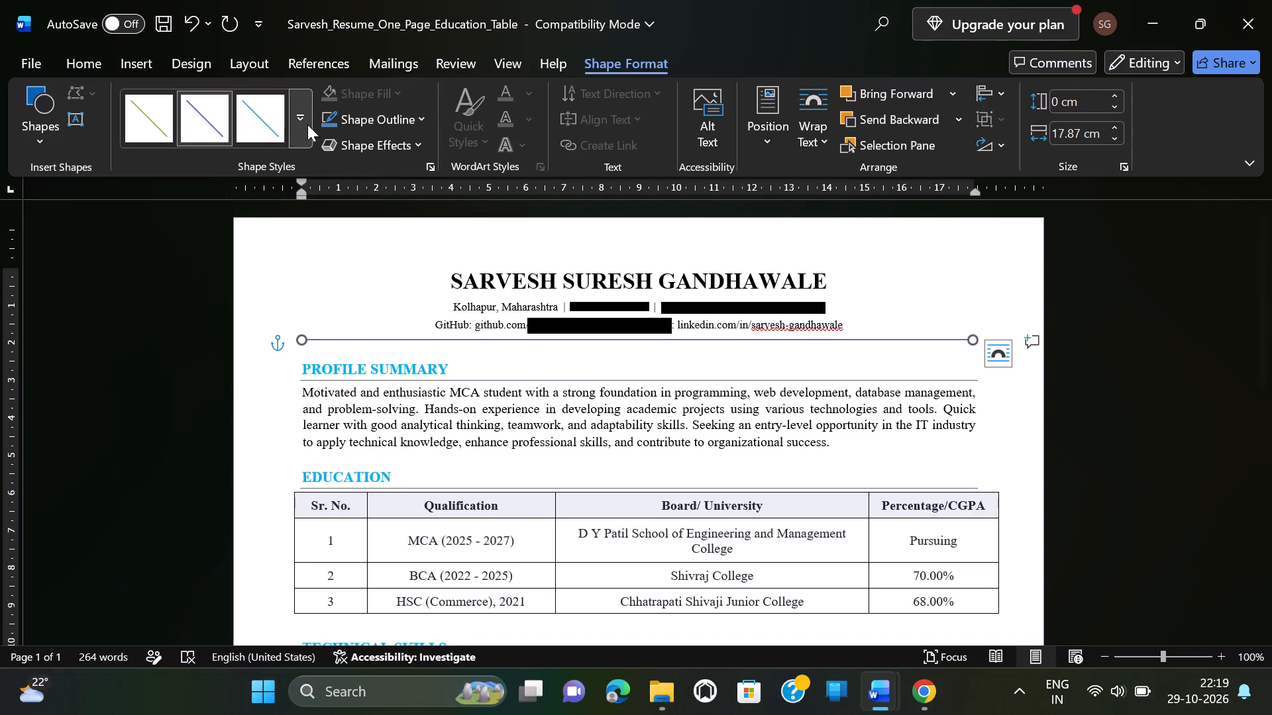
pyautogui.click(307, 124)
pyautogui.click(417, 169)
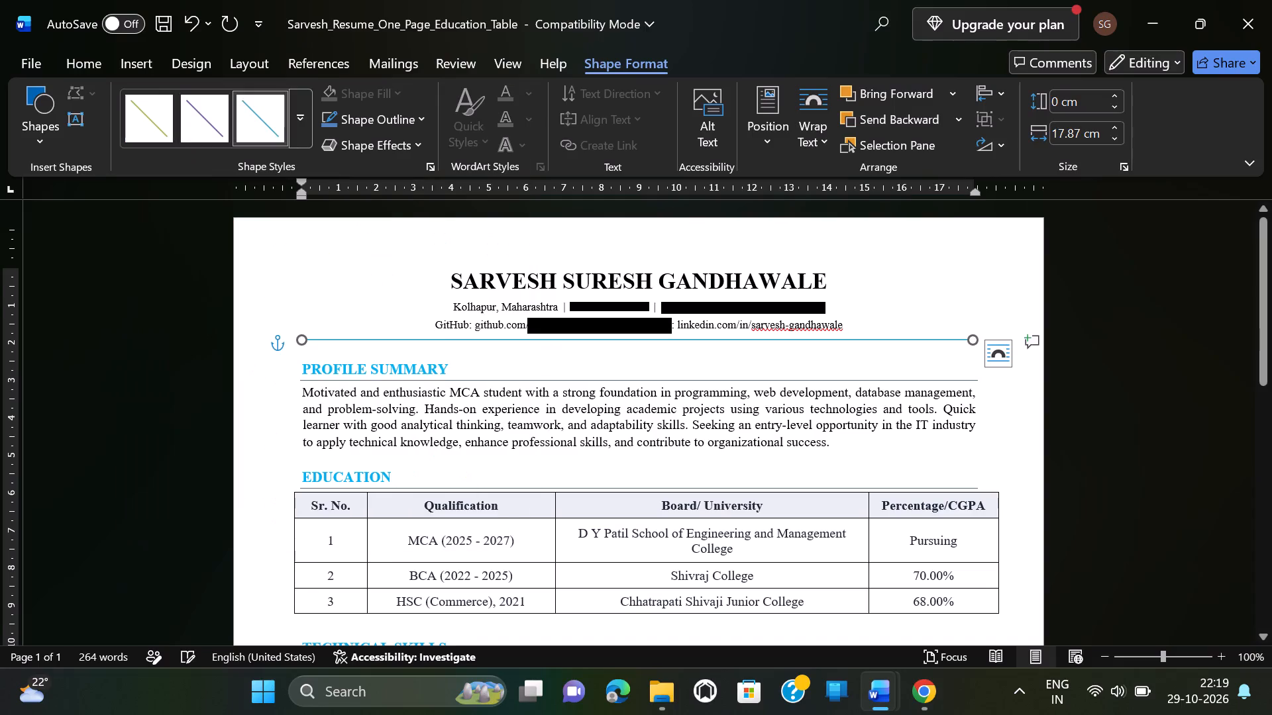
pyautogui.click(384, 246)
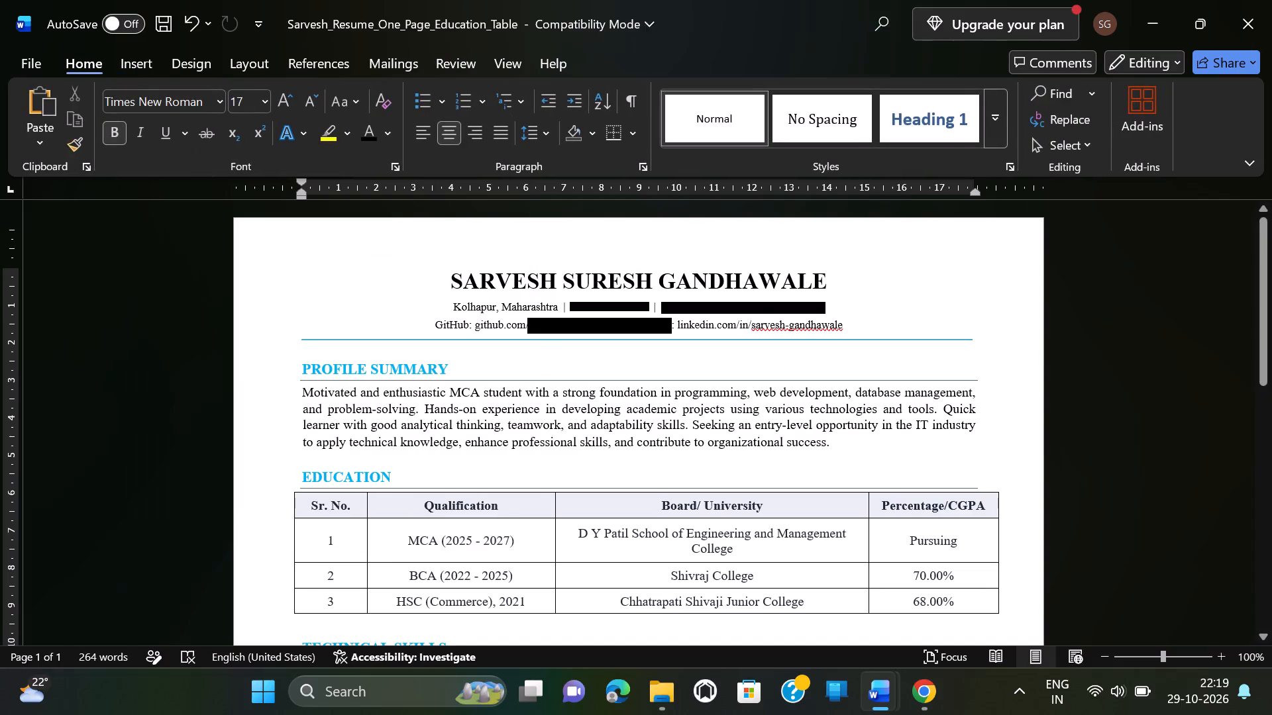
pyautogui.scroll(-1, 807, 377)
pyautogui.hotkey('ctrl', 's')
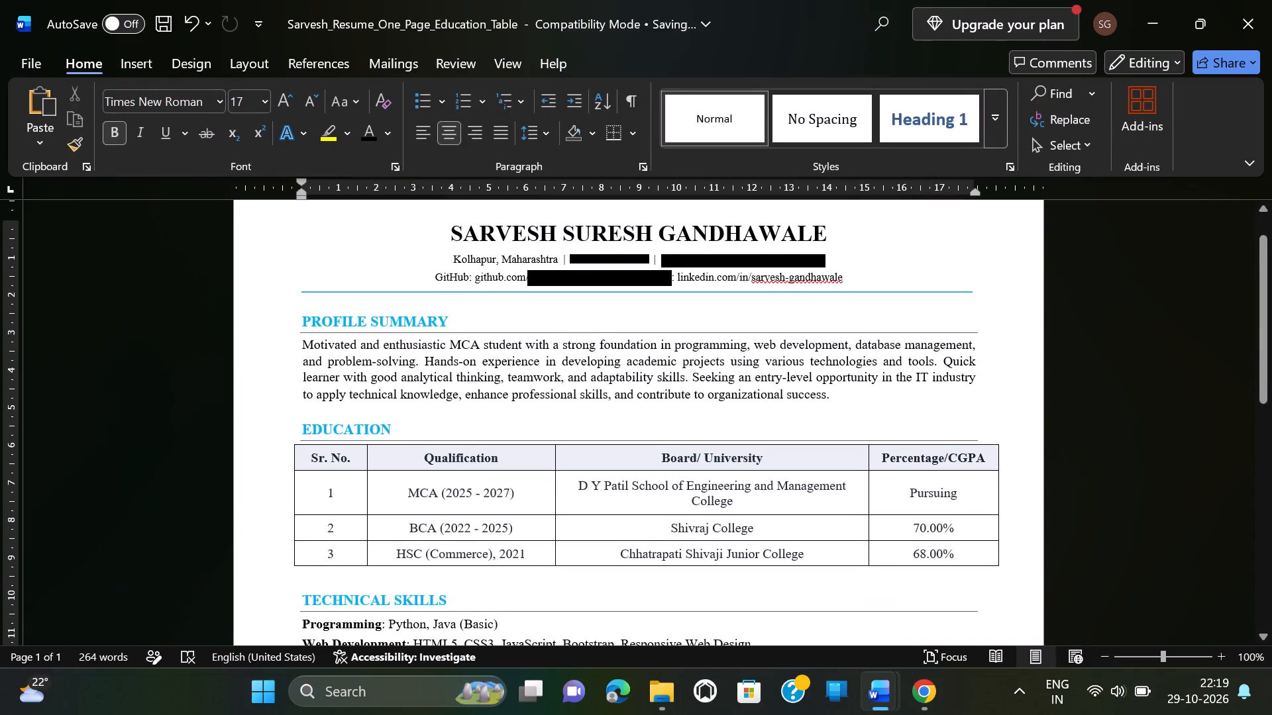
# Ignore the proofing flags on the GitHub and LinkedIn profile addresses in the header and save the document.
pyautogui.click(588, 277)
pyautogui.rightClick(588, 277)
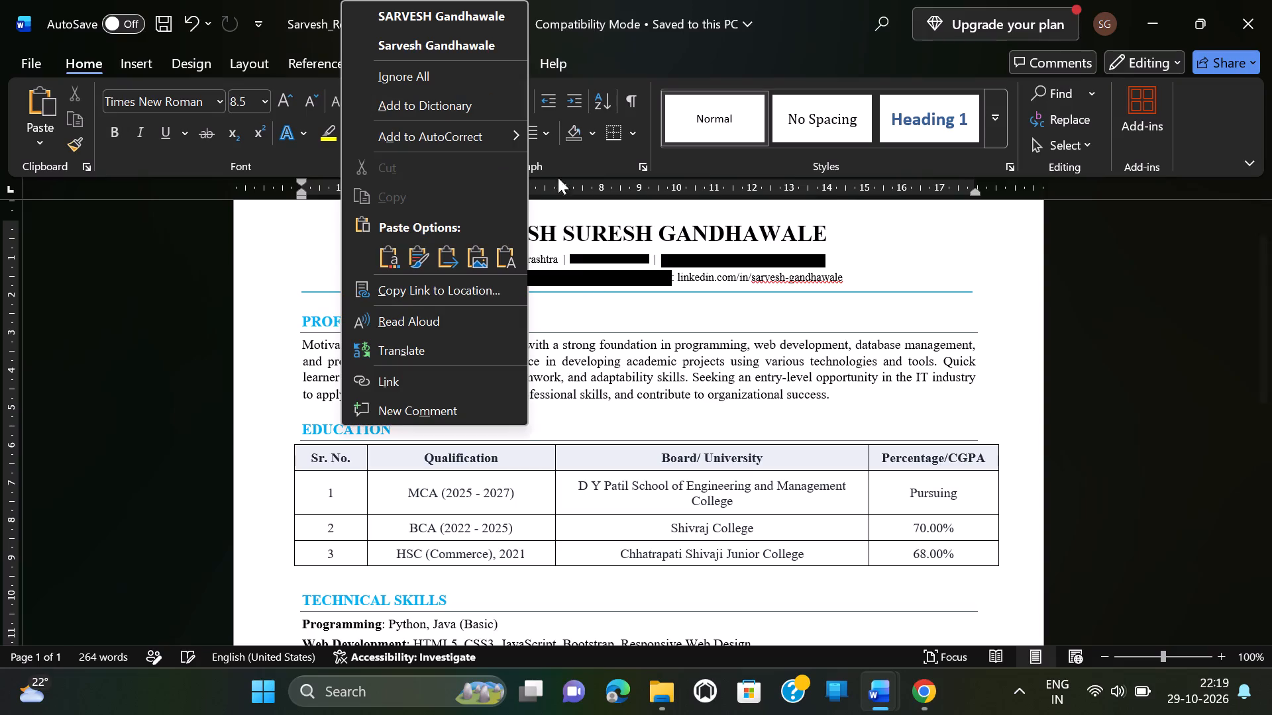
pyautogui.click(487, 81)
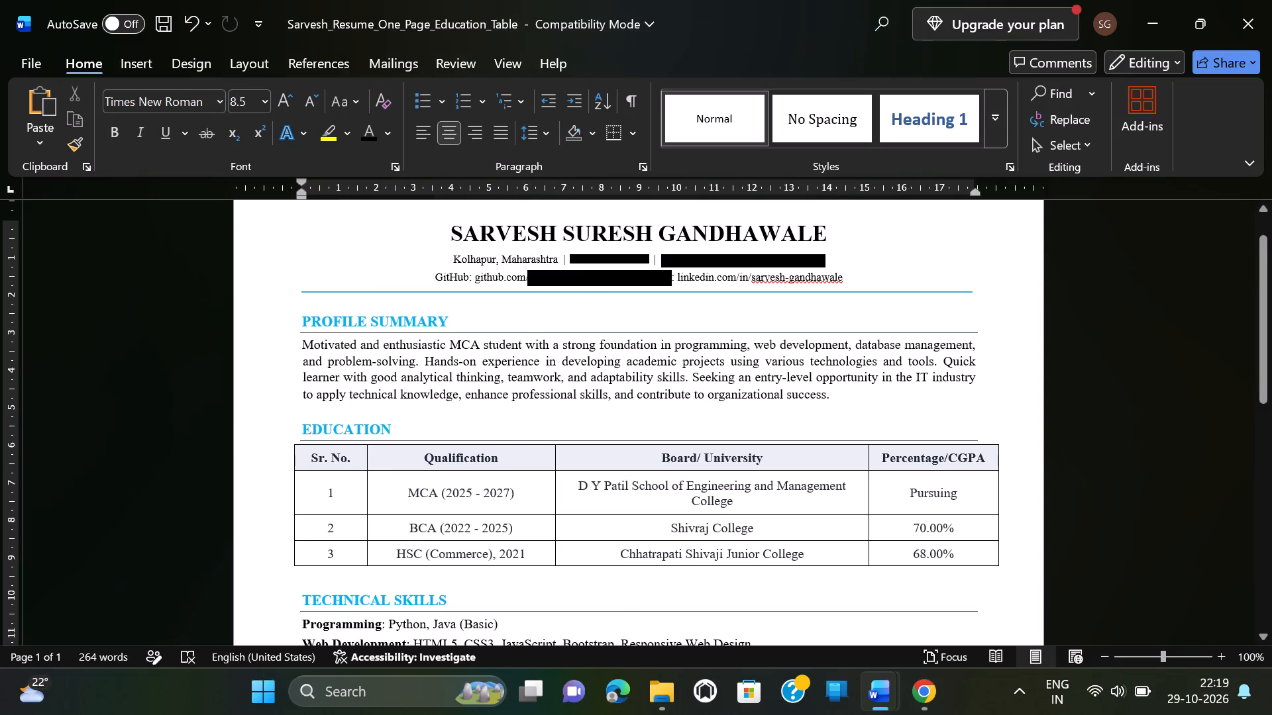
pyautogui.rightClick(622, 273)
pyautogui.click(577, 318)
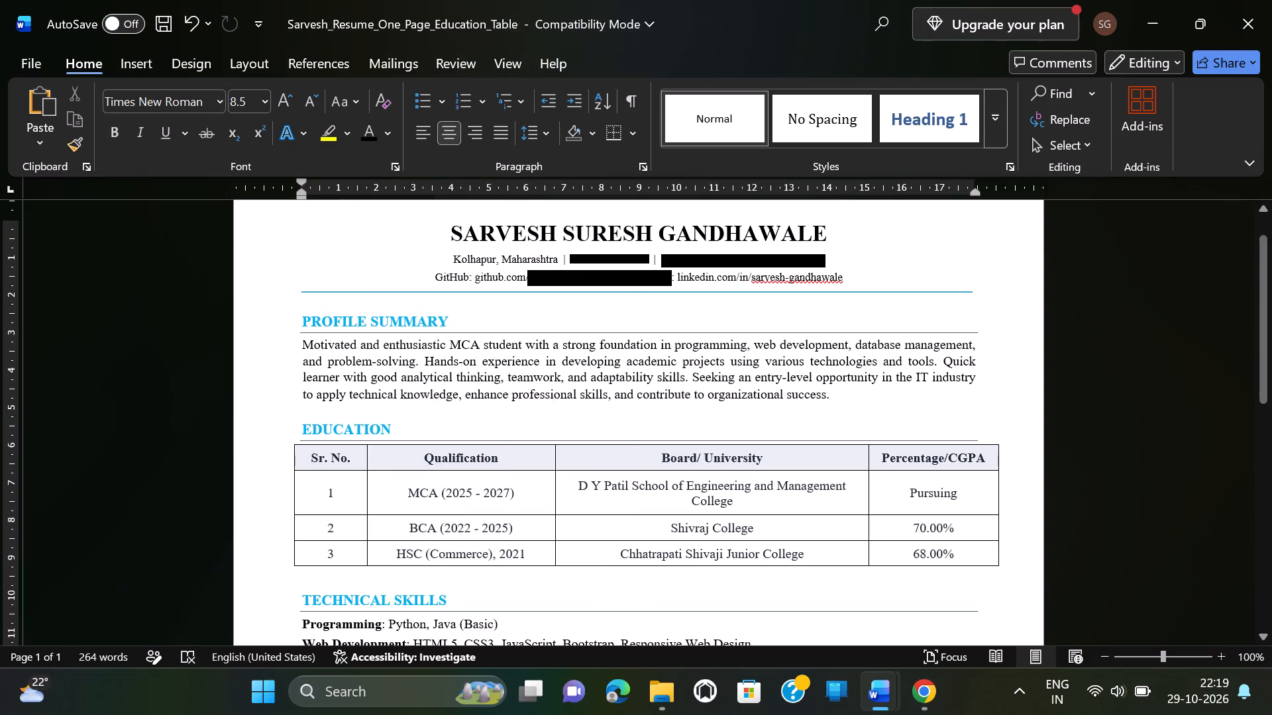
pyautogui.click(764, 280)
pyautogui.rightClick(764, 280)
pyautogui.click(712, 309)
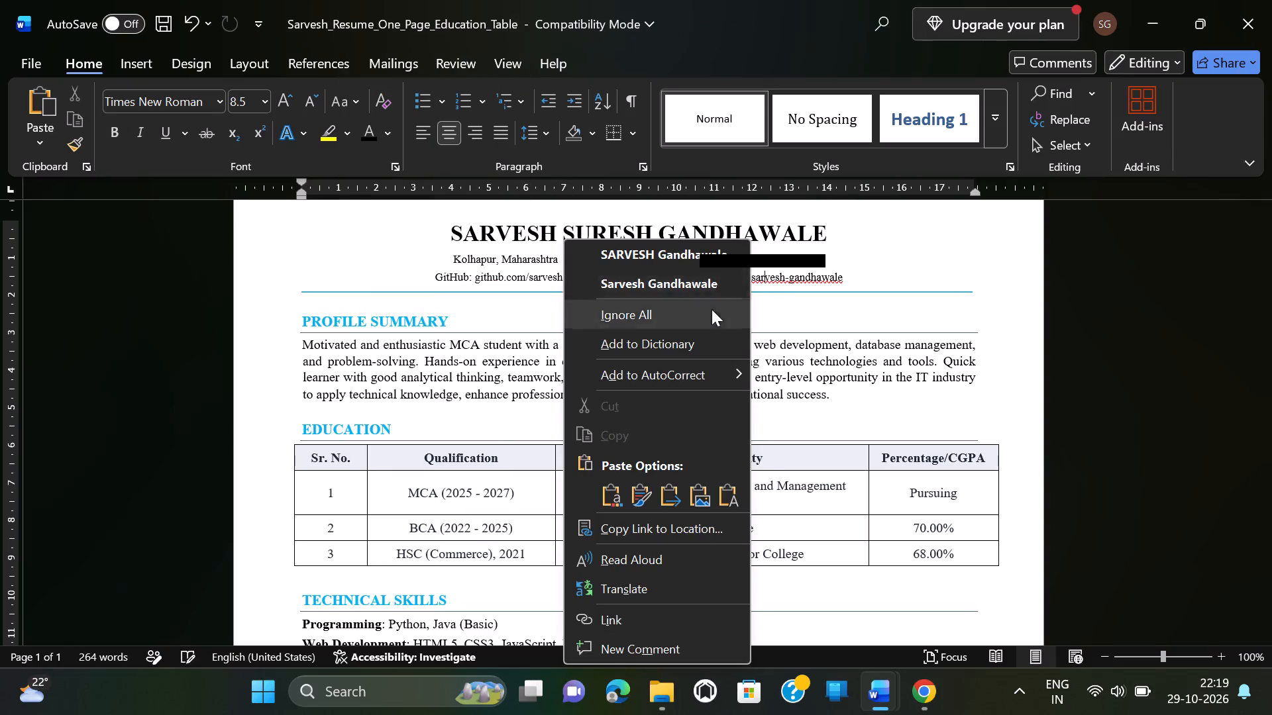
pyautogui.click(693, 300)
pyautogui.scroll(1, 690, 300)
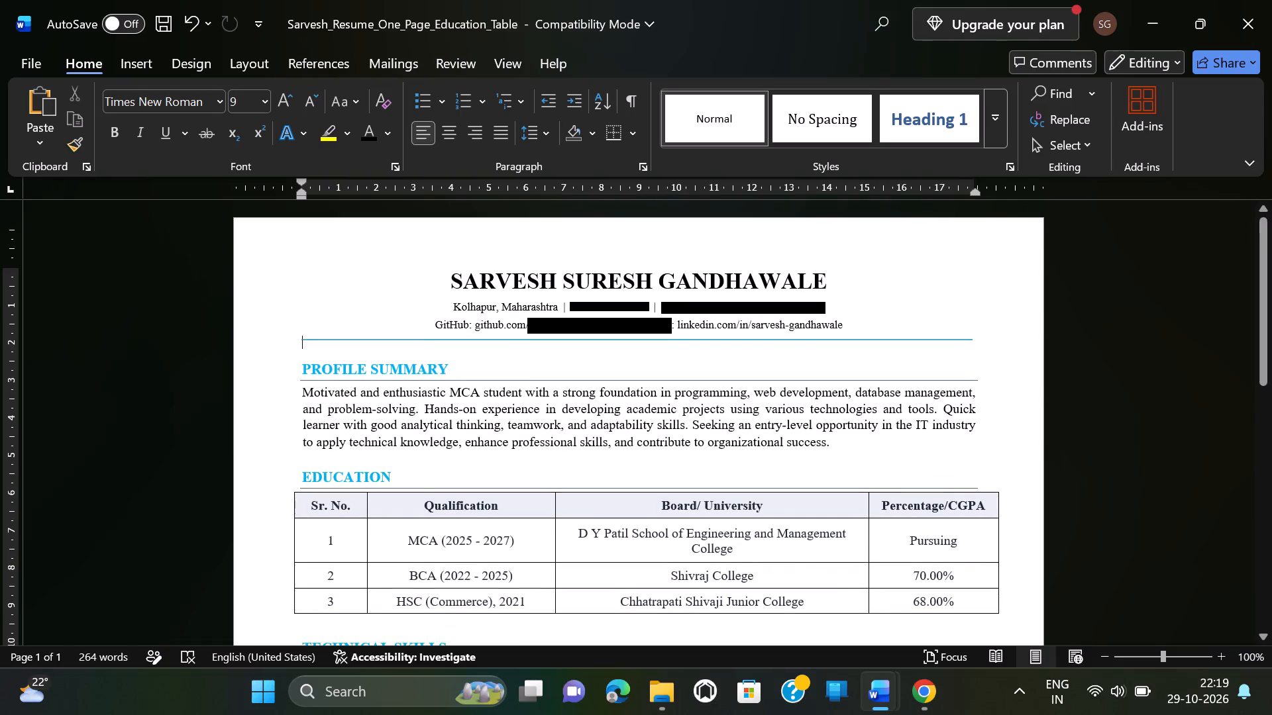
pyautogui.hotkey('ctrl', 's')
# Reduce the name heading at the top of the resume to font size 16 and save the document.
pyautogui.moveTo(831, 275); pyautogui.dragTo(441, 278)
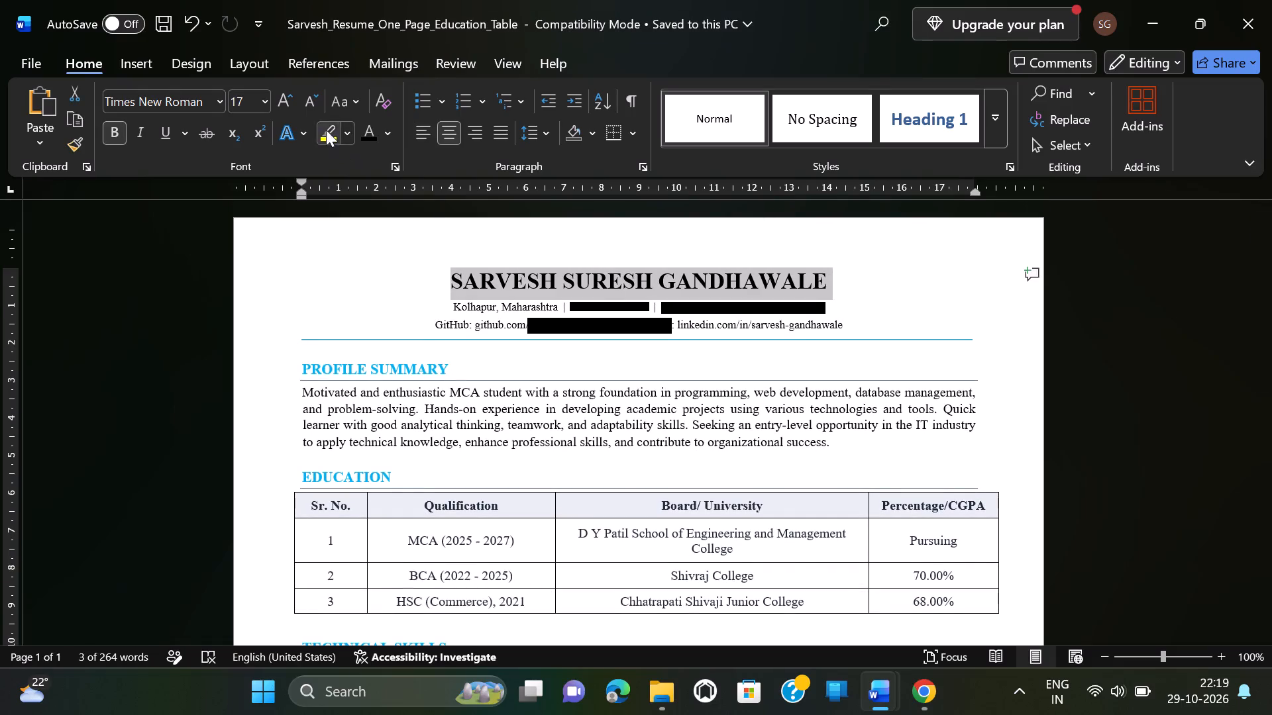
pyautogui.click(320, 107)
pyautogui.click(392, 267)
pyautogui.hotkey('ctrl', 's')
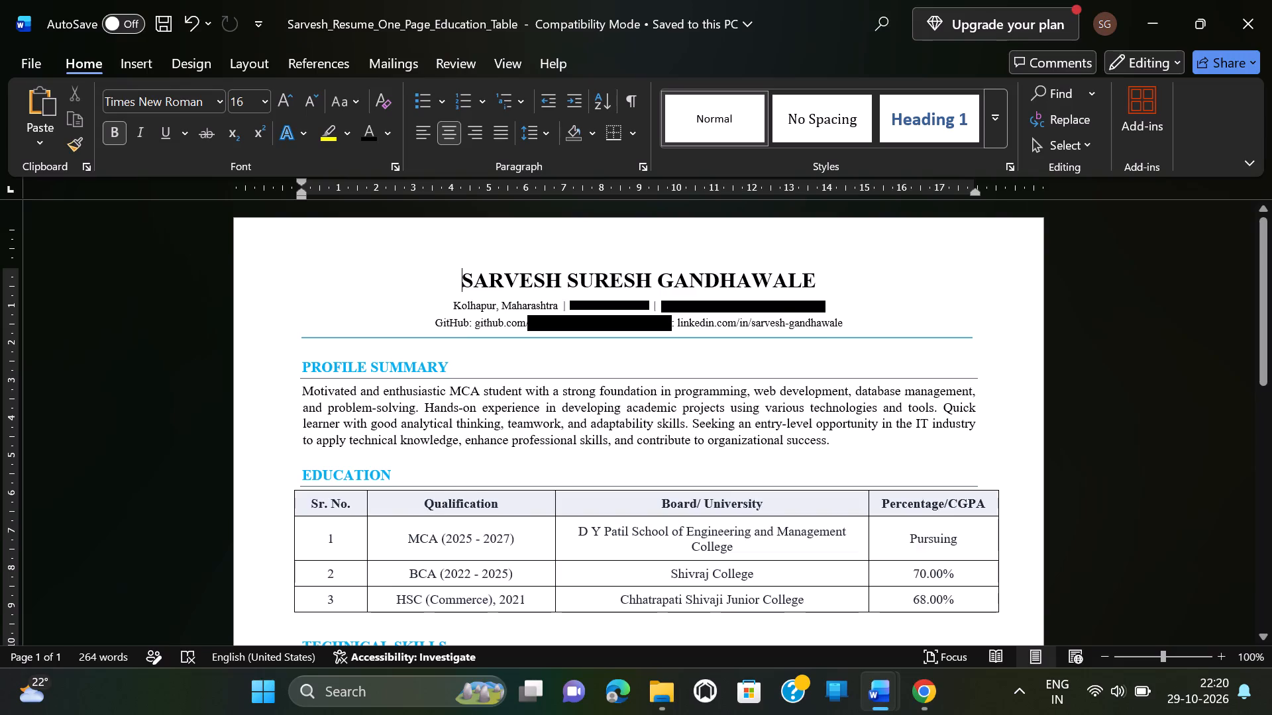
# Review the layout and spacing of the resume sections from PROFILE SUMMARY down to EXTRACURRICULAR ACTIVITIES.
pyautogui.scroll(-1, 420, 309)
pyautogui.scroll(-2, 580, 354)
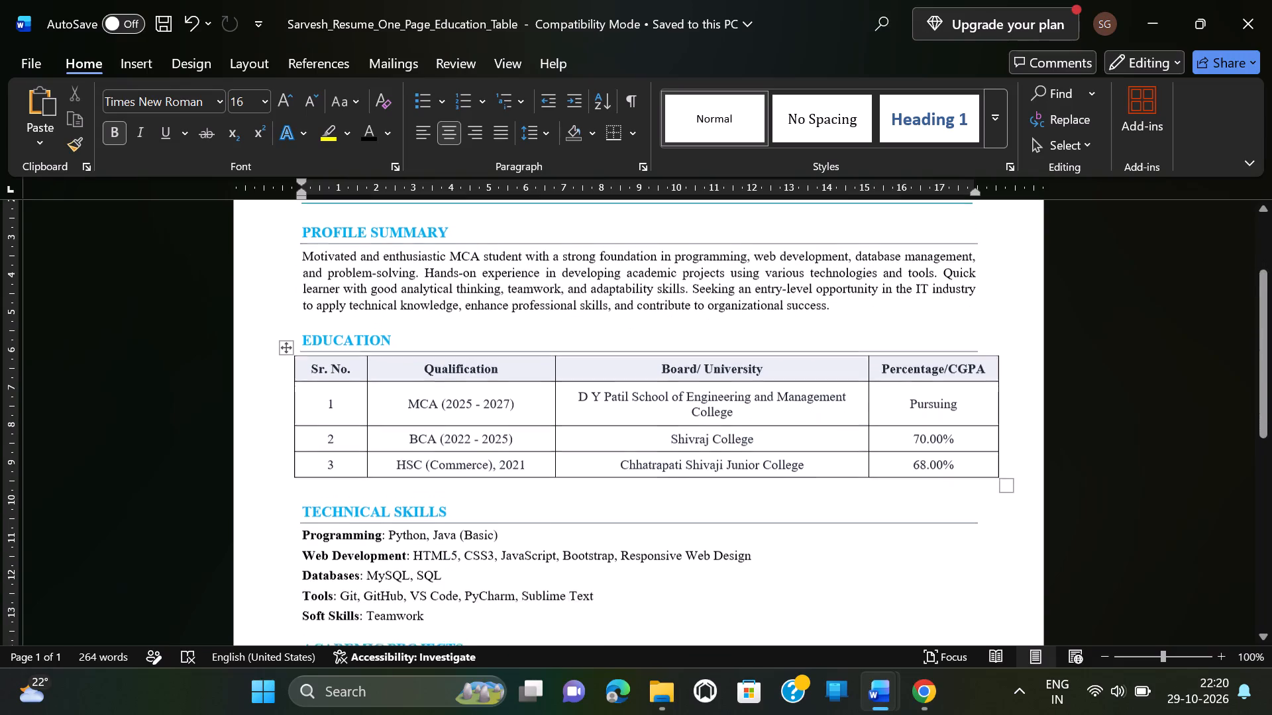
pyautogui.scroll(-12, 461, 342)
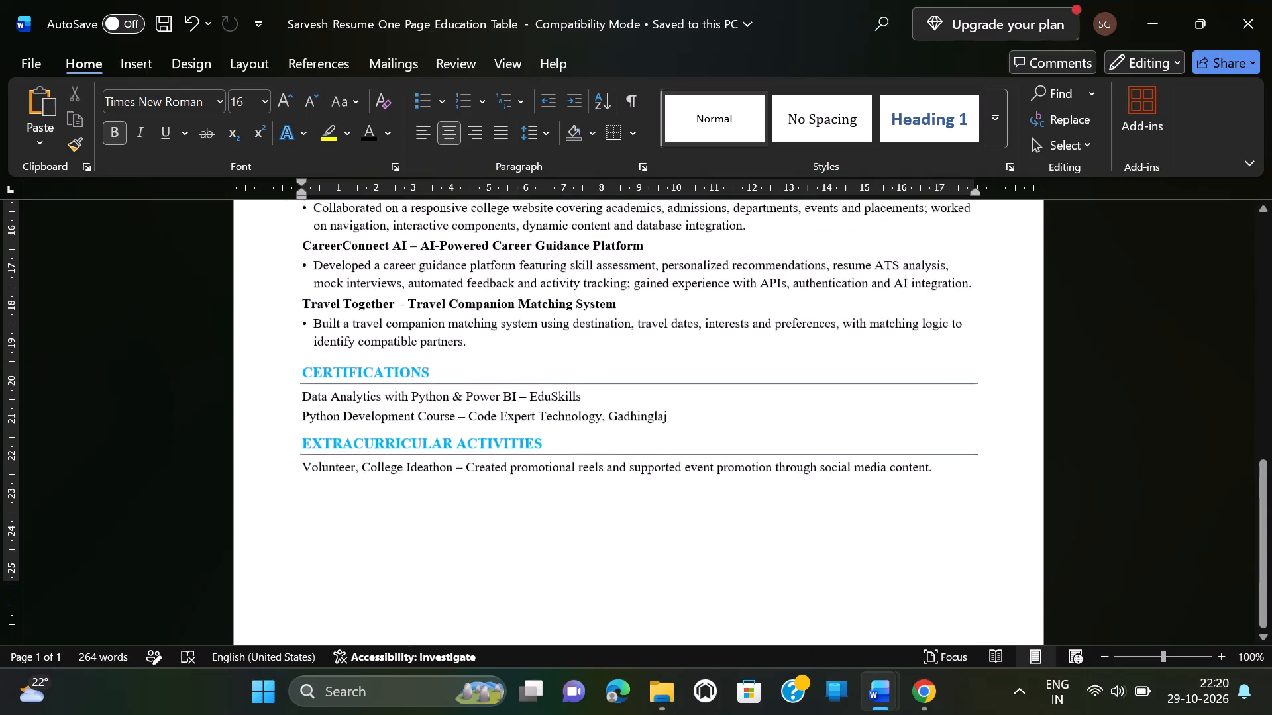
pyautogui.scroll(-3, 500, 336)
pyautogui.scroll(5, 553, 430)
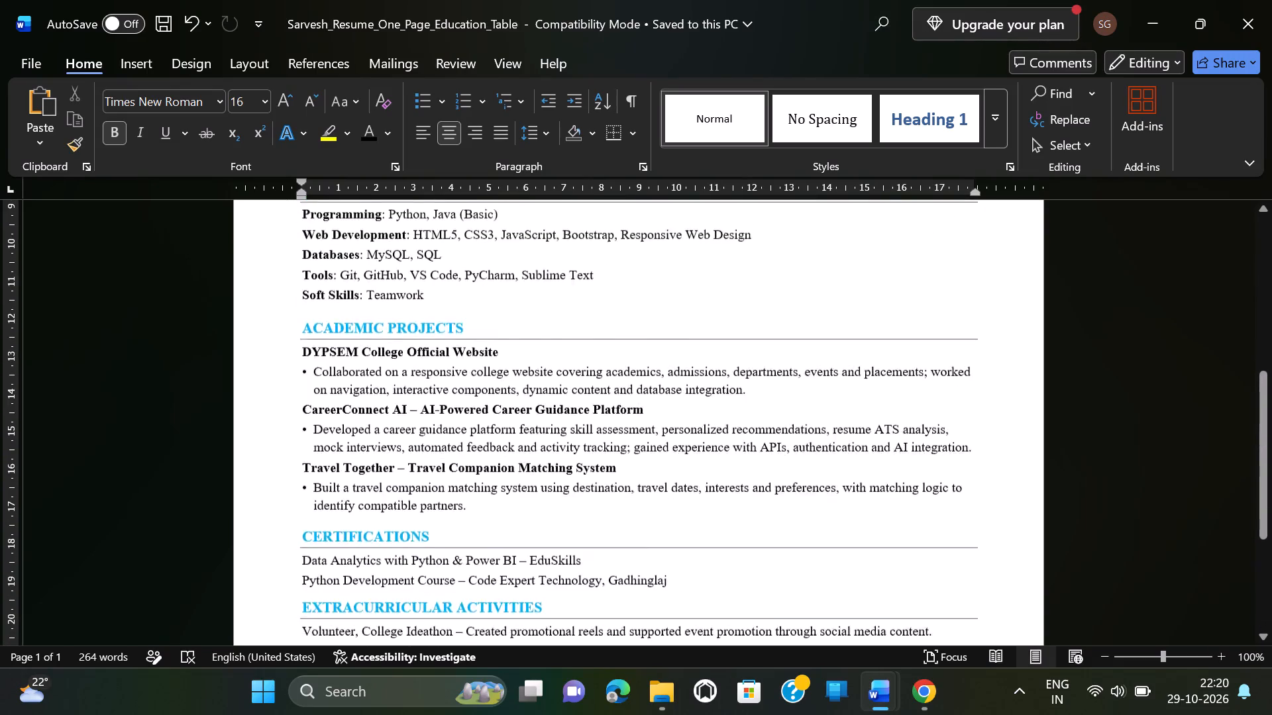
# Insert an empty line of font size 3 between the DYPSEM College Official Website and CareerConnect AI projects.
pyautogui.click(755, 448)
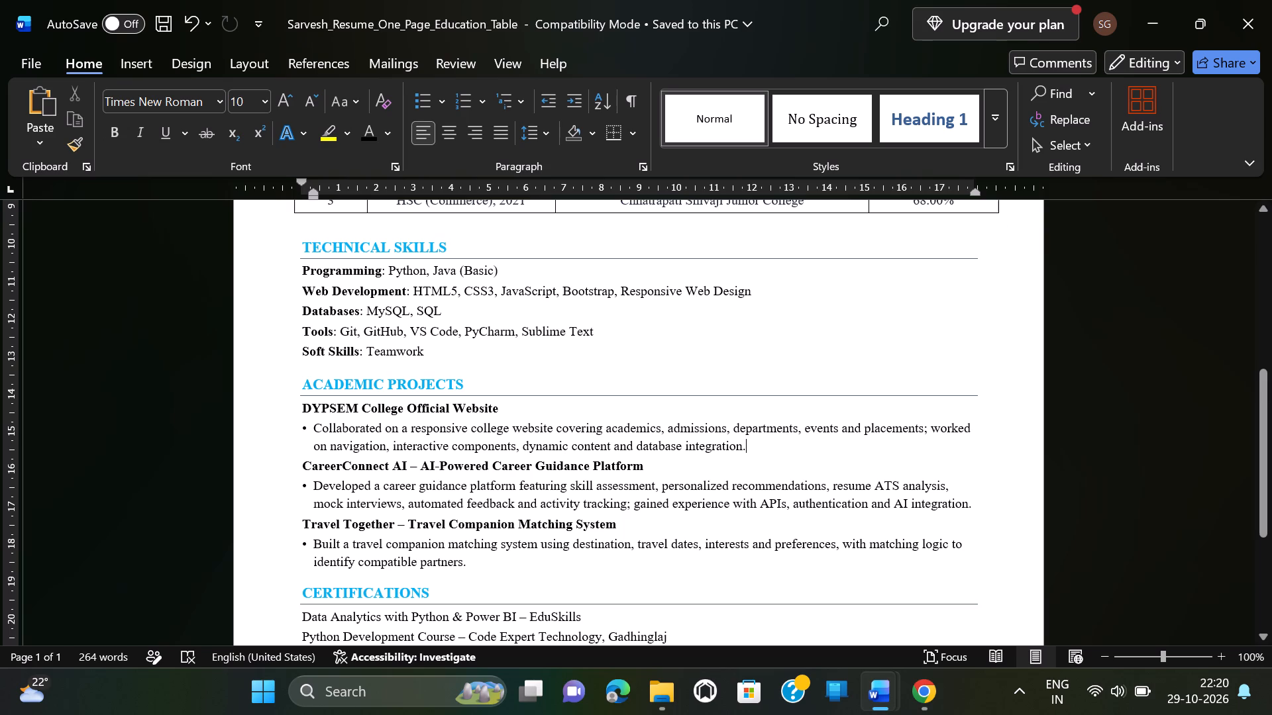
pyautogui.press('Return')
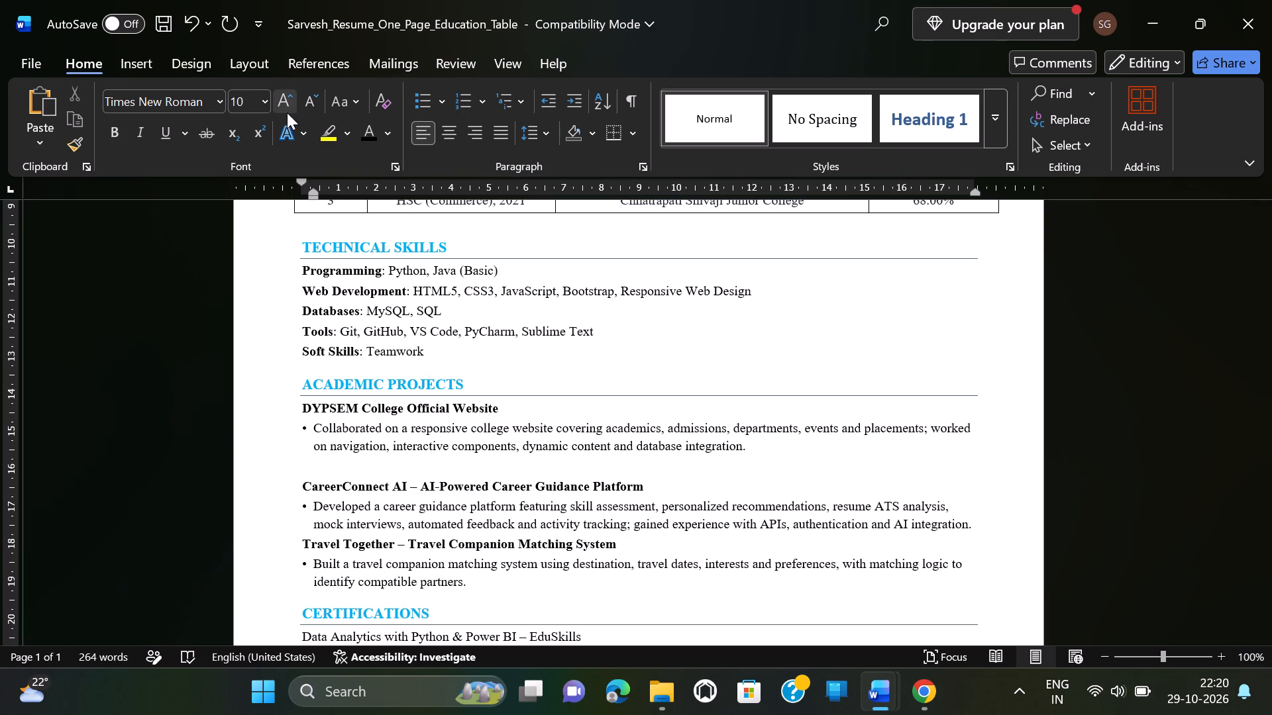
pyautogui.doubleClick(314, 101)
pyautogui.tripleClick(314, 101)
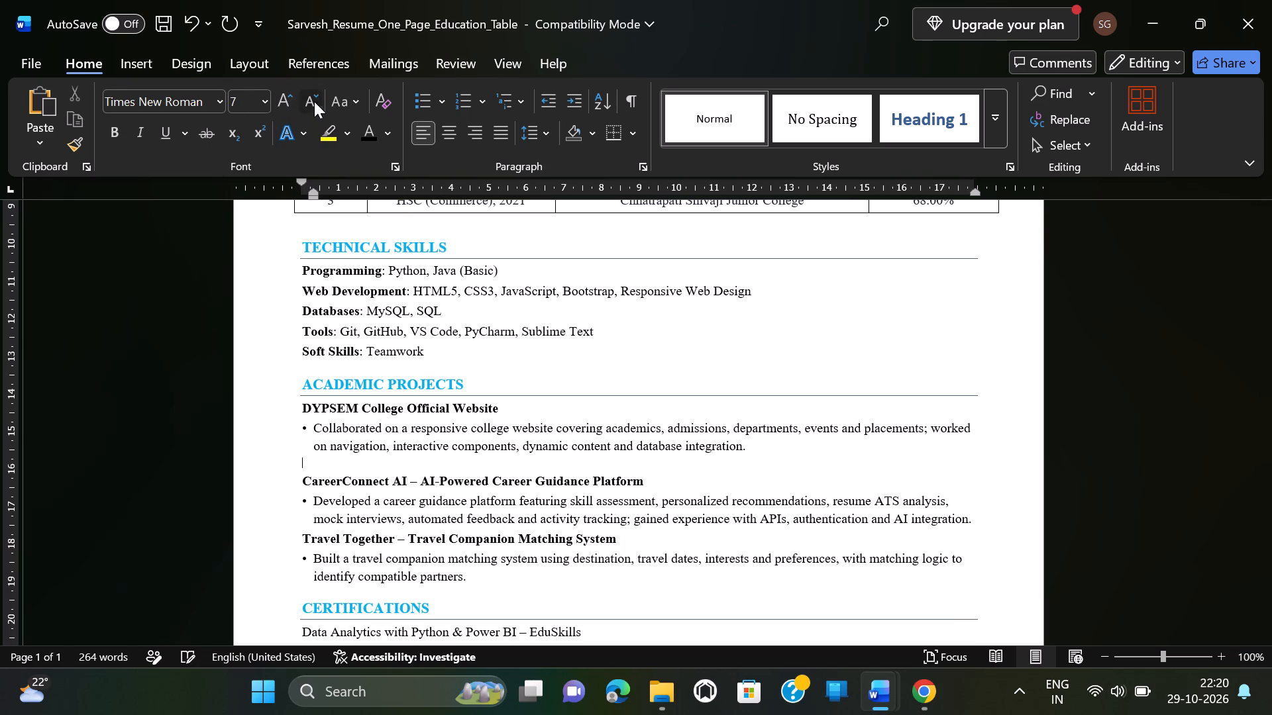
pyautogui.tripleClick(314, 101)
pyautogui.click(286, 99)
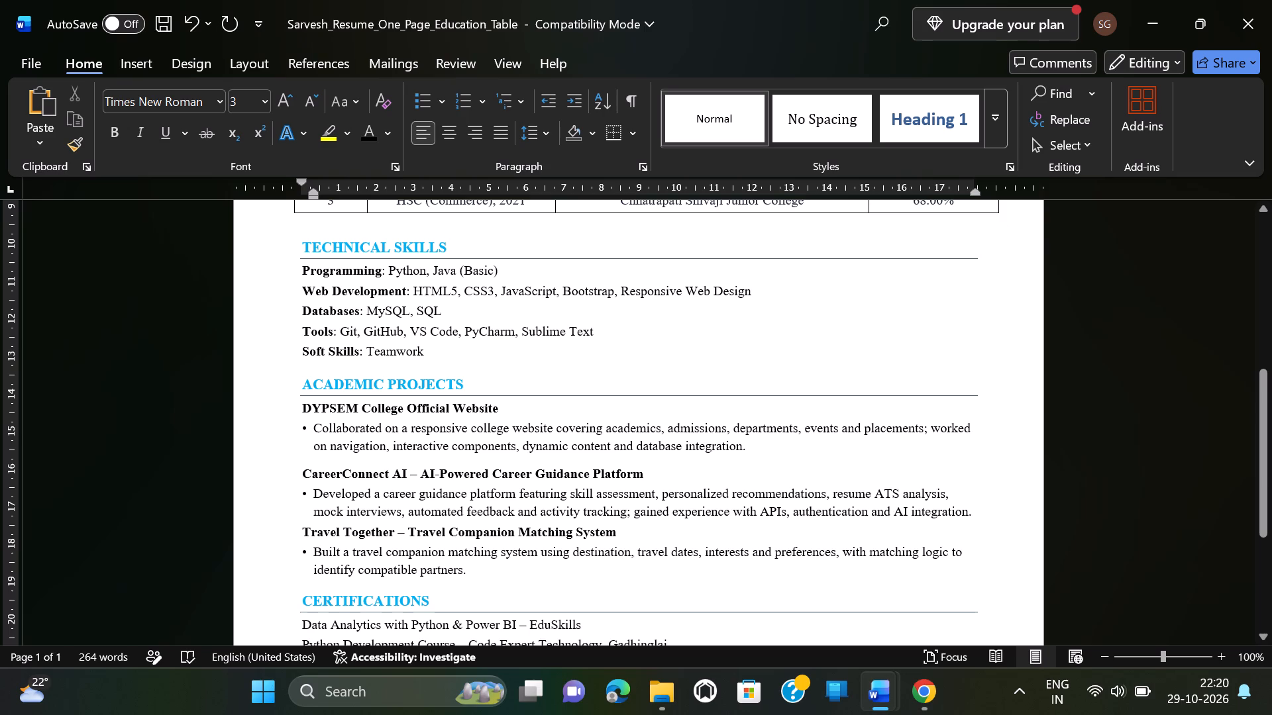
# Insert an empty line of font size 4 between the CareerConnect AI and Travel Together projects and save the document.
pyautogui.click(971, 512)
pyautogui.press('Return')
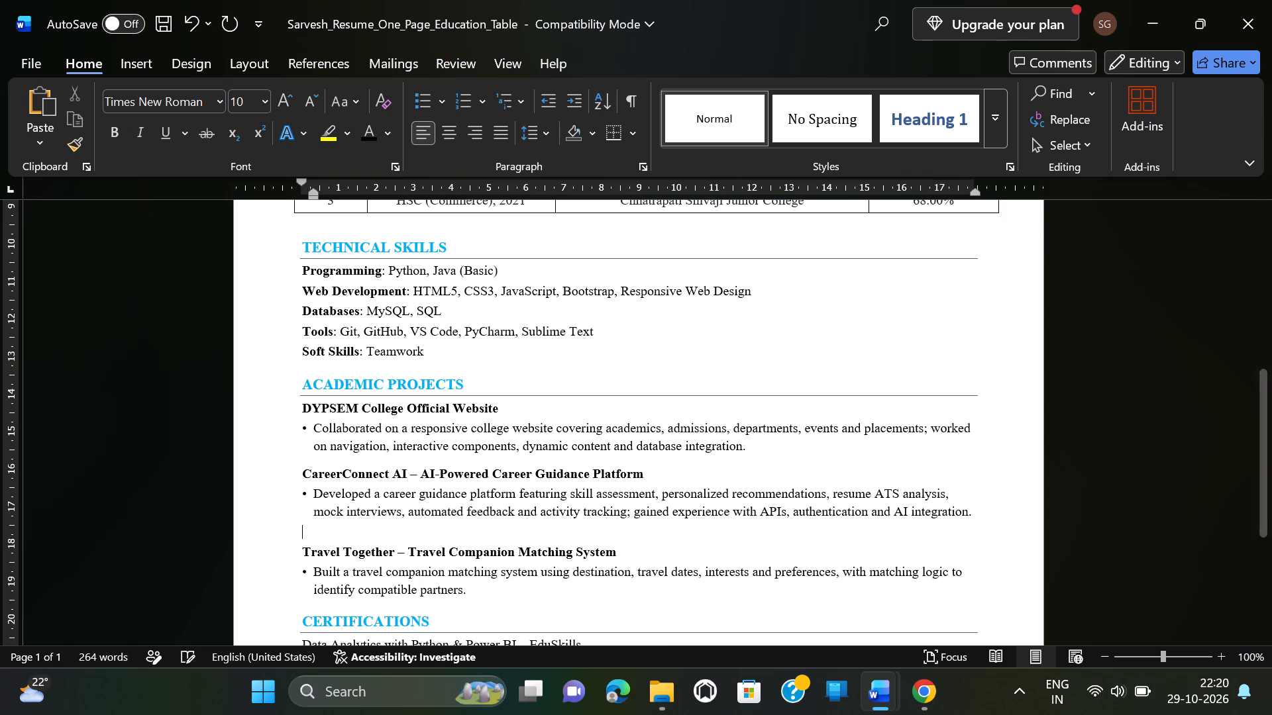
pyautogui.tripleClick(318, 106)
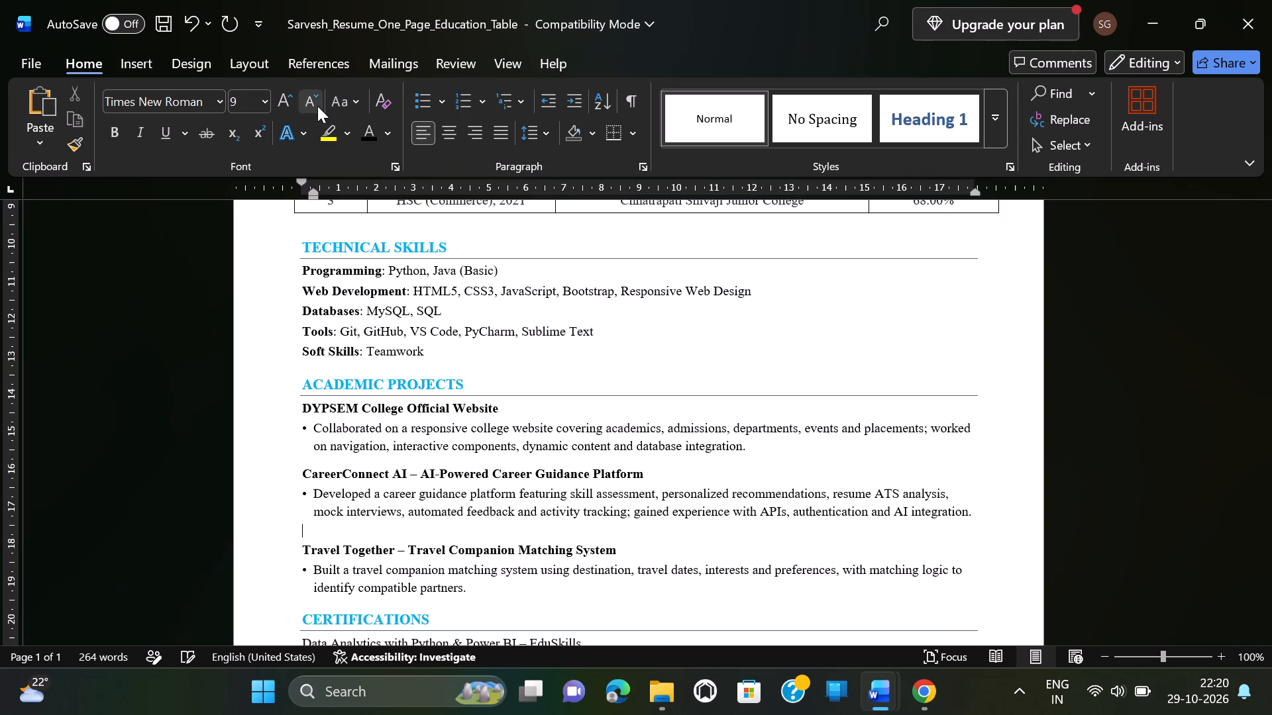
pyautogui.tripleClick(317, 106)
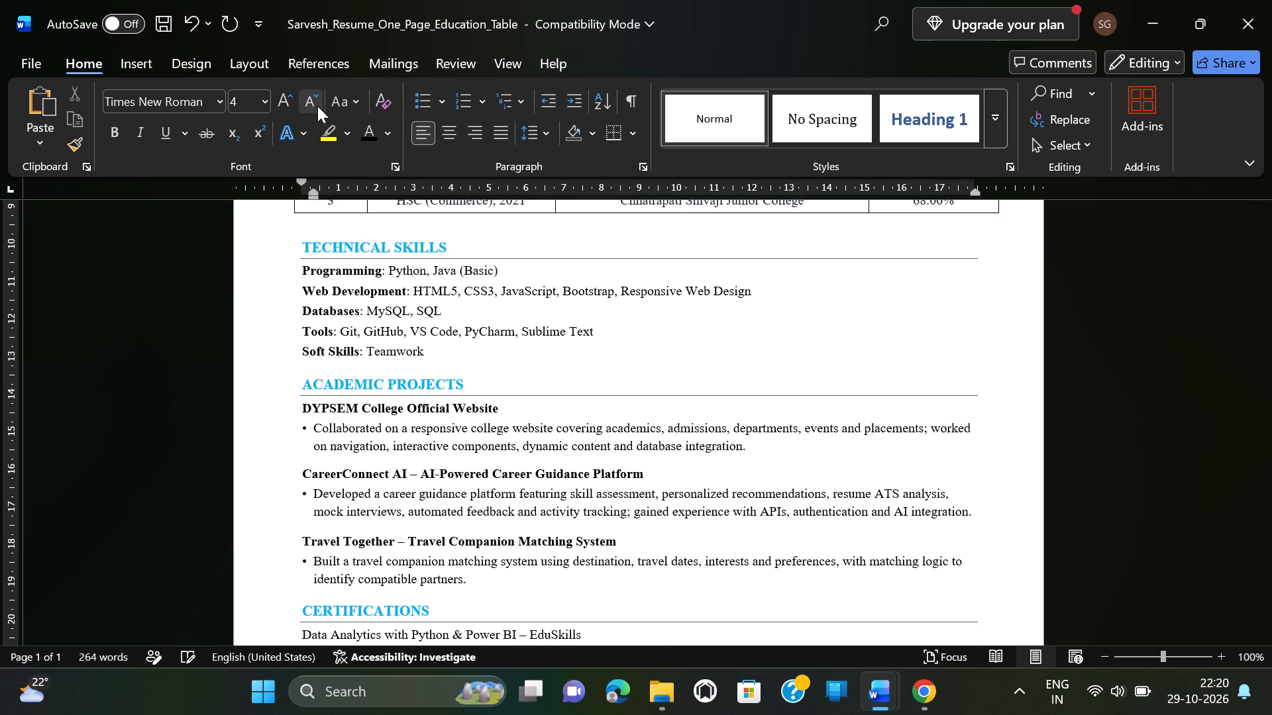
pyautogui.scroll(-6, 403, 328)
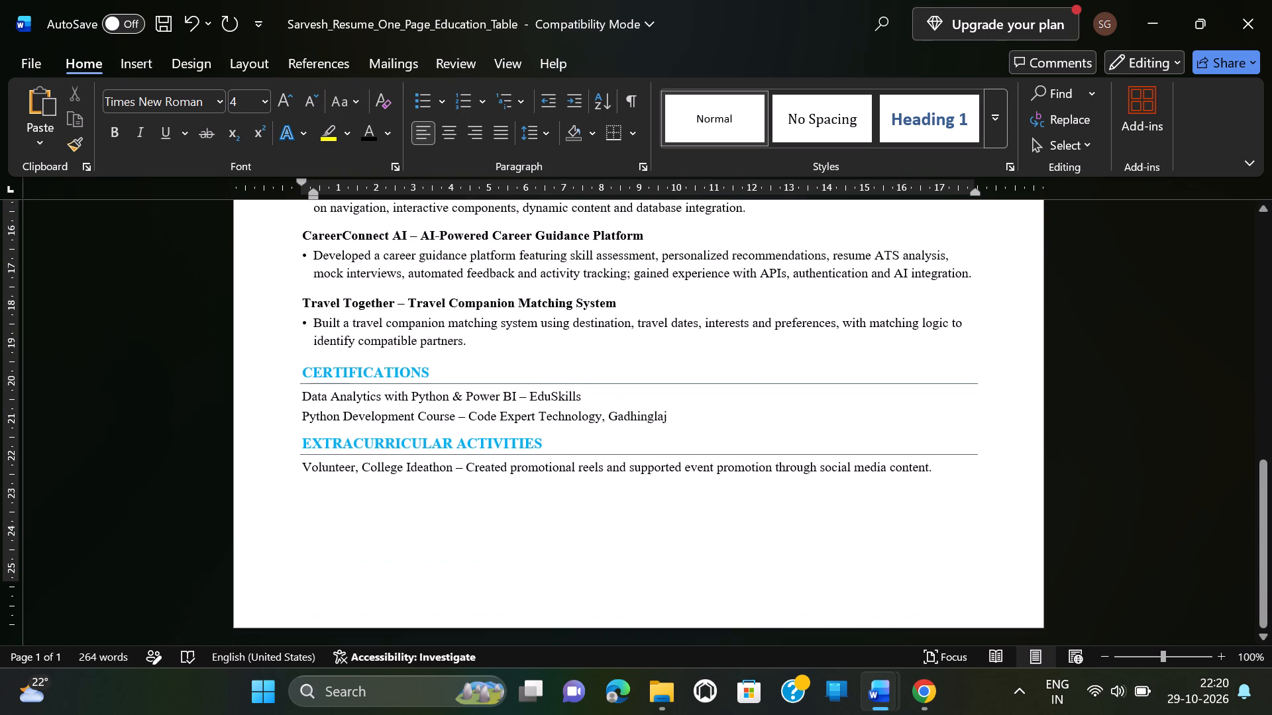
pyautogui.hotkey('ctrl', 's')
pyautogui.click(482, 507)
pyautogui.scroll(2, 571, 465)
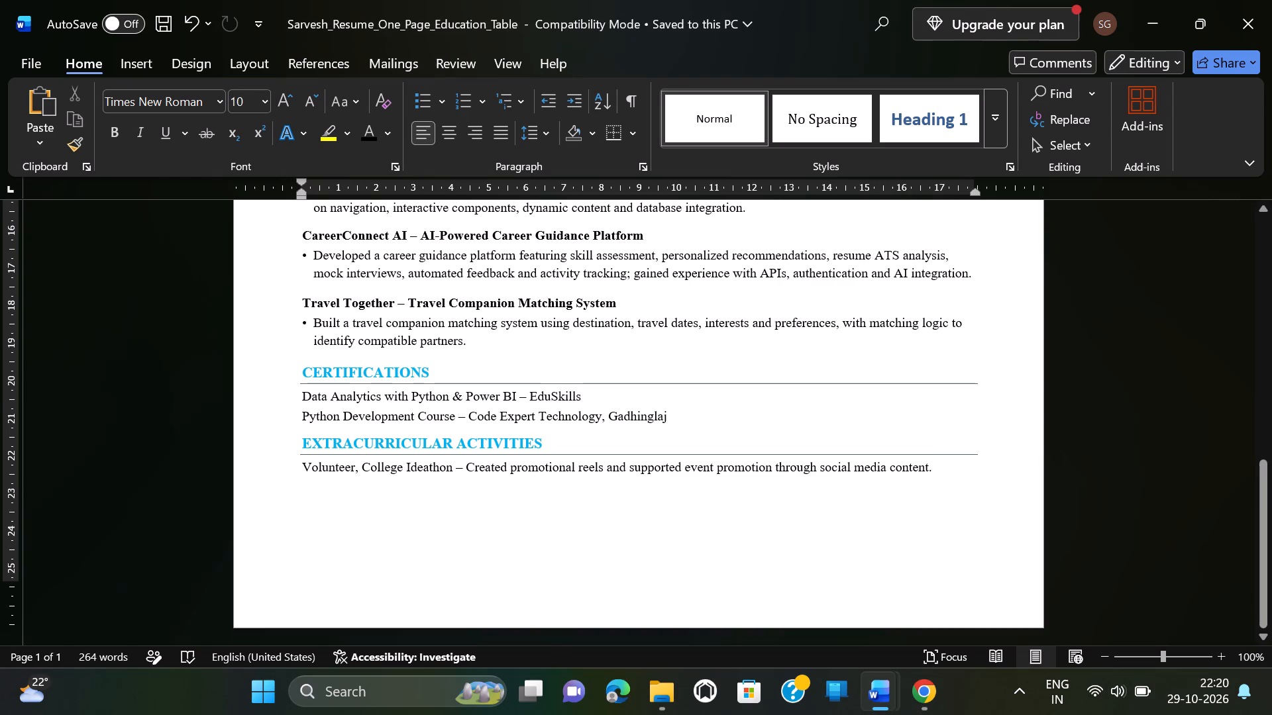
# Insert an empty line between the Travel Together project and the CERTIFICATIONS heading, shrinking its font size to below 4.
pyautogui.scroll(3, 571, 465)
pyautogui.scroll(-1, 571, 465)
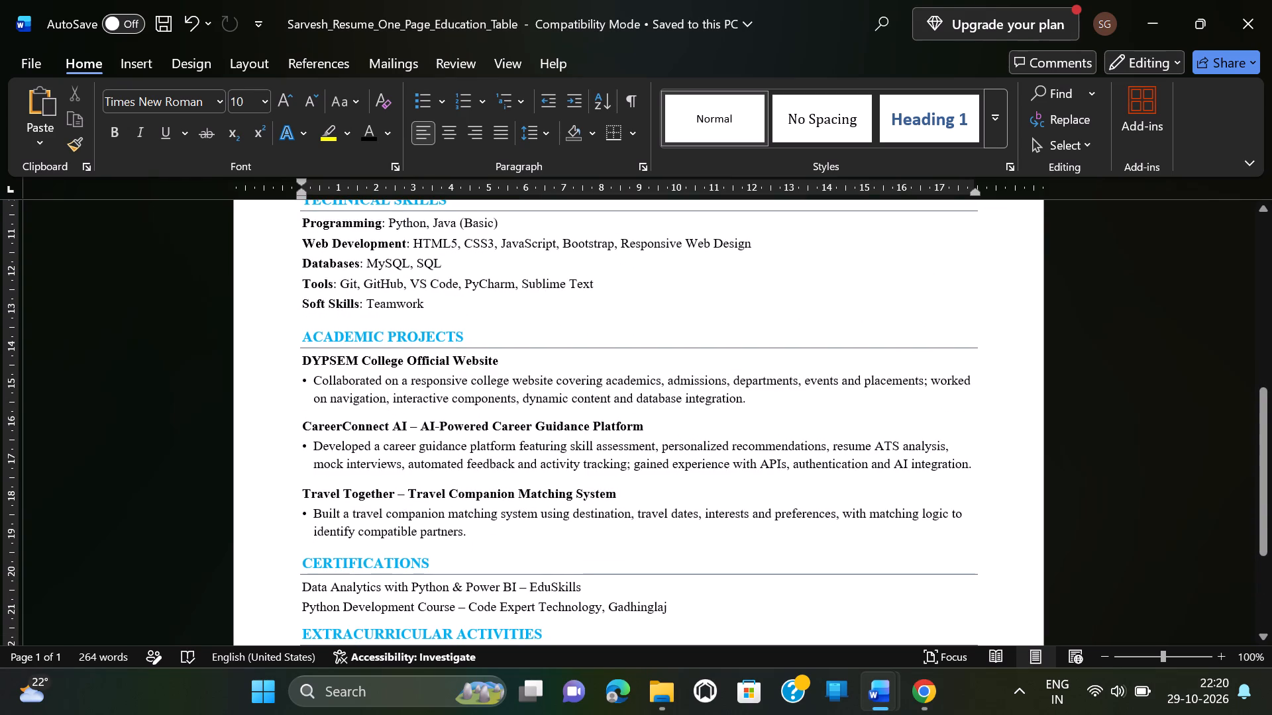
pyautogui.click(544, 536)
pyautogui.press('Return')
pyautogui.tripleClick(309, 95)
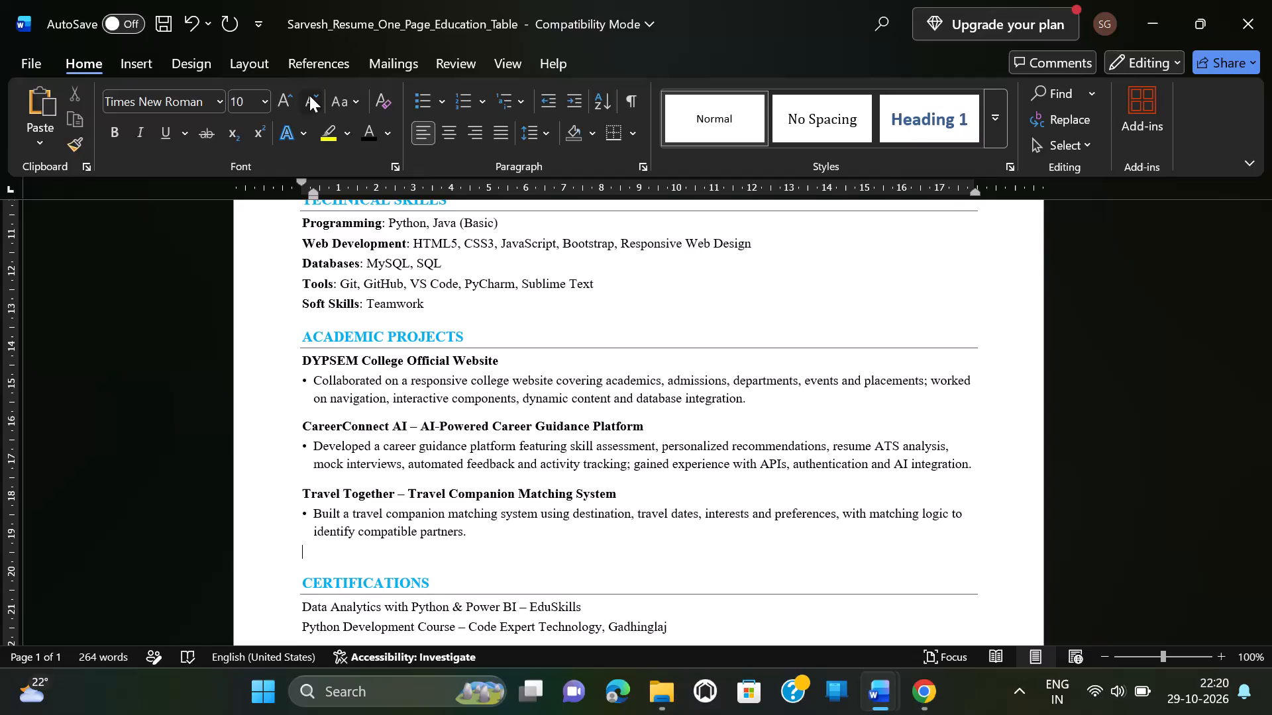
pyautogui.doubleClick(309, 98)
pyautogui.tripleClick(309, 98)
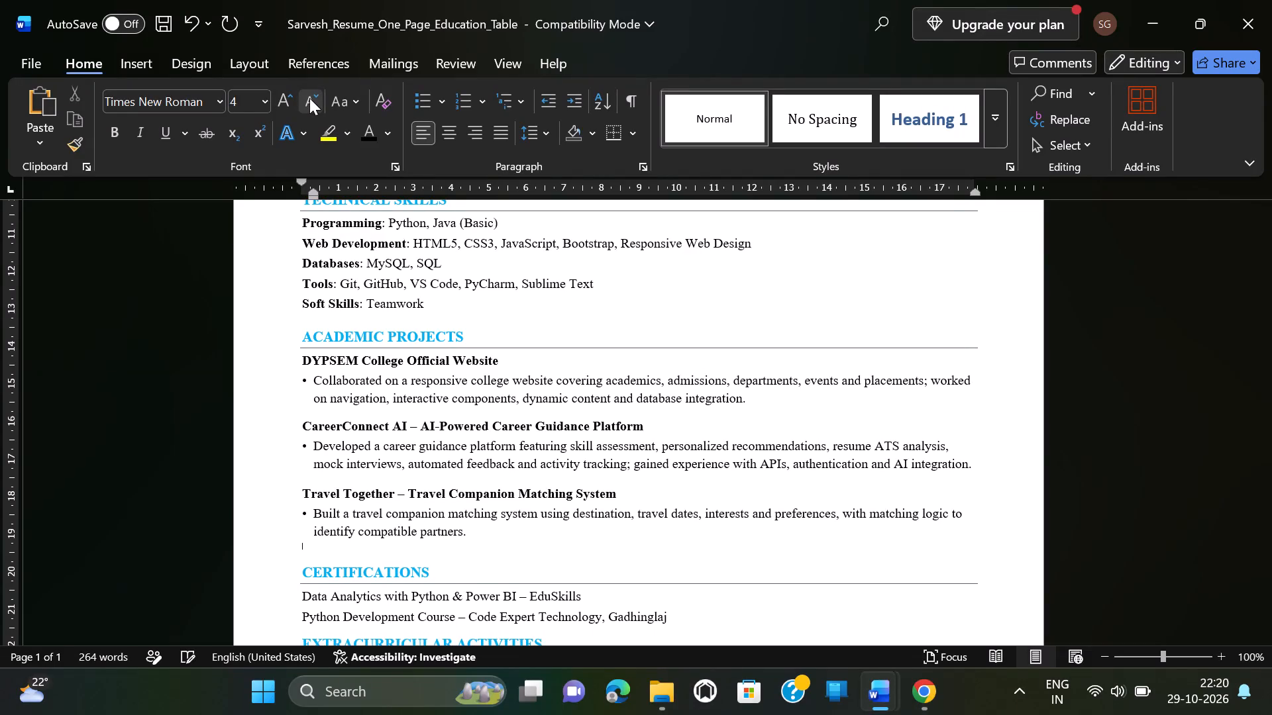
pyautogui.click(309, 98)
# Insert an empty line of font size 1 between the last certification entry and the EXTRACURRICULAR ACTIVITIES heading.
pyautogui.scroll(-3, 300, 158)
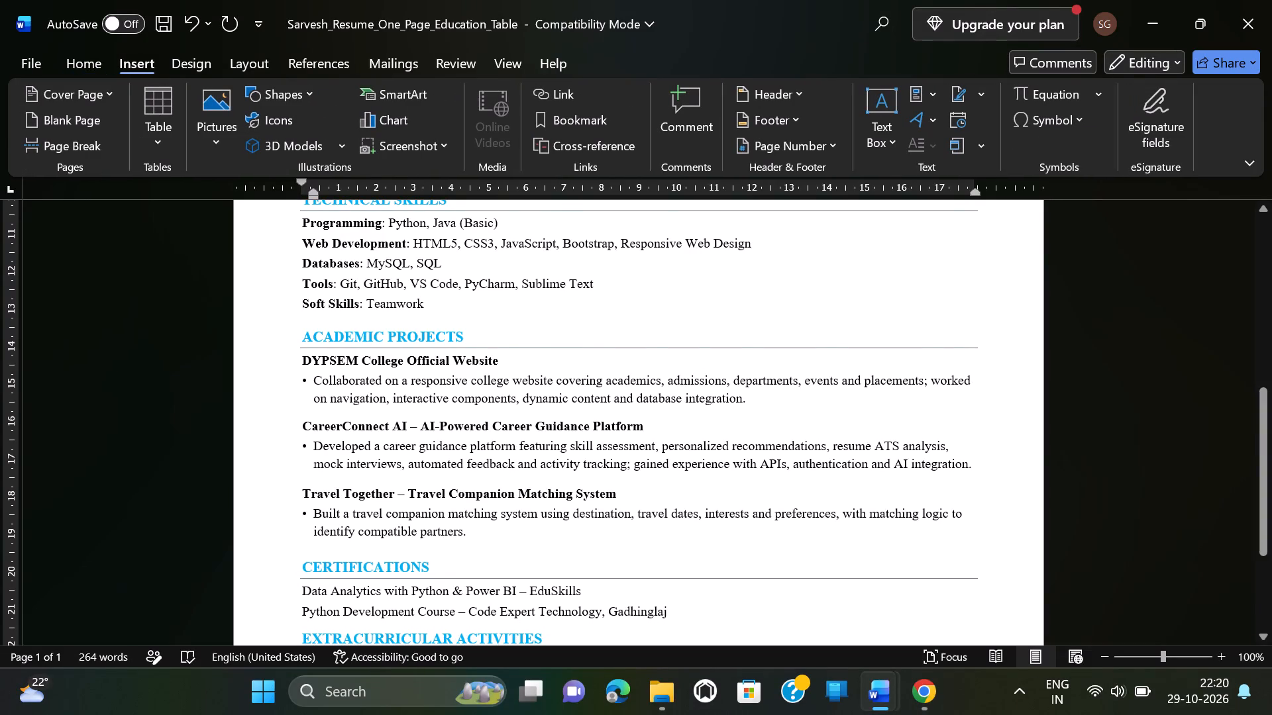
pyautogui.scroll(-3, 532, 550)
pyautogui.click(672, 469)
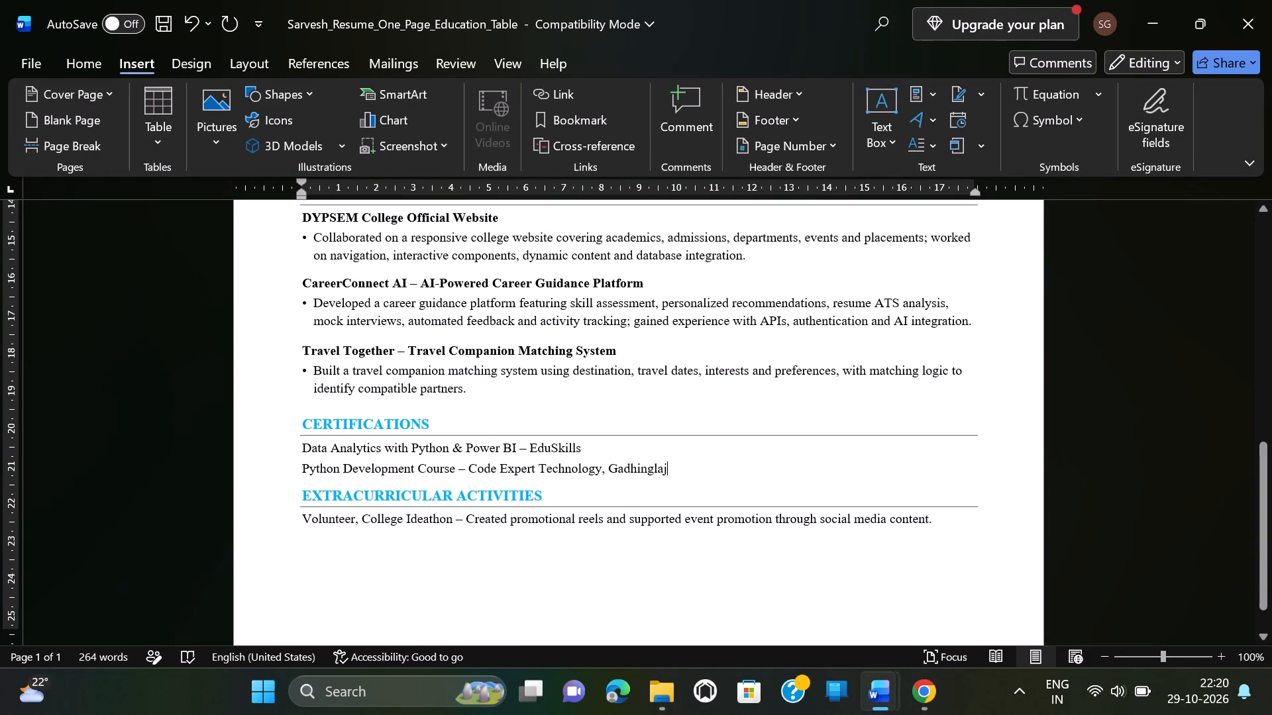
pyautogui.press('Return')
pyautogui.click(103, 58)
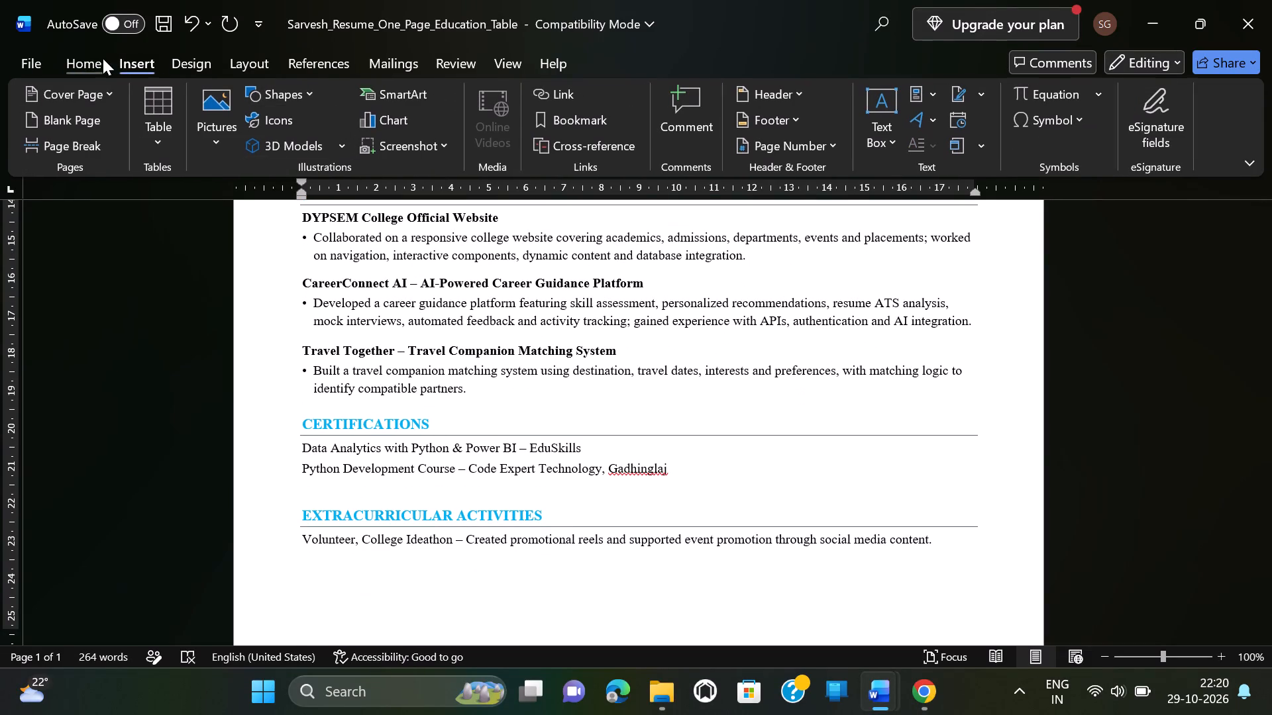
pyautogui.click(272, 94)
pyautogui.tripleClick(314, 107)
pyautogui.tripleClick(314, 107)
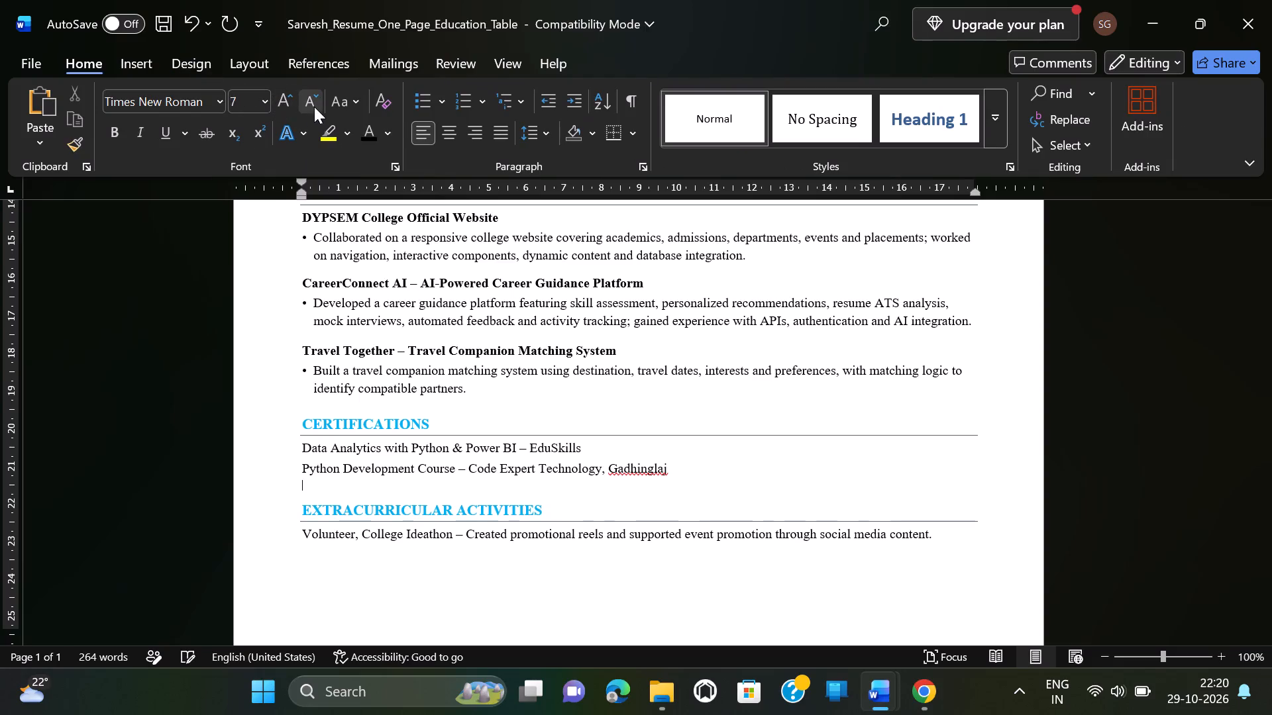
pyautogui.click(314, 107)
pyautogui.click(313, 105)
pyautogui.click(313, 105)
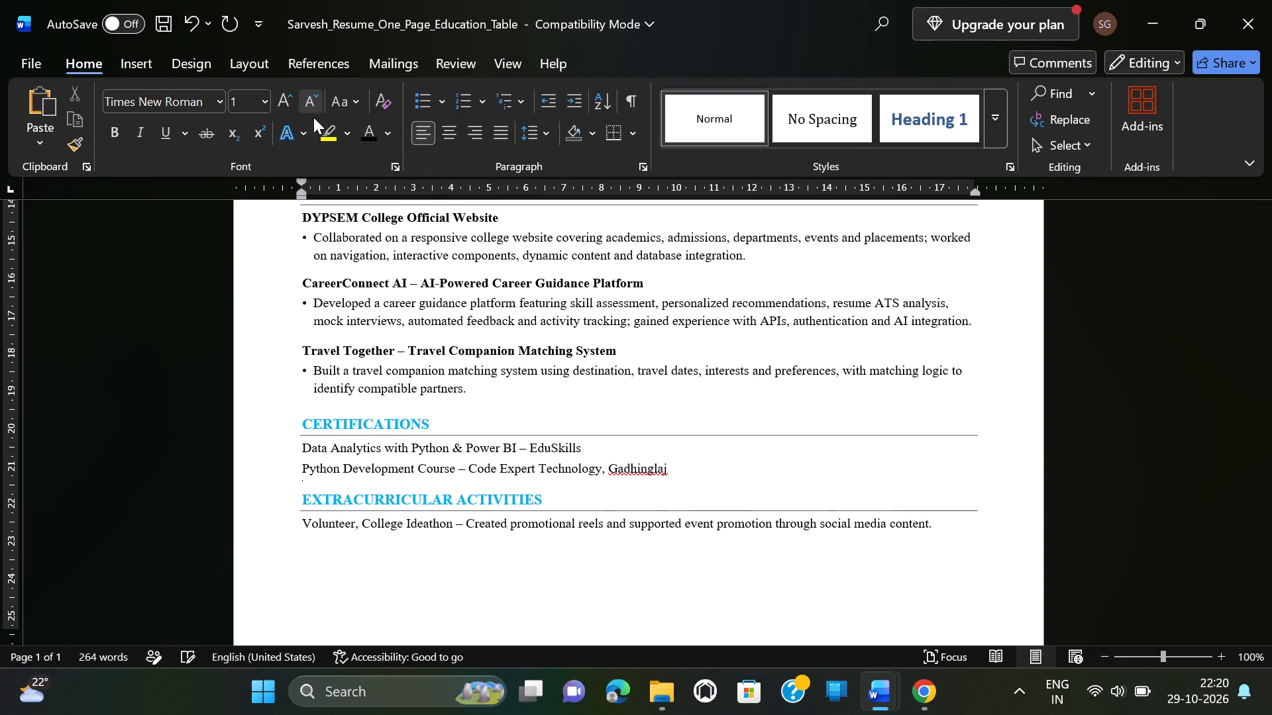
# Review the spacing of all resume sections, from the header down to EXTRACURRICULAR ACTIVITIES.
pyautogui.scroll(-5, 348, 249)
pyautogui.scroll(9, 388, 354)
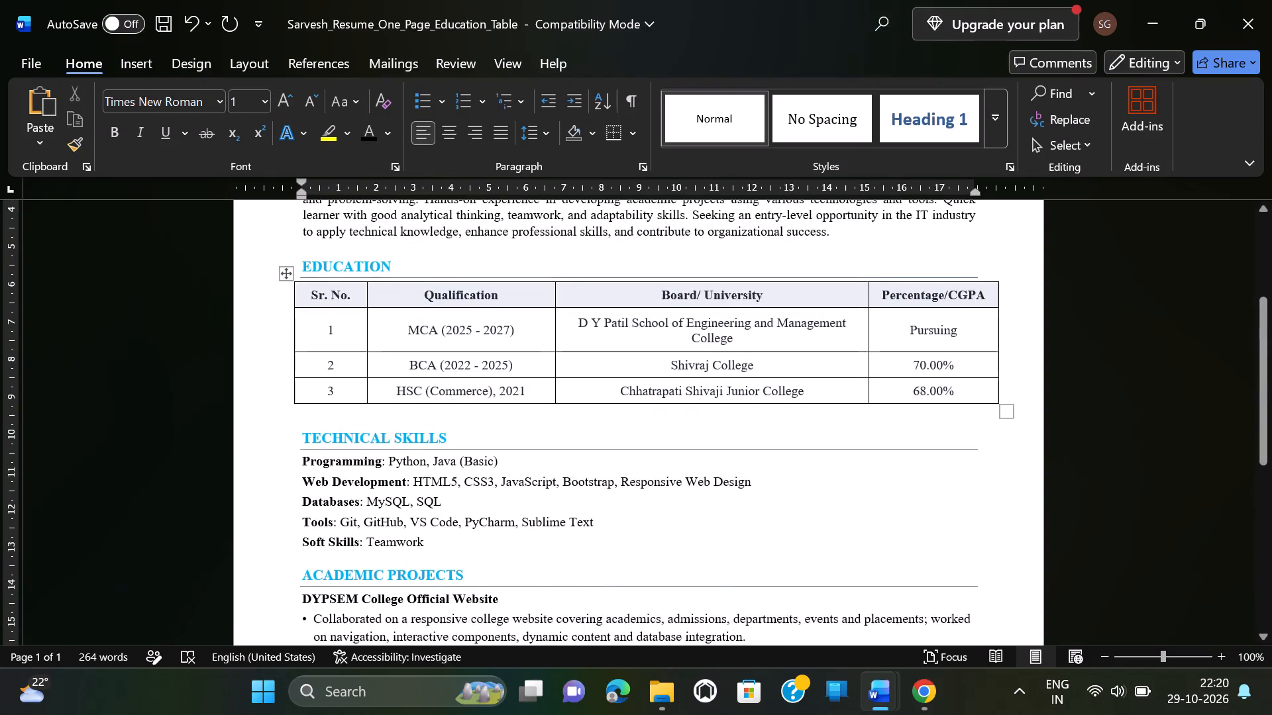
pyautogui.scroll(3, 423, 415)
pyautogui.scroll(-3, 425, 425)
pyautogui.scroll(-1, 332, 459)
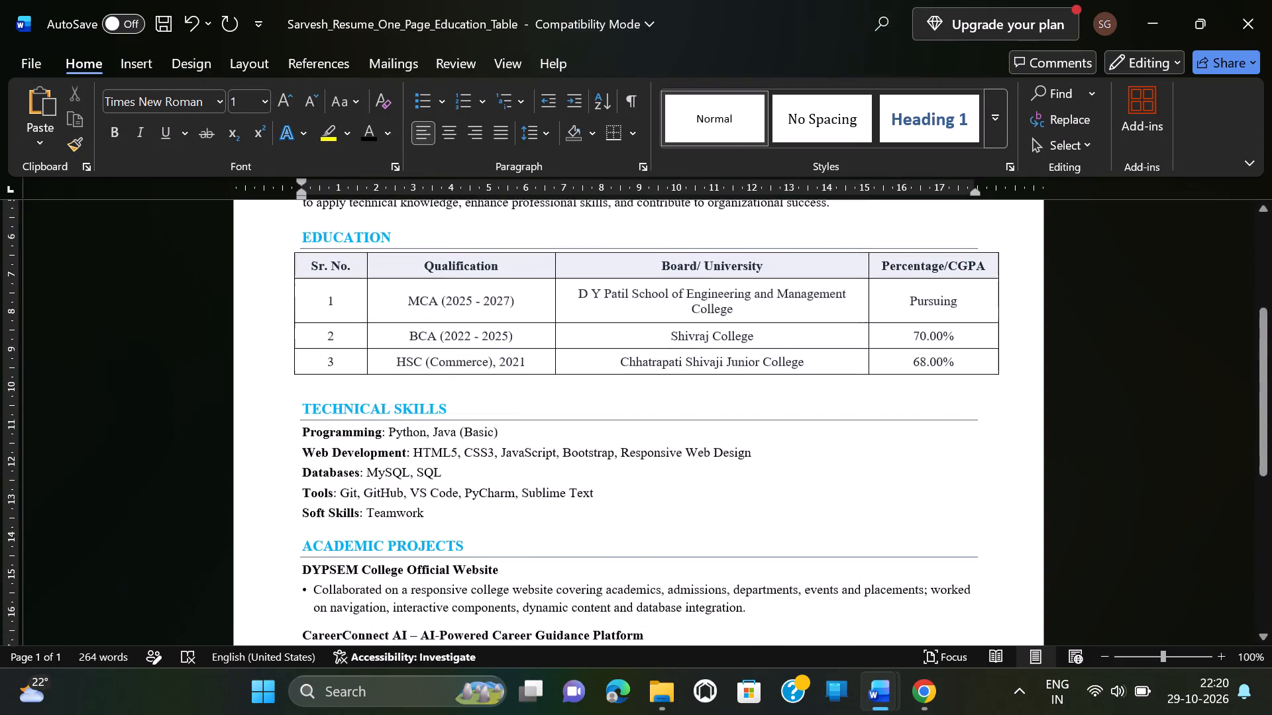
pyautogui.scroll(-11, 332, 459)
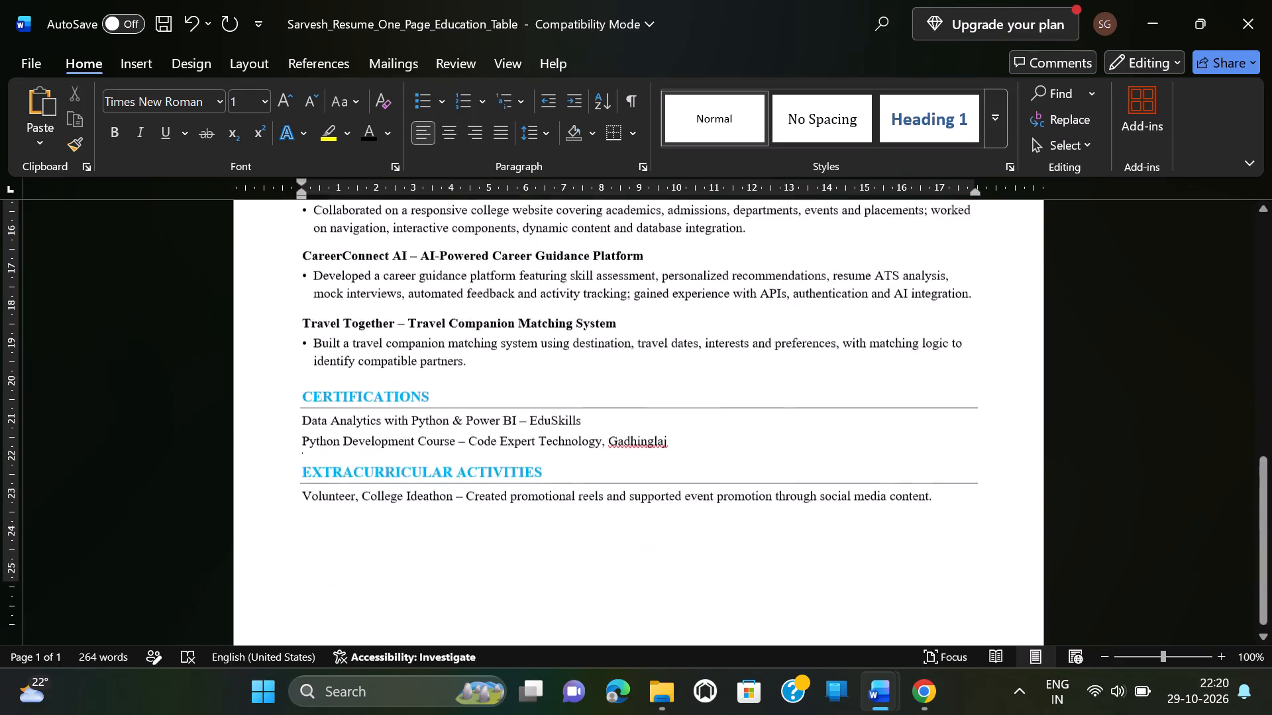
pyautogui.scroll(15, 473, 386)
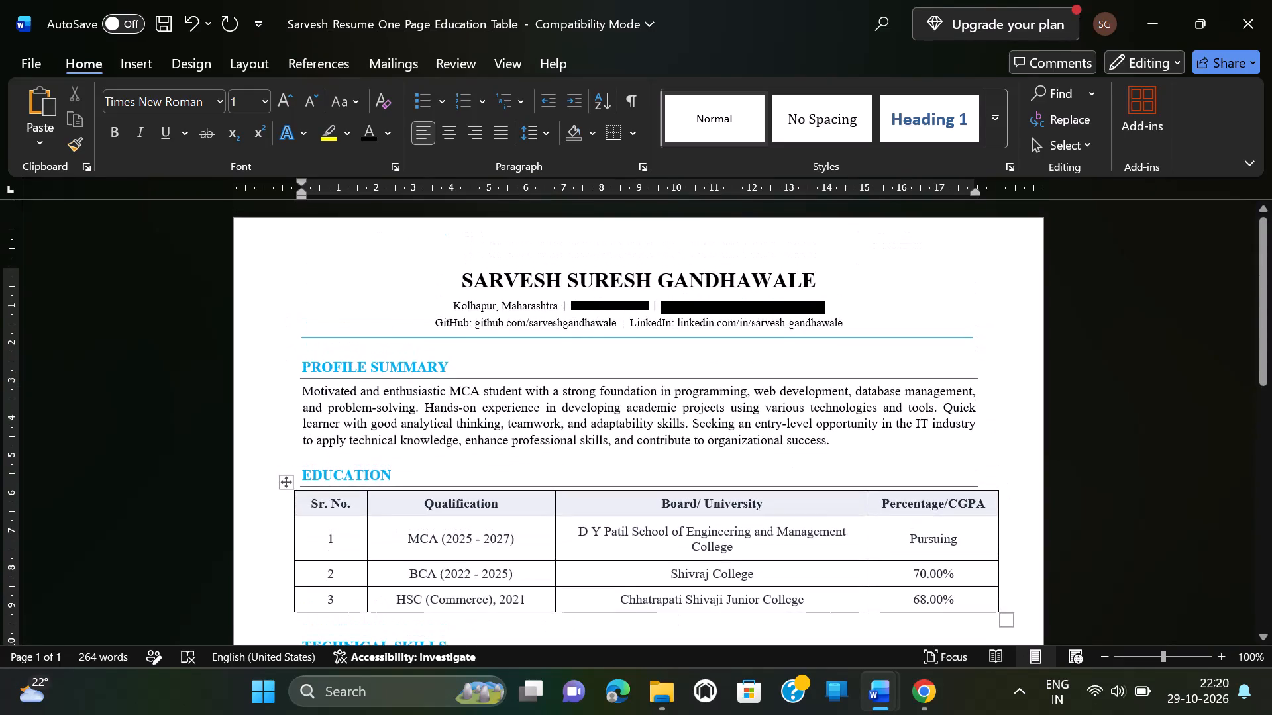
pyautogui.scroll(1, 510, 361)
# Save the resume document.
pyautogui.hotkey('ctrl', 's')
pyautogui.hotkey('ctrl', 's')
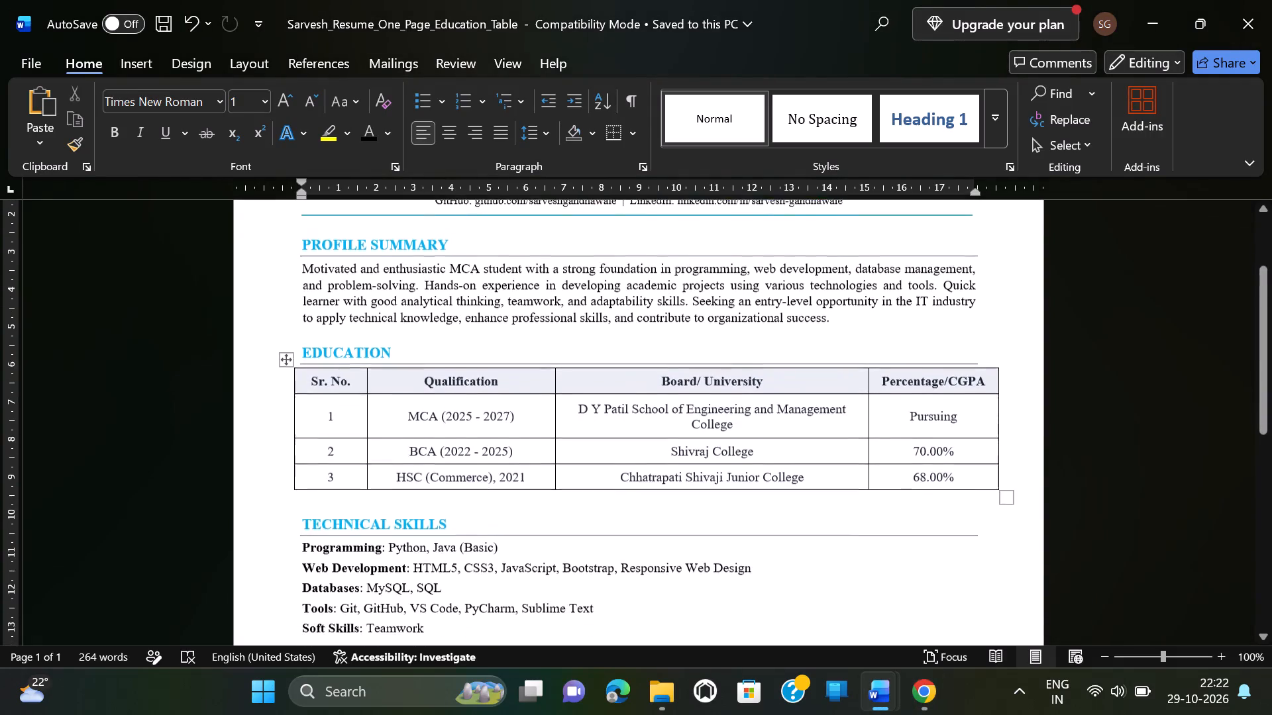
pyautogui.scroll(-2, 728, 406)
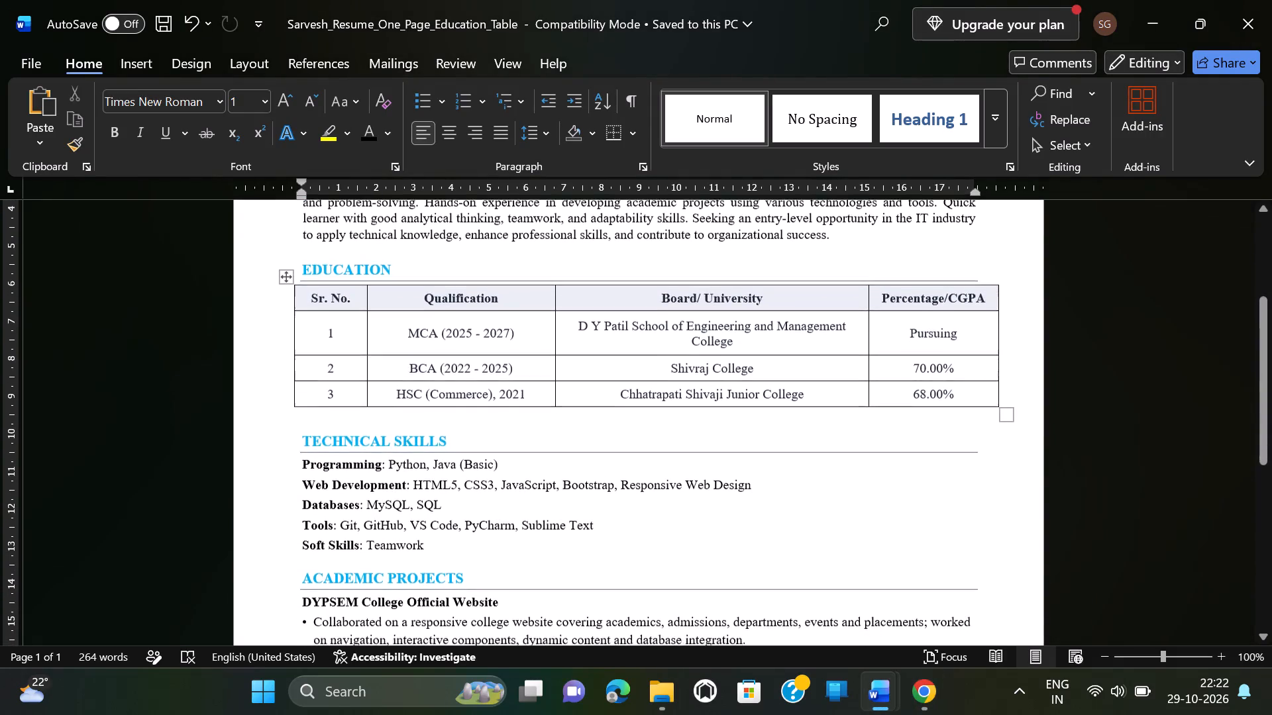
pyautogui.scroll(-2, 728, 406)
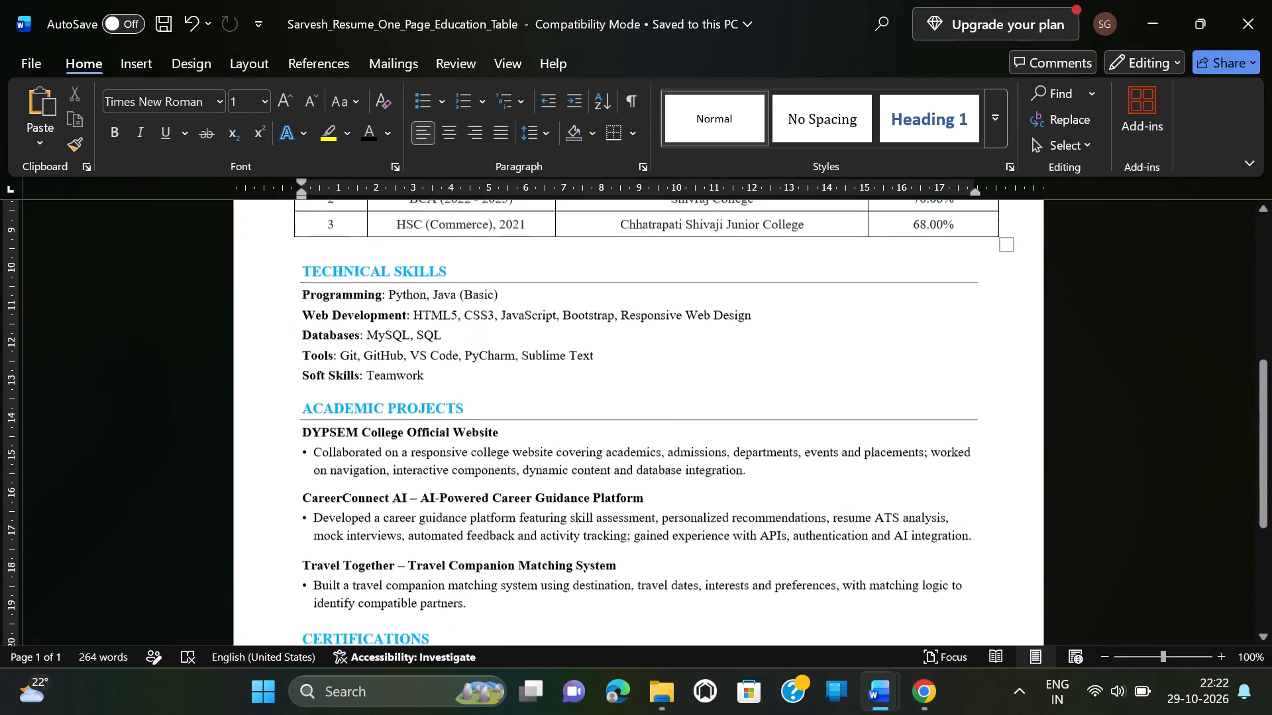
pyautogui.scroll(-4, 728, 406)
pyautogui.scroll(1, 728, 406)
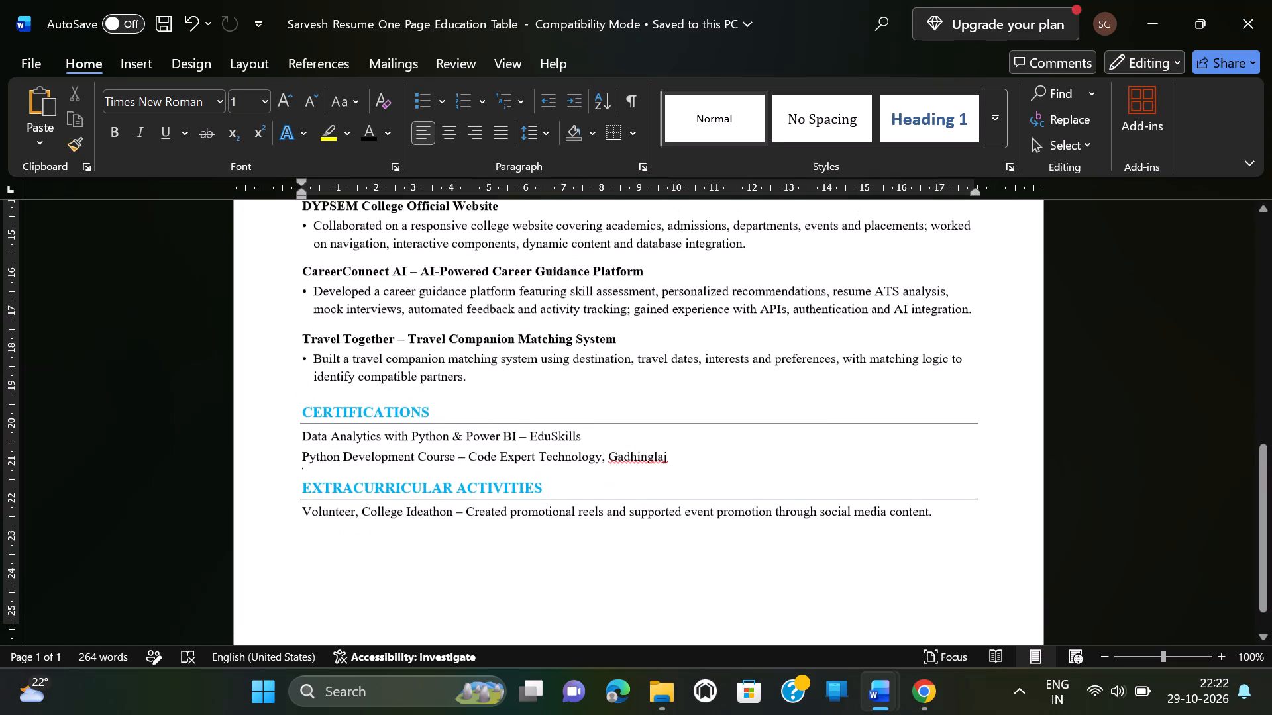
pyautogui.scroll(1, 728, 406)
pyautogui.scroll(-1, 728, 406)
pyautogui.scroll(1, 728, 406)
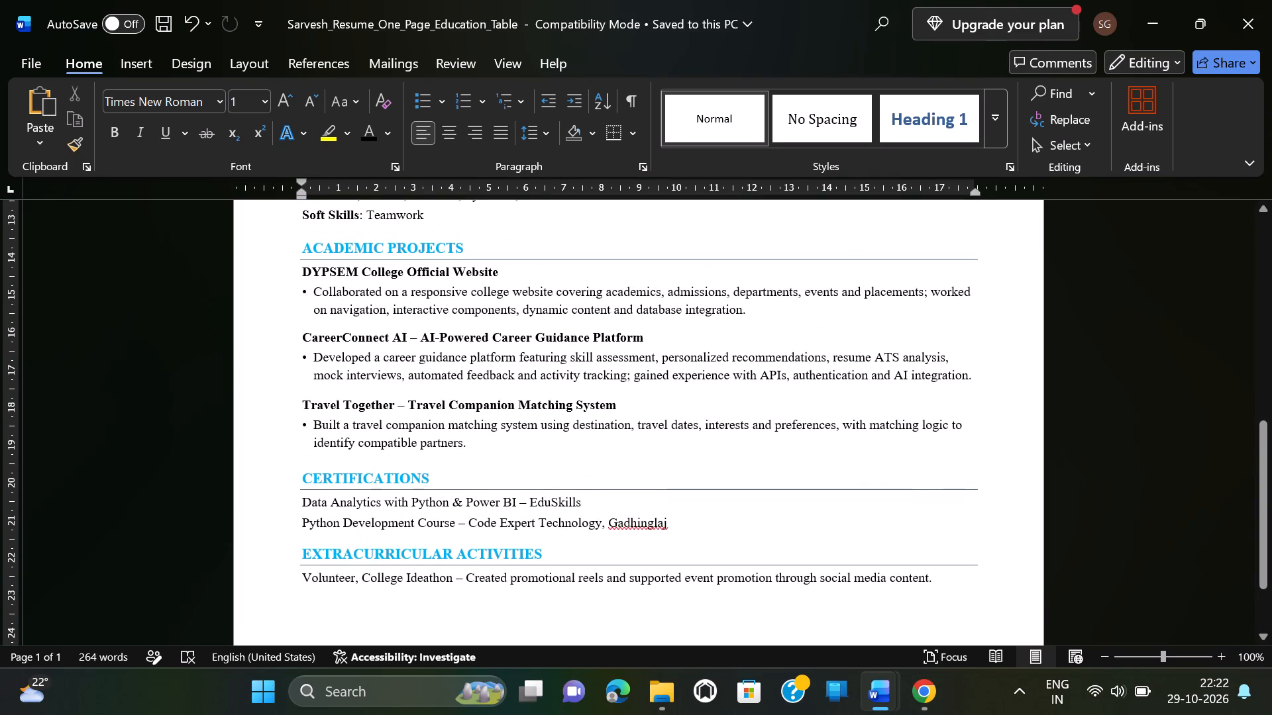
pyautogui.scroll(-1, 728, 406)
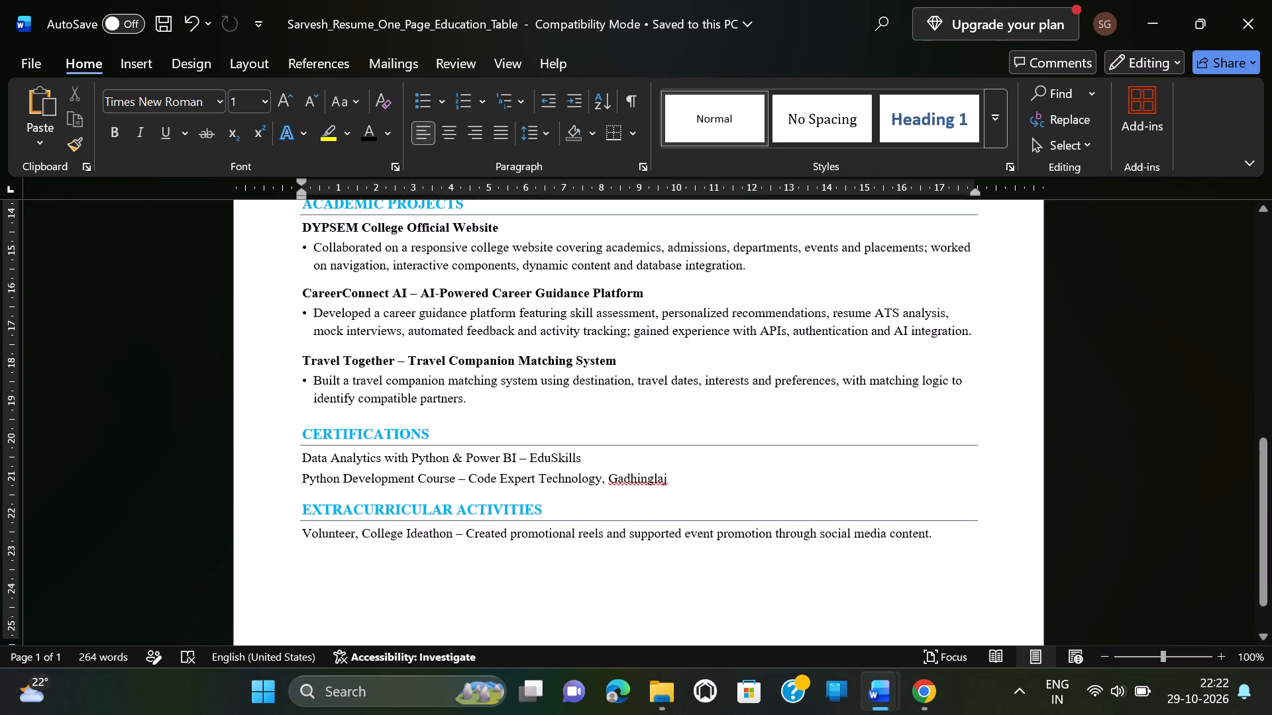
pyautogui.scroll(3, 728, 406)
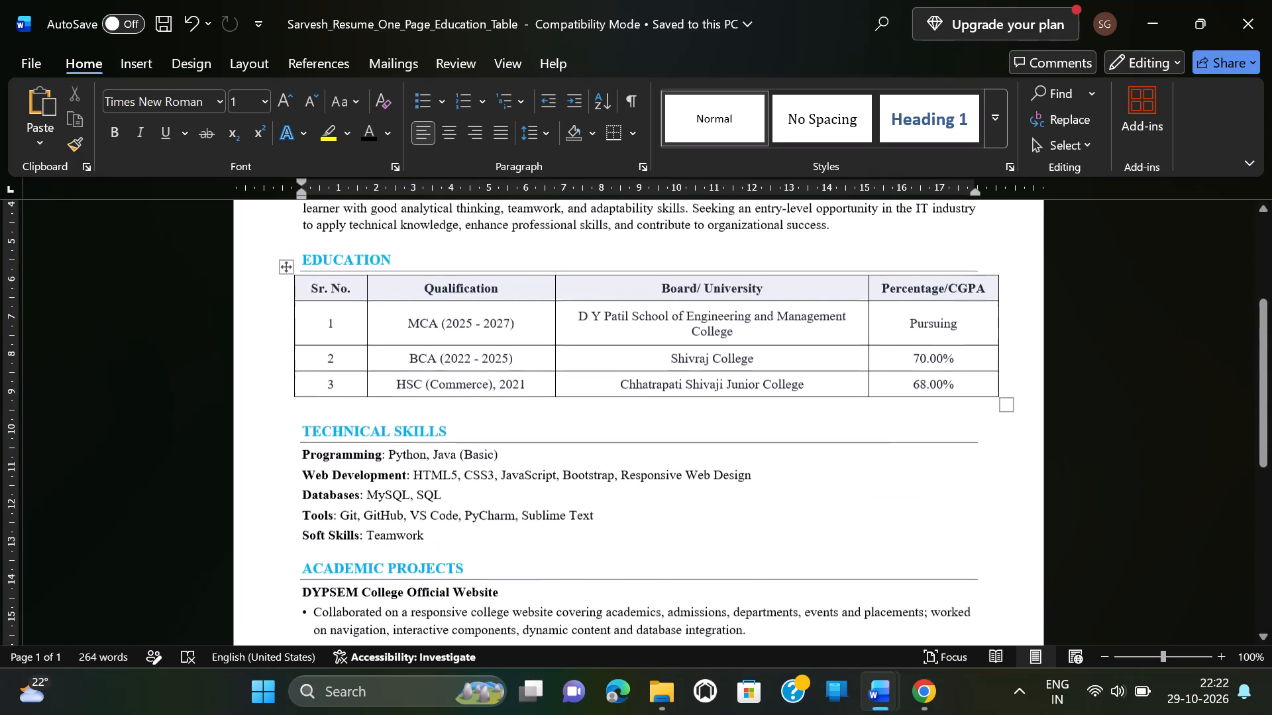
pyautogui.scroll(1, 728, 406)
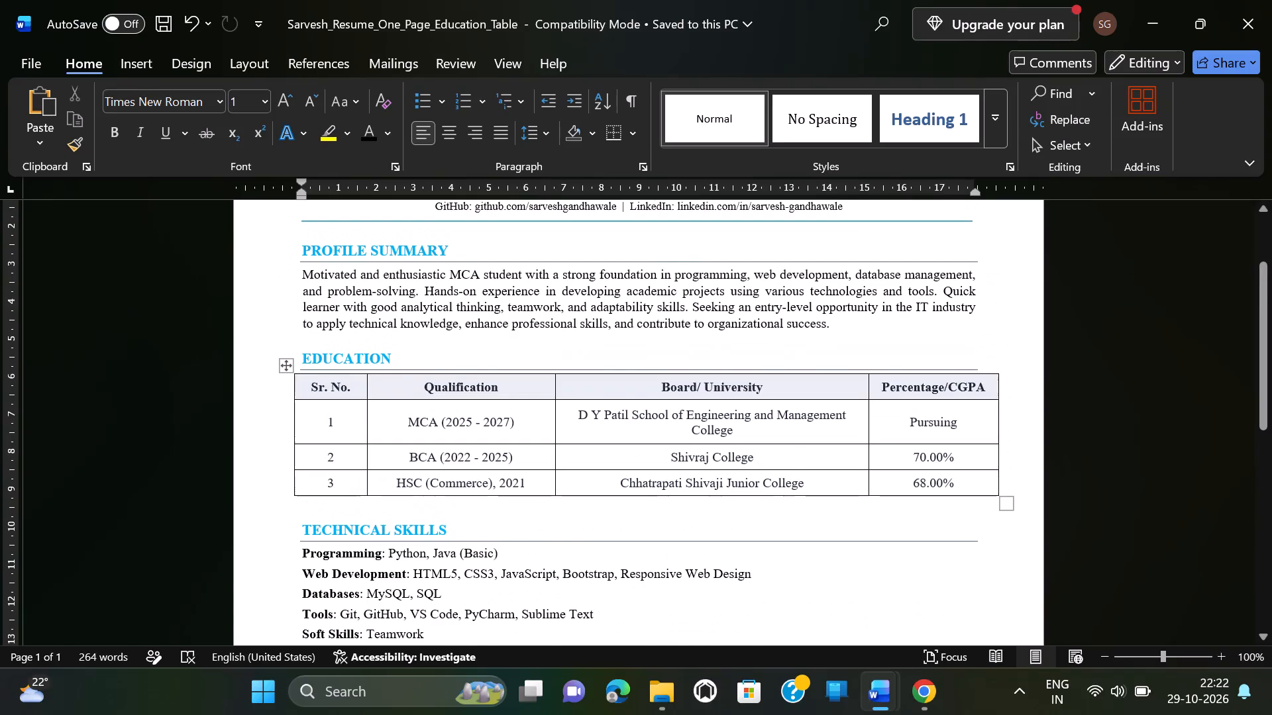
pyautogui.scroll(1, 728, 406)
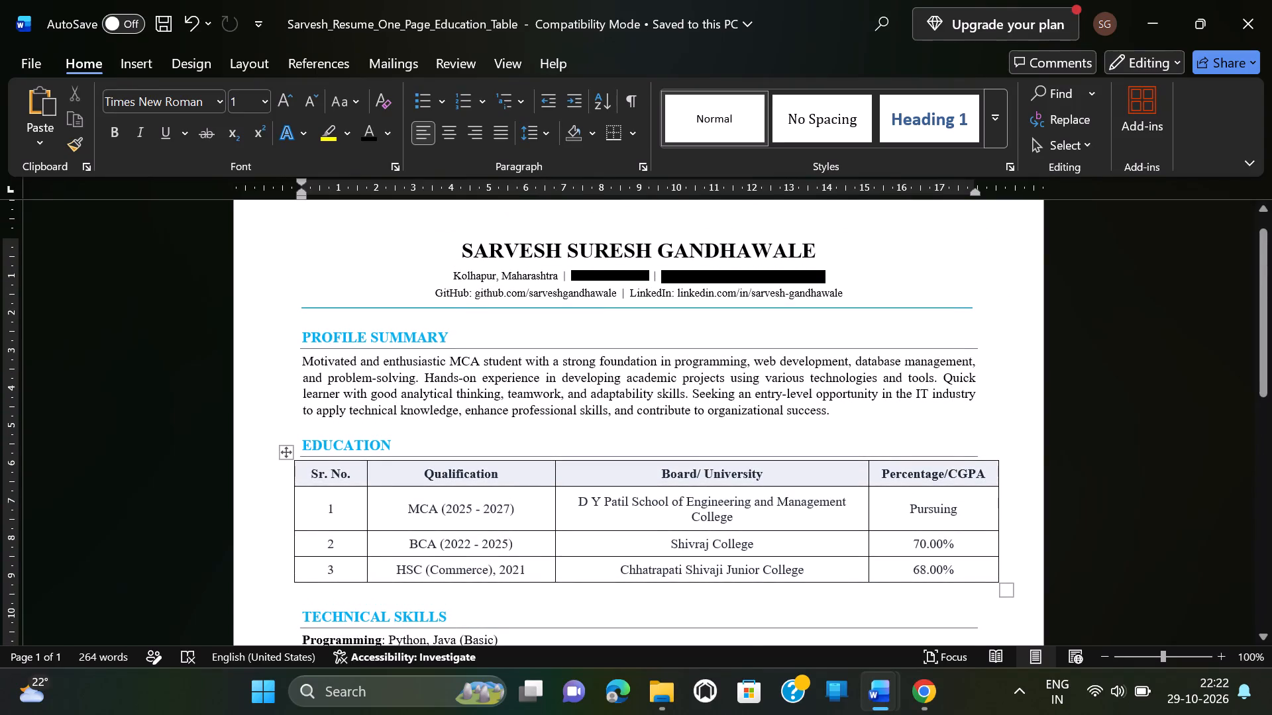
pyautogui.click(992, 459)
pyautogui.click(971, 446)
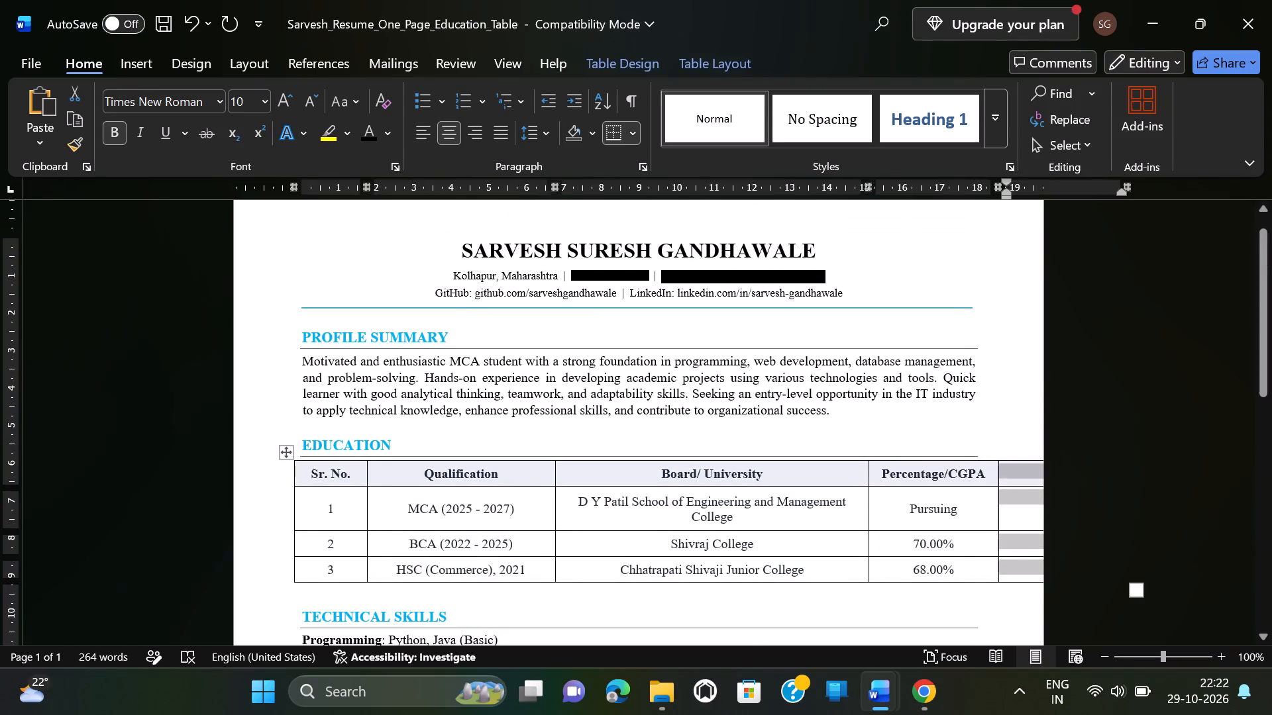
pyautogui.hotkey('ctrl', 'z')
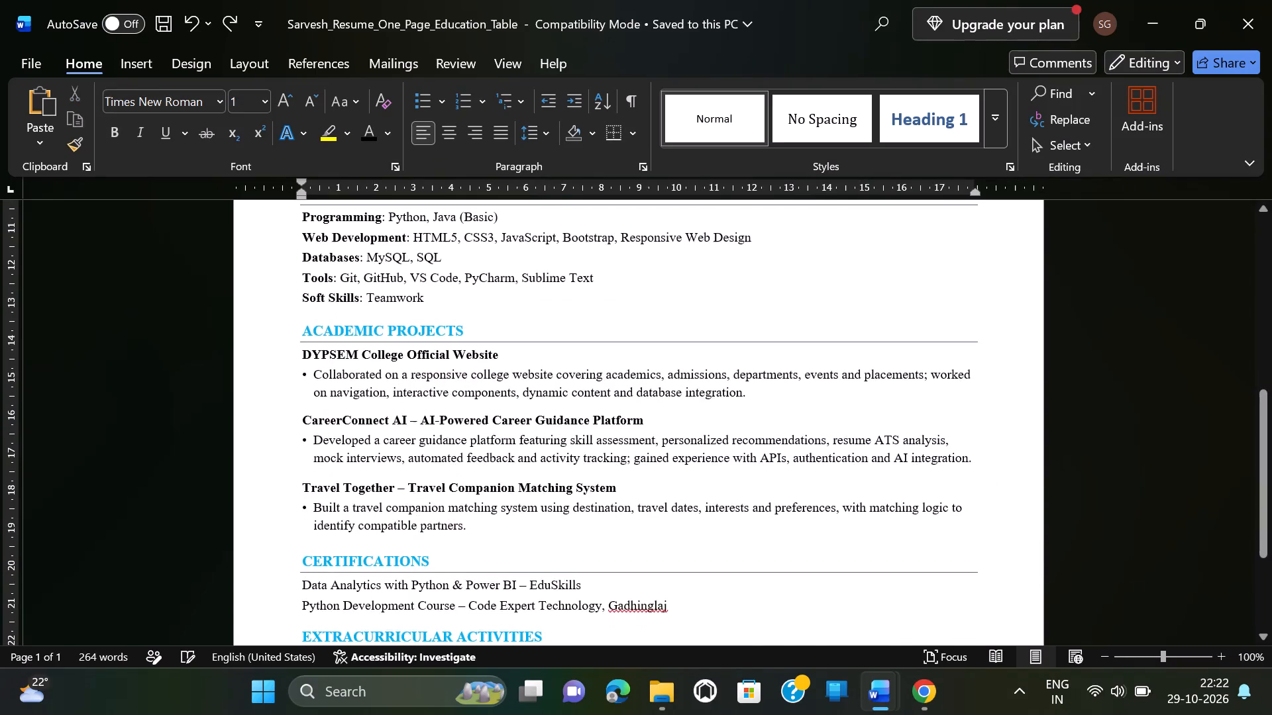
# Save the resume document.
pyautogui.scroll(2, 912, 391)
pyautogui.hotkey('ctrl', 's')
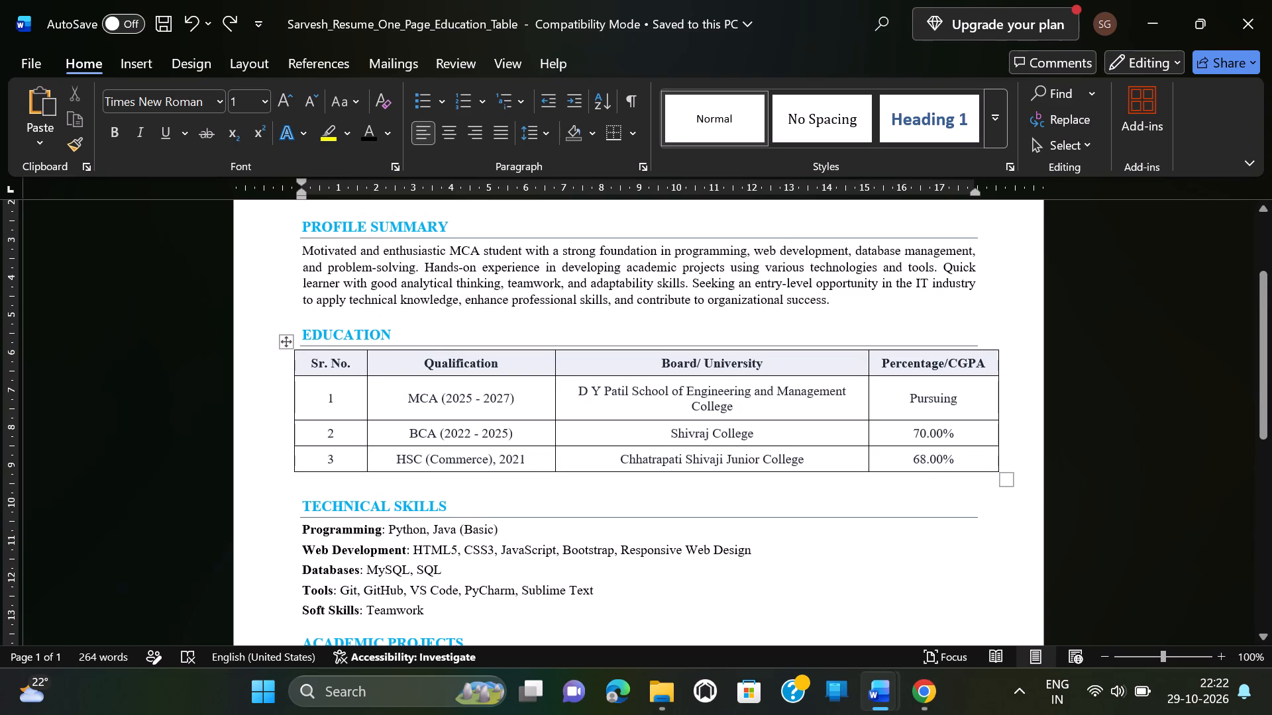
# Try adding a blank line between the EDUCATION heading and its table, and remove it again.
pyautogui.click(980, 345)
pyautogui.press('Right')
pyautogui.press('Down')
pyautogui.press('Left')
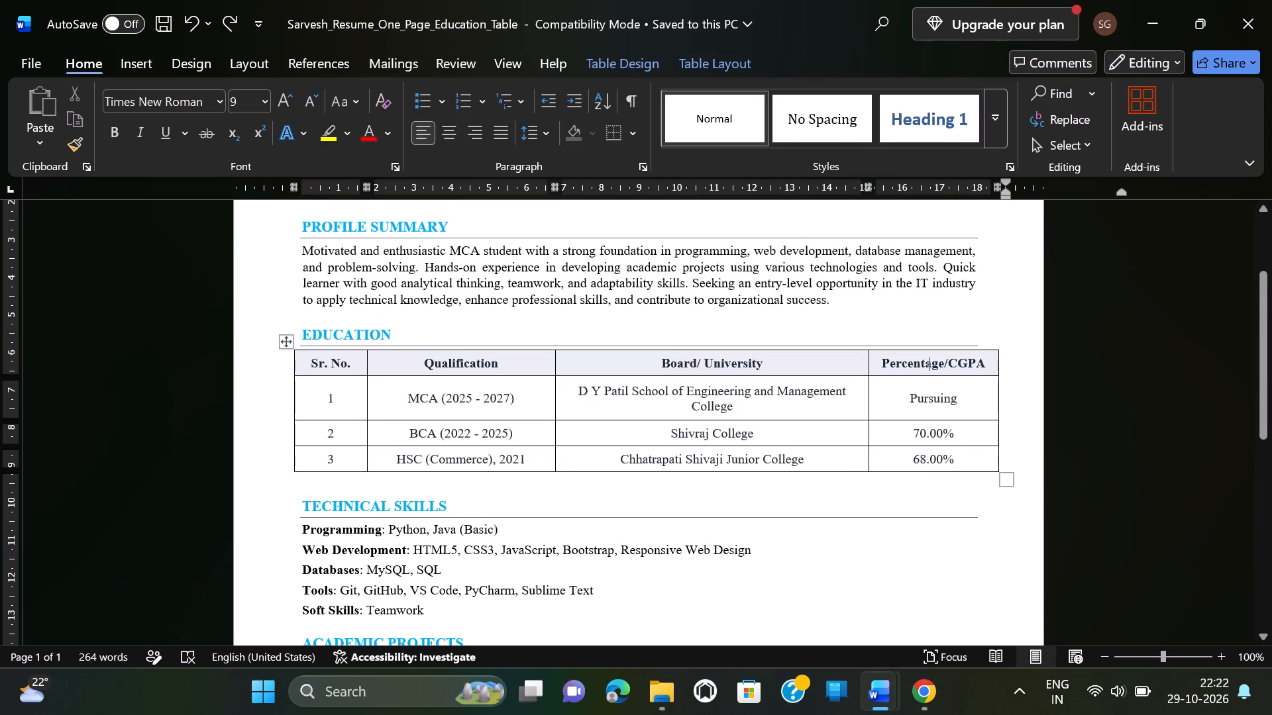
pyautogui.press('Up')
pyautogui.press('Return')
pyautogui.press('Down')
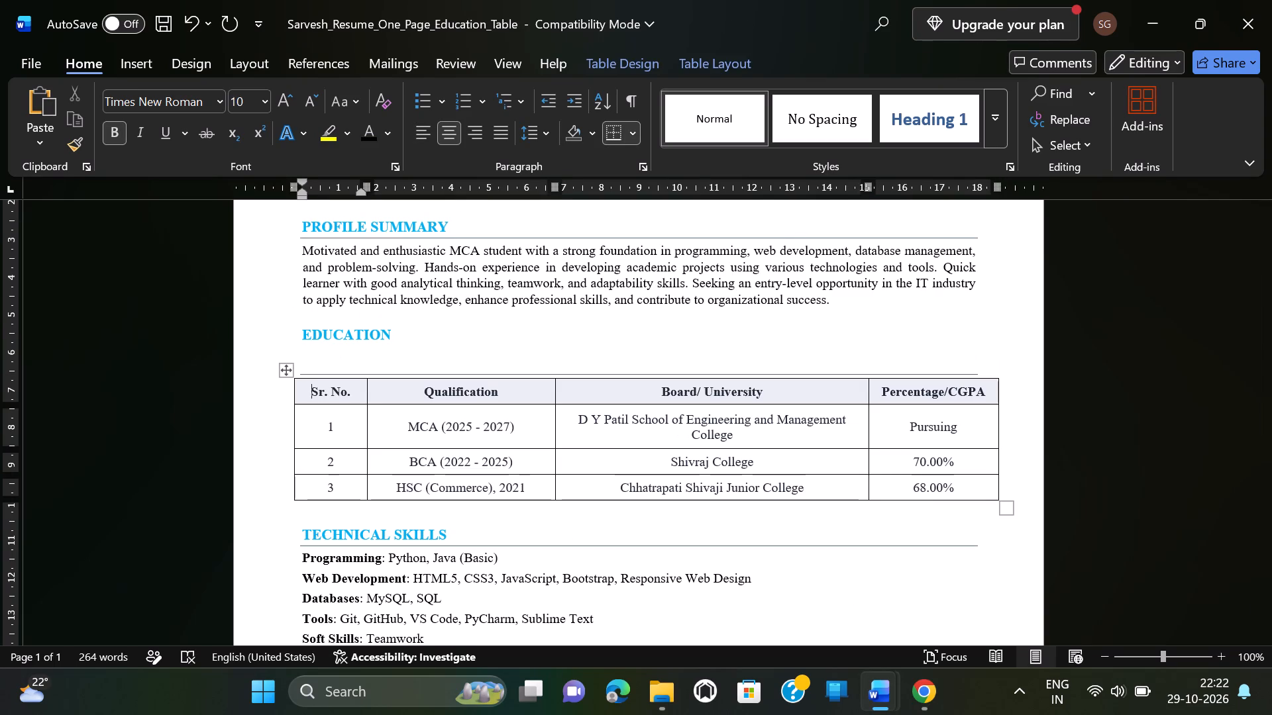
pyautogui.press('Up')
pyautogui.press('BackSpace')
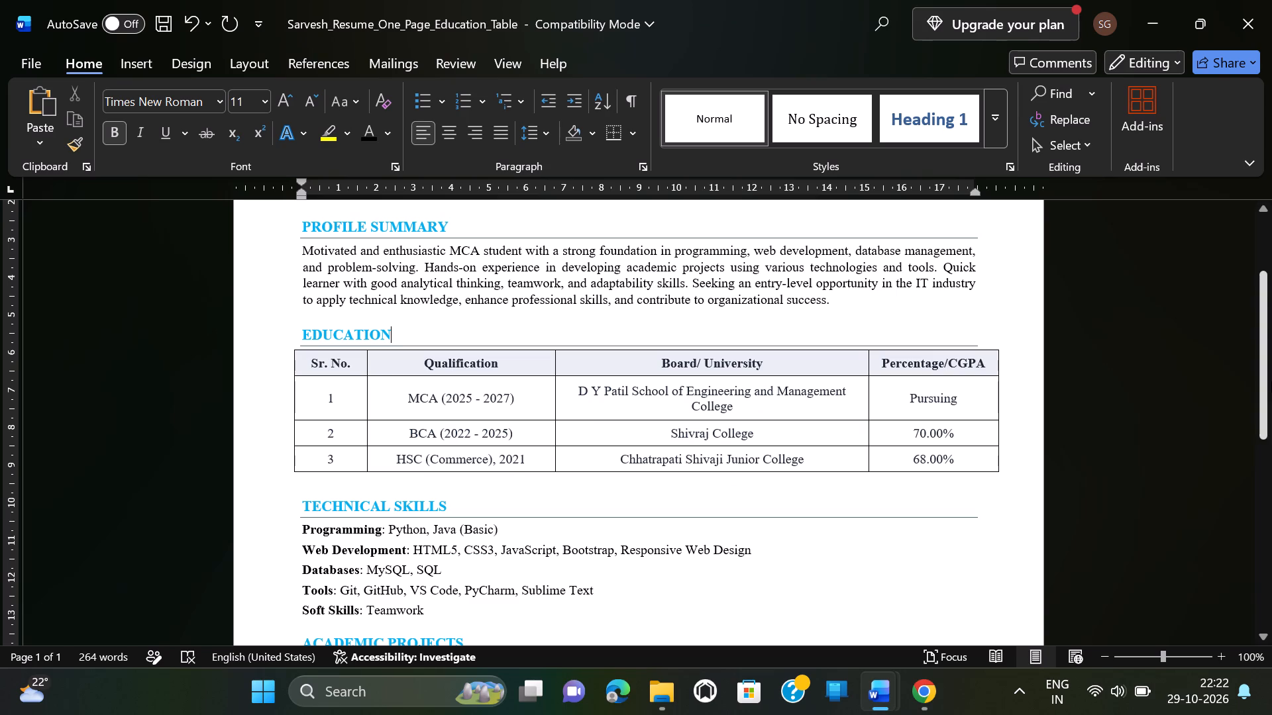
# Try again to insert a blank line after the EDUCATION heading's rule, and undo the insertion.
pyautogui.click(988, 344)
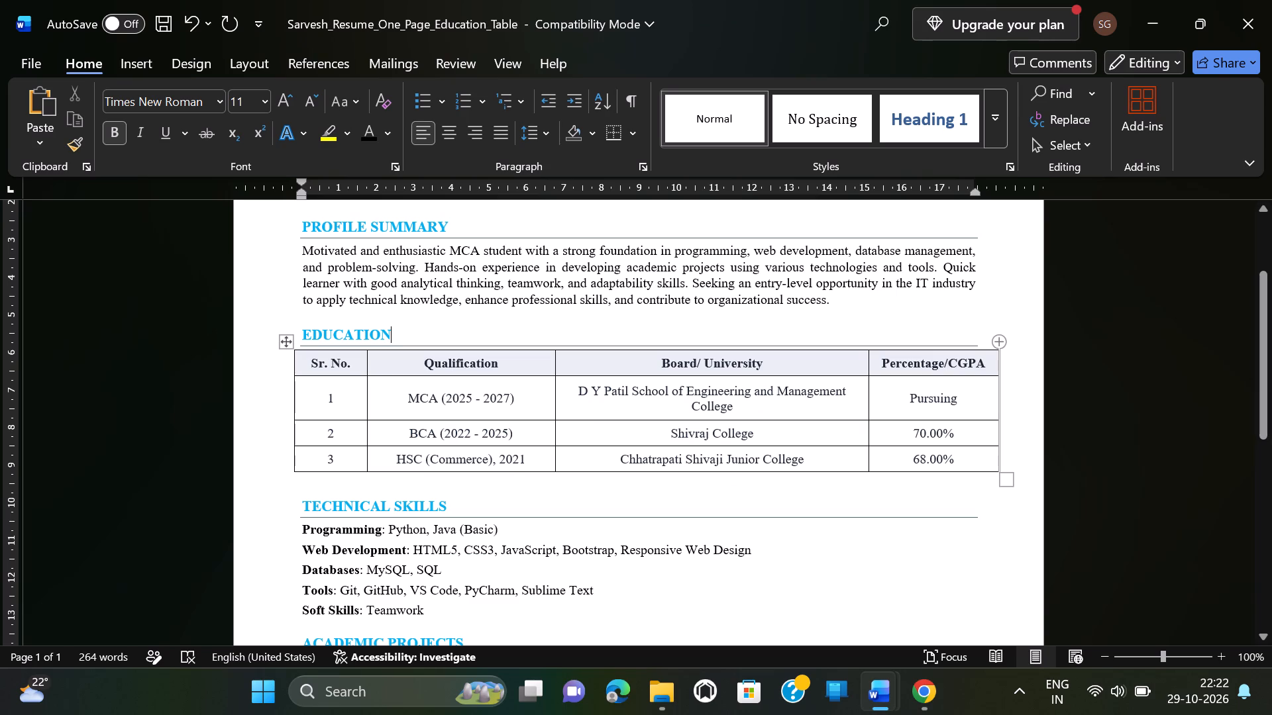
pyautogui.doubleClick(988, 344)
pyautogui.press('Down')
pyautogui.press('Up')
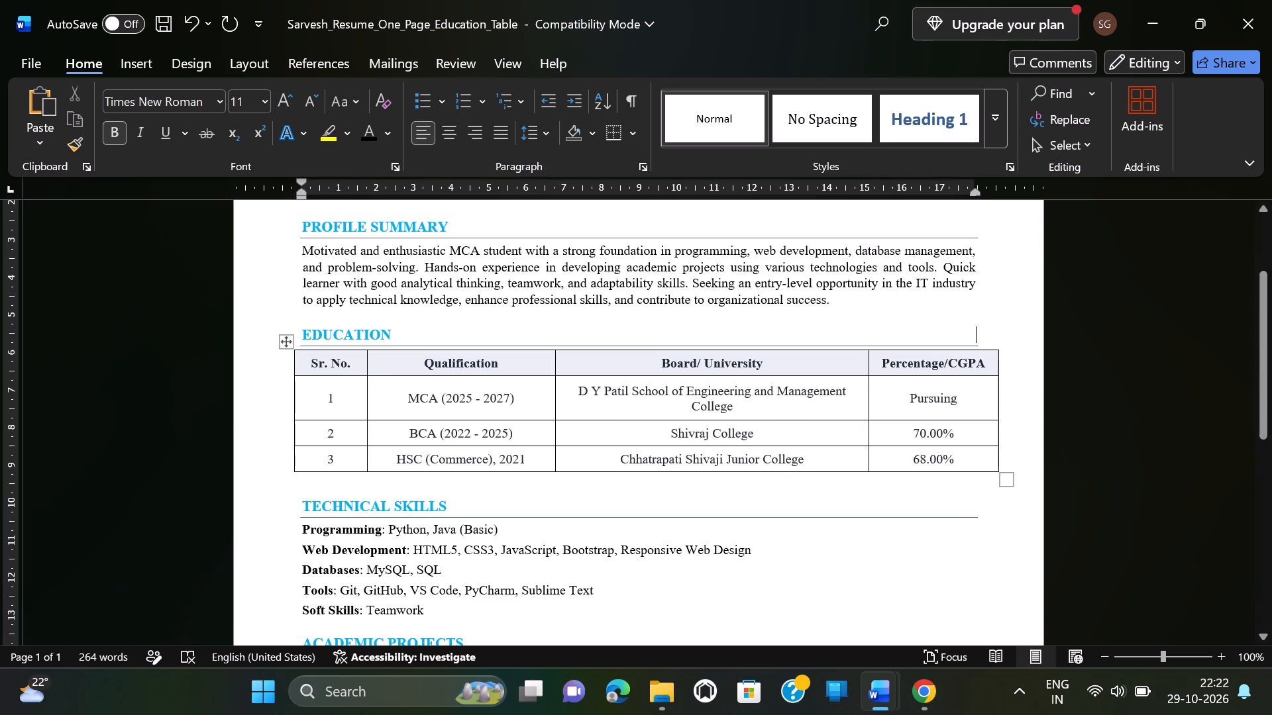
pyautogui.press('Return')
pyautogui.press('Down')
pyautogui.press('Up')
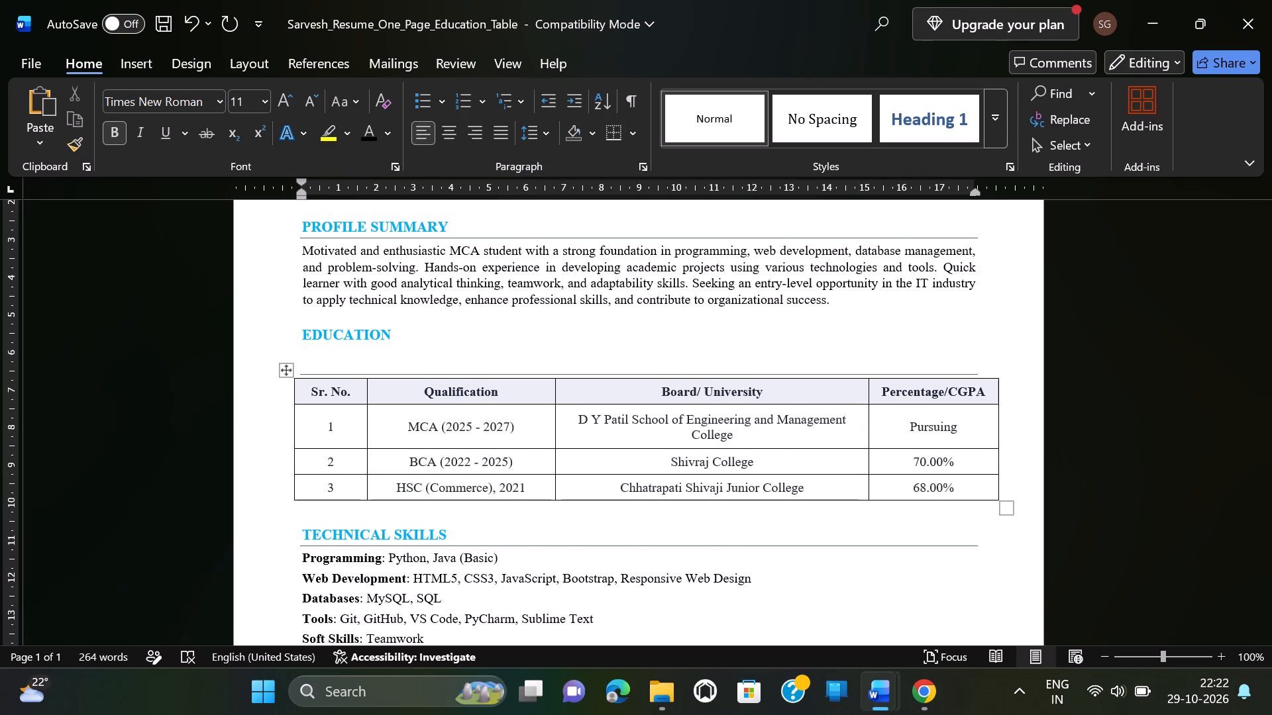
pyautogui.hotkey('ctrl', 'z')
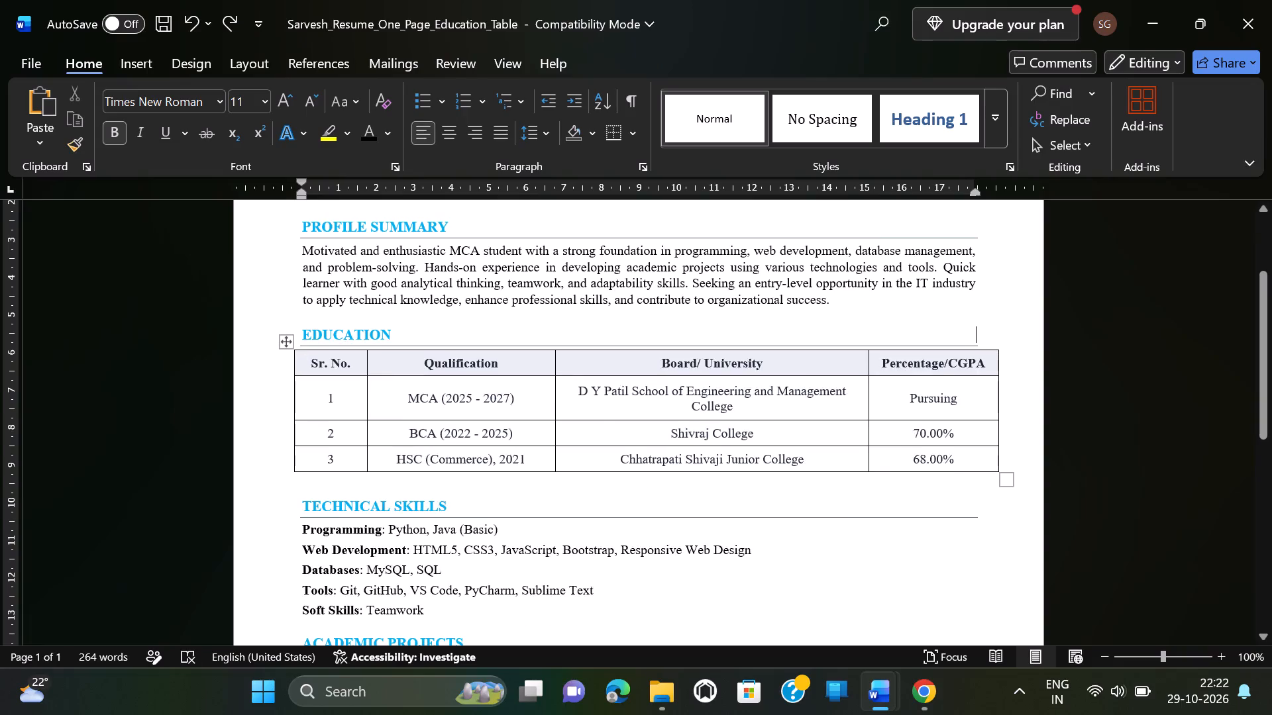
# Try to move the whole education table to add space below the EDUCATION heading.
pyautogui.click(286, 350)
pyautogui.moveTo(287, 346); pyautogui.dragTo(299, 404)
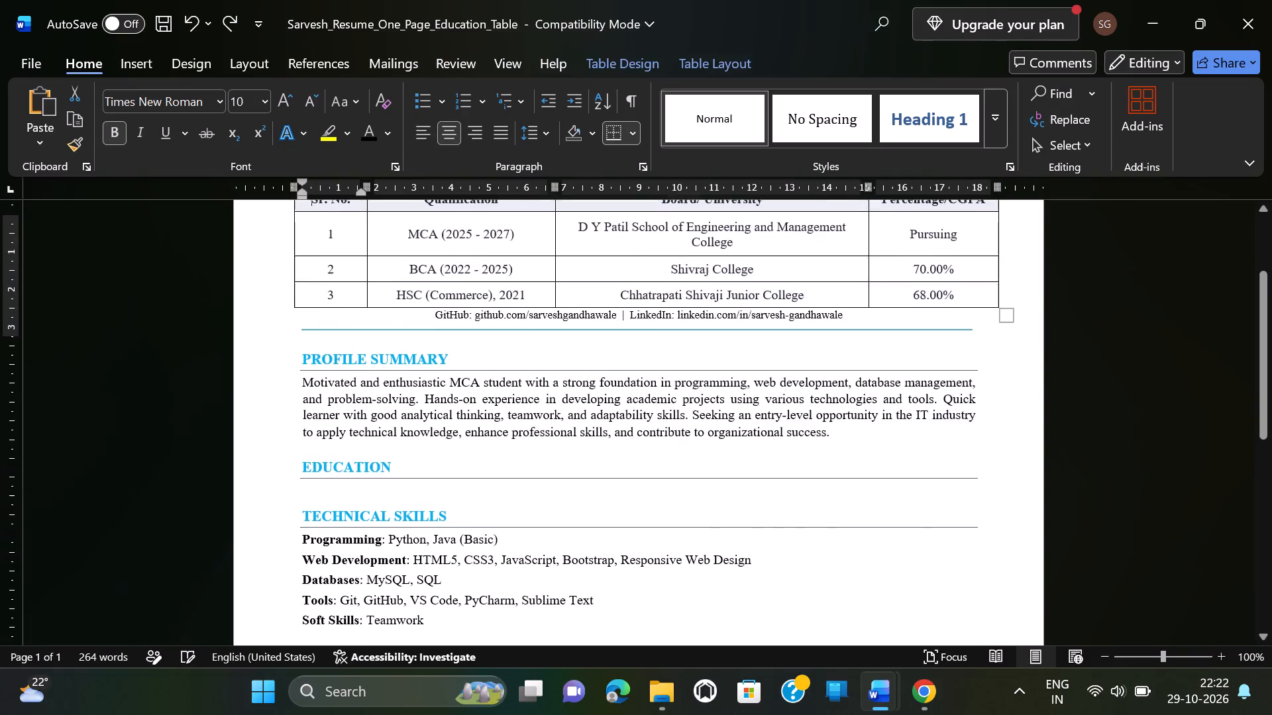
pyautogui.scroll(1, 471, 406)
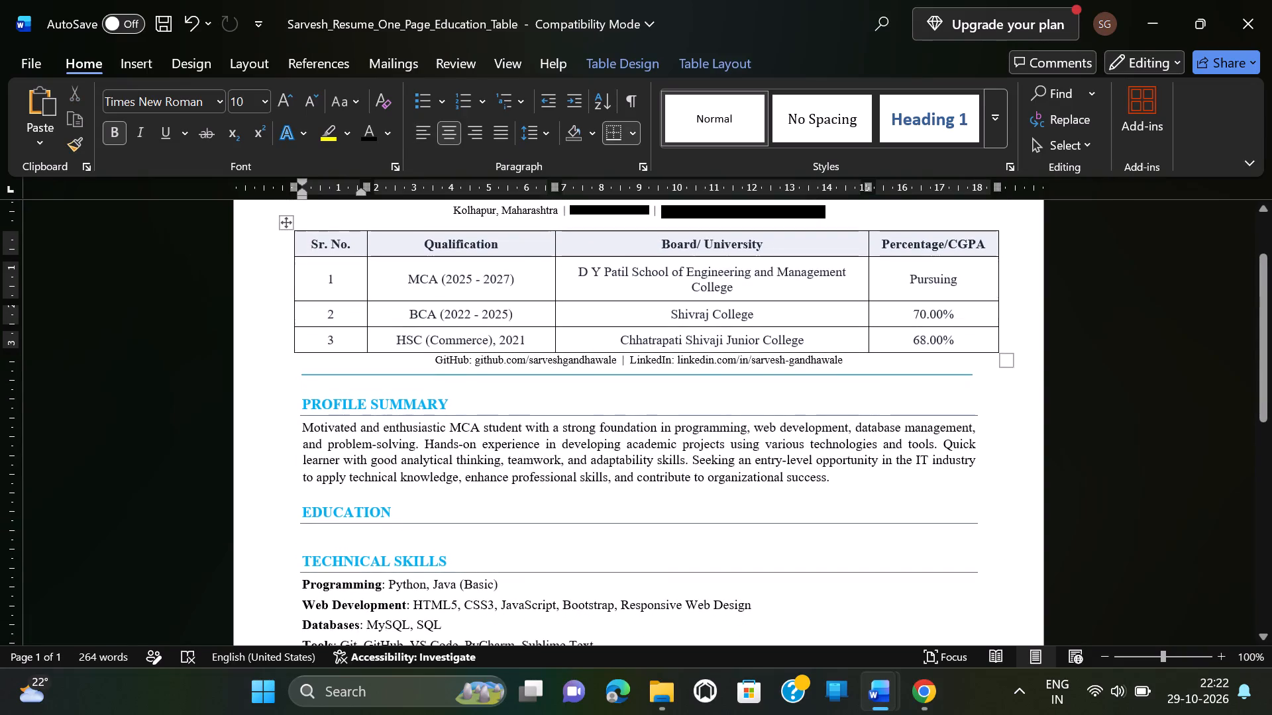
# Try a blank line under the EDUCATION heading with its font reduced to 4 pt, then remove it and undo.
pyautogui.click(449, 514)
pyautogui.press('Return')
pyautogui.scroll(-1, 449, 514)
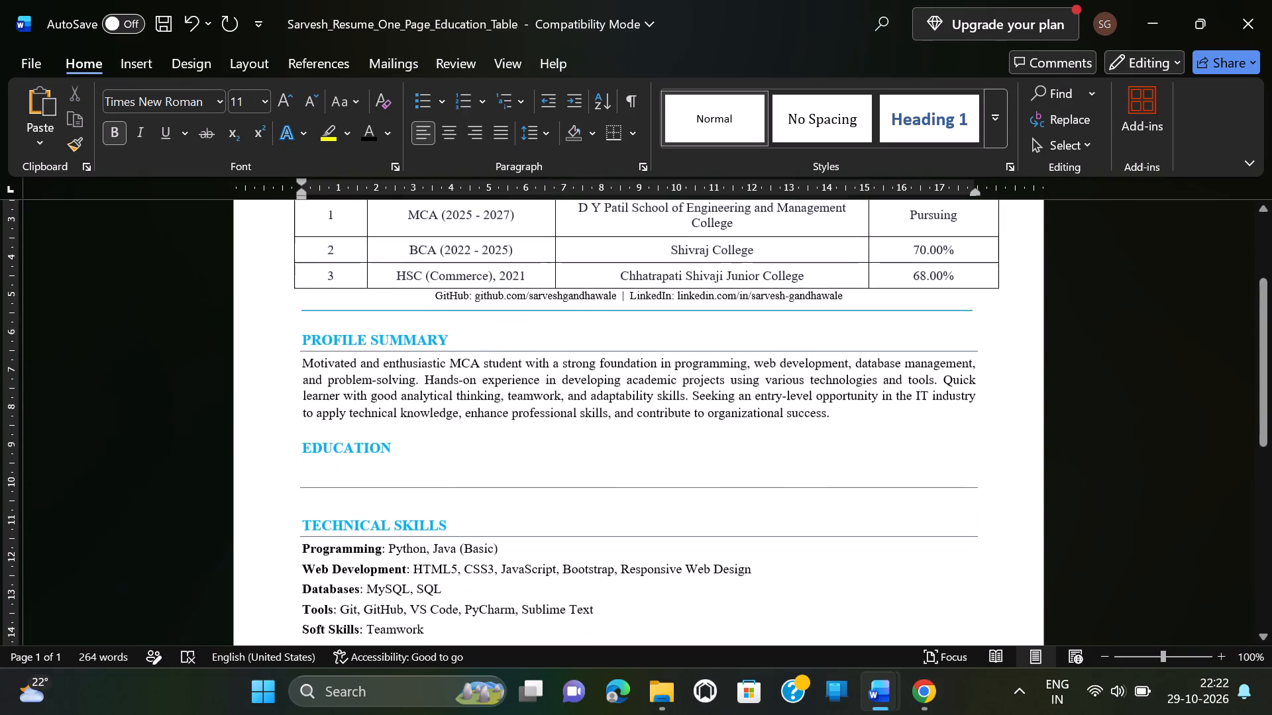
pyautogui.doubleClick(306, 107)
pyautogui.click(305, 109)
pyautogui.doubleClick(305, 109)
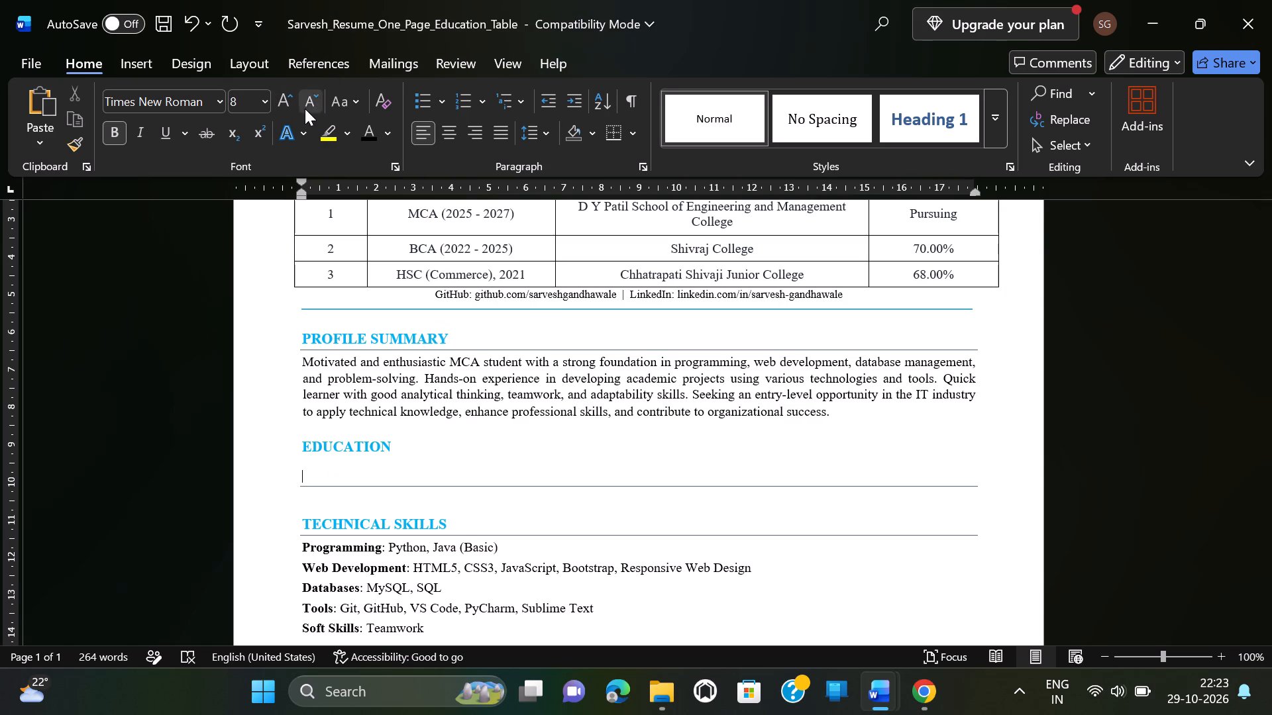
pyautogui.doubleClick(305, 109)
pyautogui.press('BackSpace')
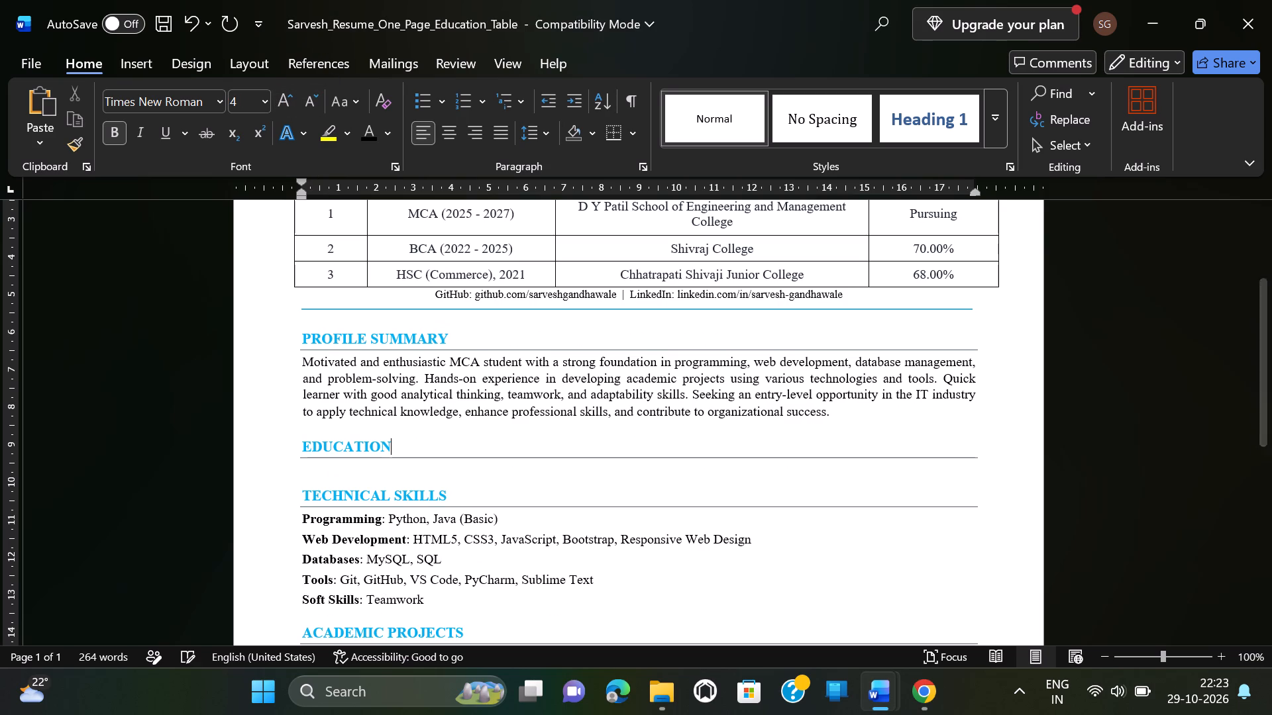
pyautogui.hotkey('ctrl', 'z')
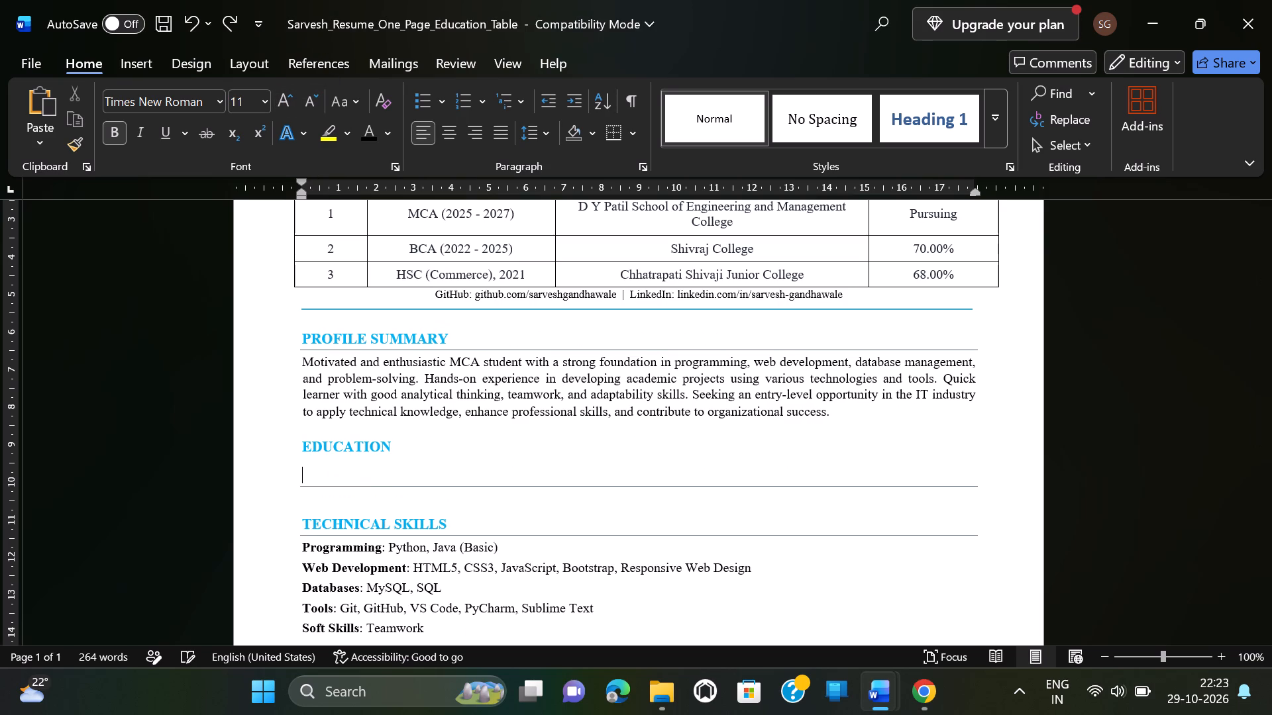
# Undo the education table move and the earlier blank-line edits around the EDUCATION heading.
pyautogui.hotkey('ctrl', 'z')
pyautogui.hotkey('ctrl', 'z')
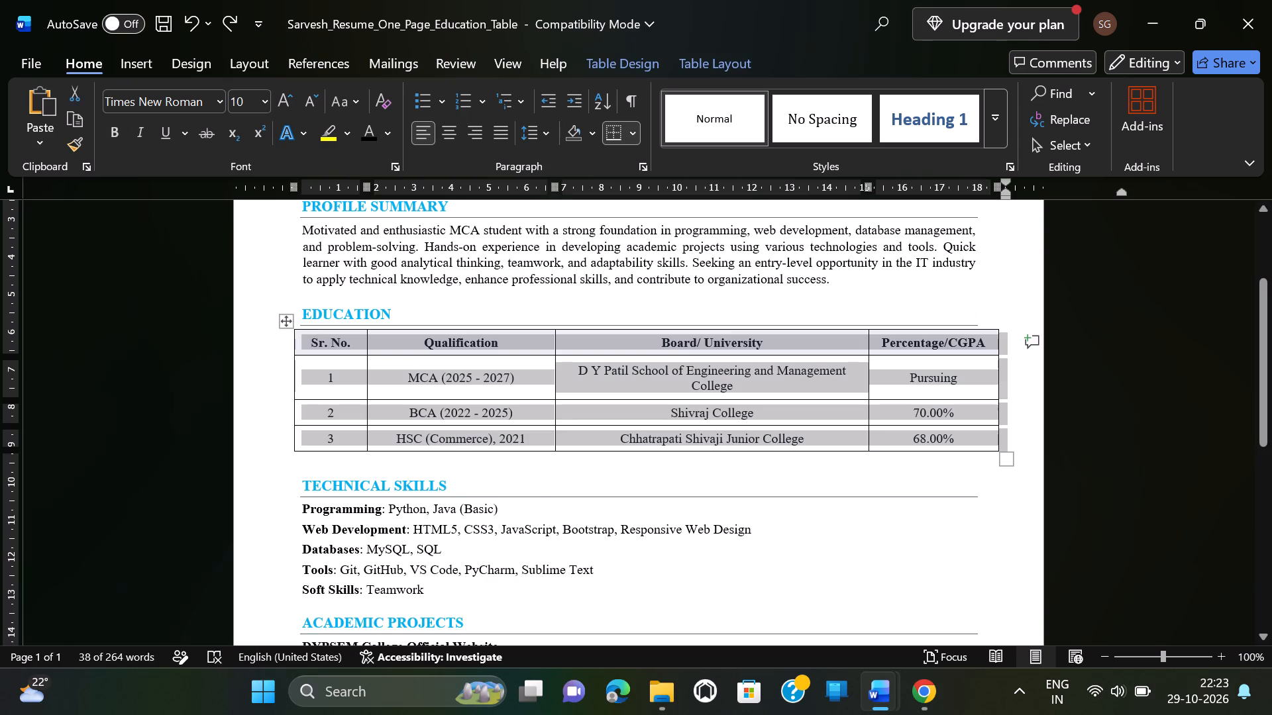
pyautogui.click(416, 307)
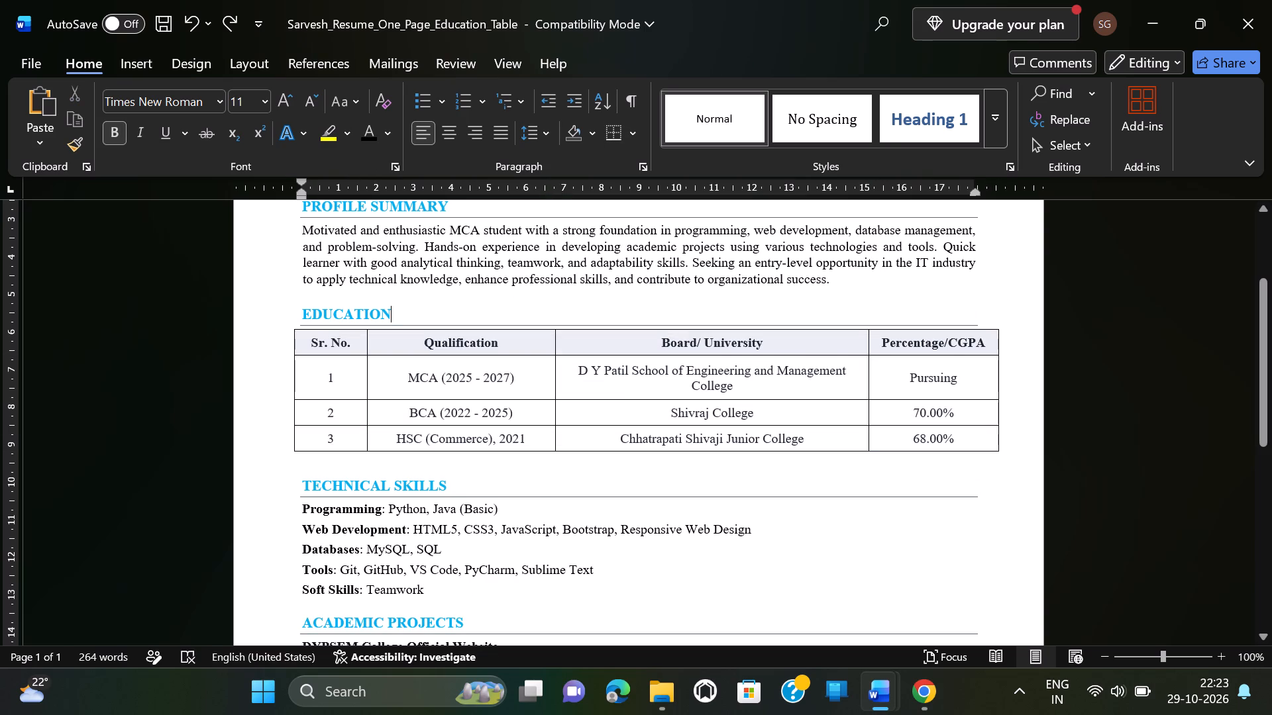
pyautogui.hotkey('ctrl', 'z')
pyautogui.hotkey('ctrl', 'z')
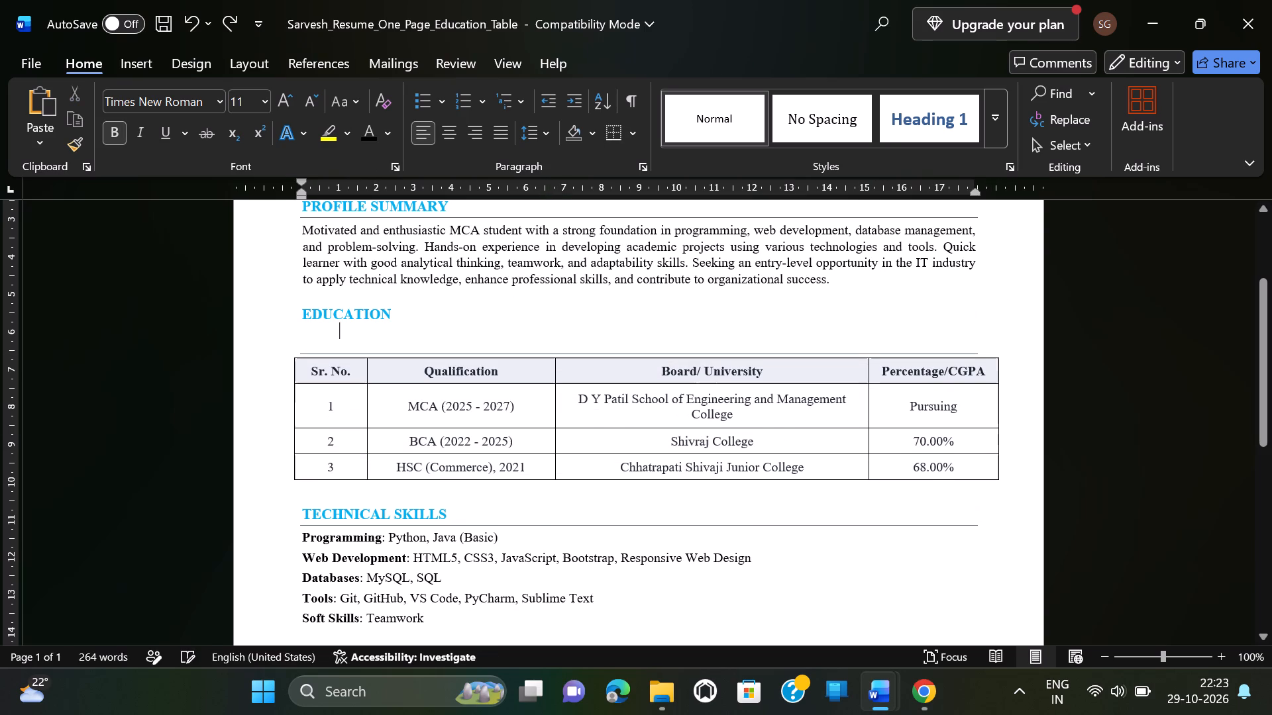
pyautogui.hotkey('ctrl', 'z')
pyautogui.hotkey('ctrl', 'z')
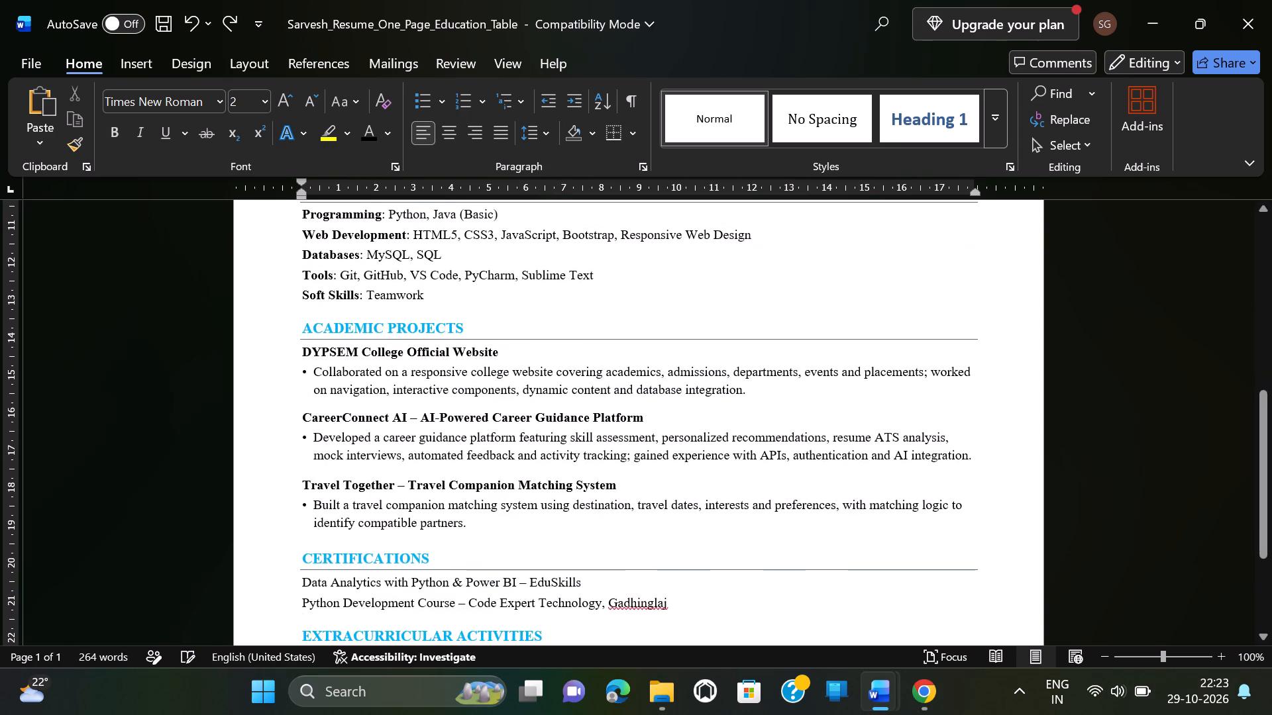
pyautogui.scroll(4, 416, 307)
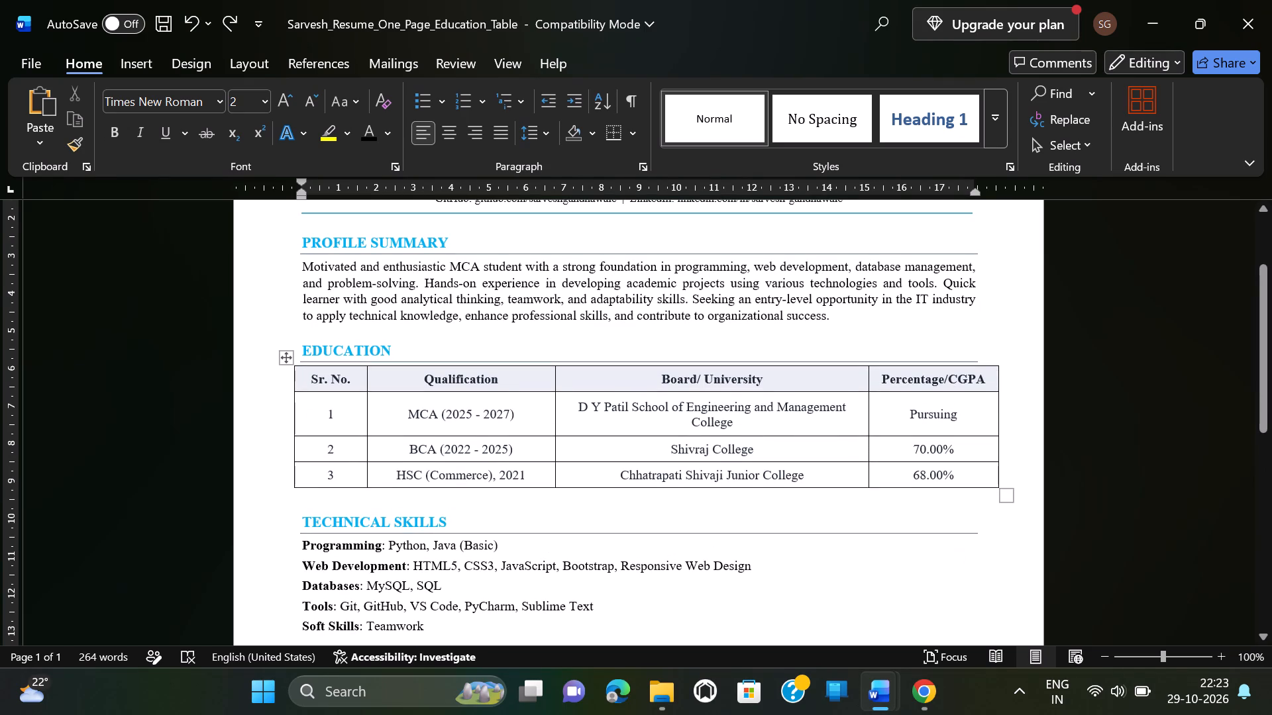
# Cut the whole education table, add a blank line under the EDUCATION heading, and paste the table back below it.
pyautogui.click(285, 360)
pyautogui.doubleClick(285, 360)
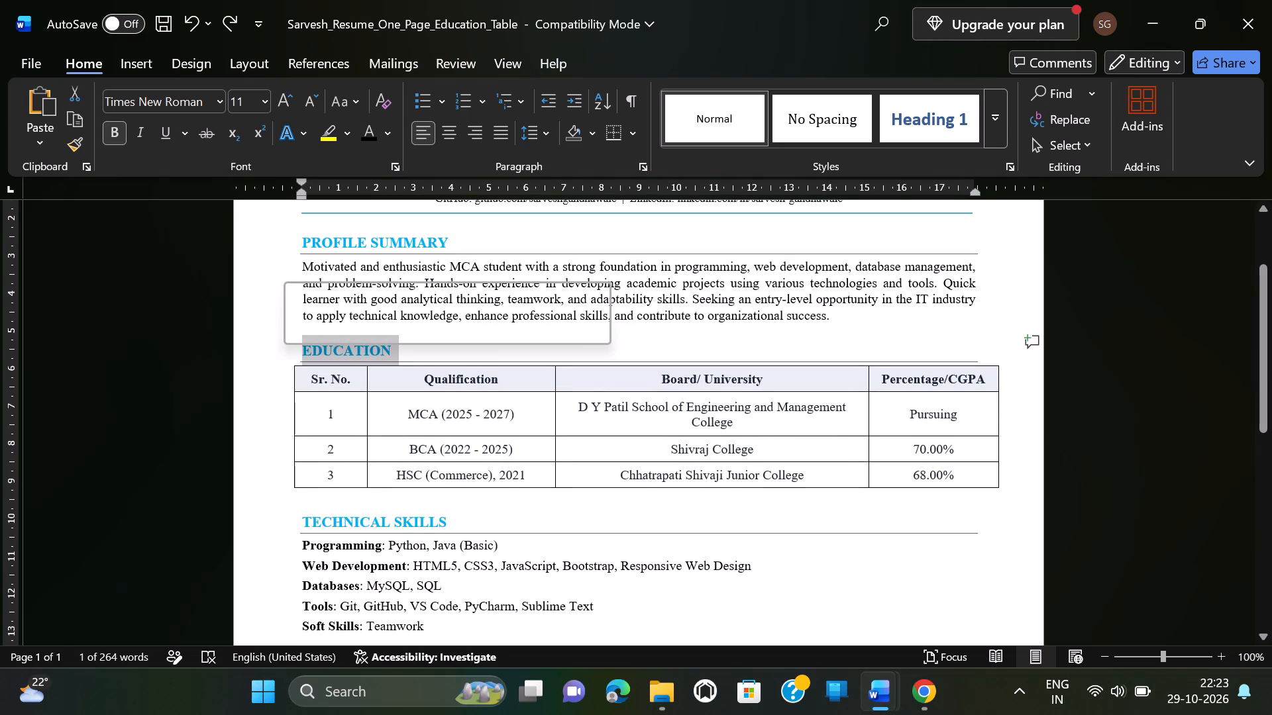
pyautogui.click(317, 430)
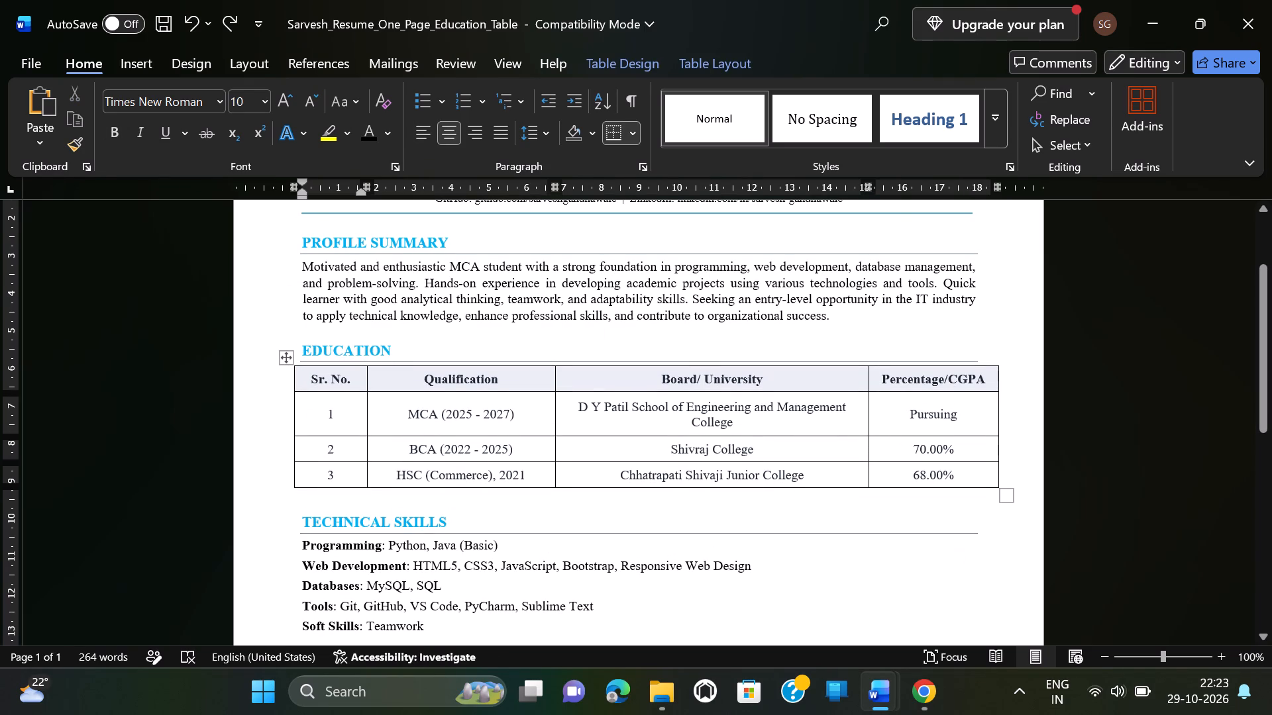
pyautogui.click(287, 359)
pyautogui.hotkey('ctrl', 'x')
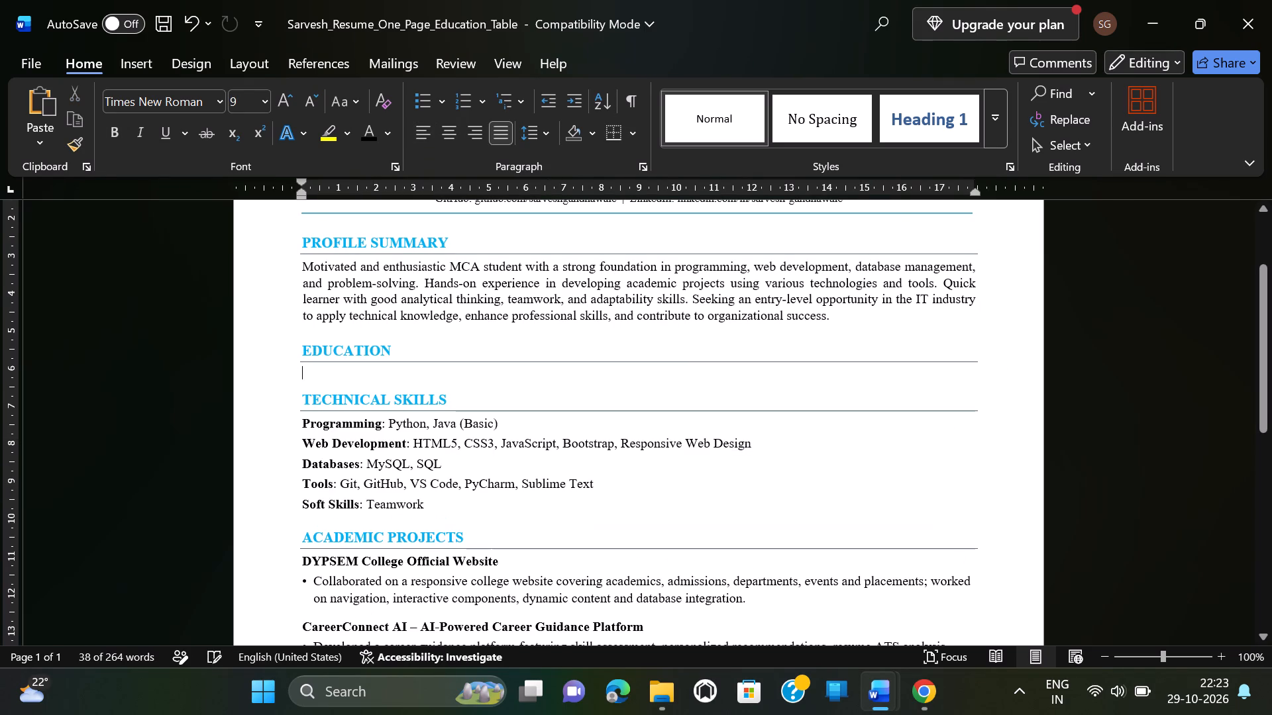
pyautogui.press('Return')
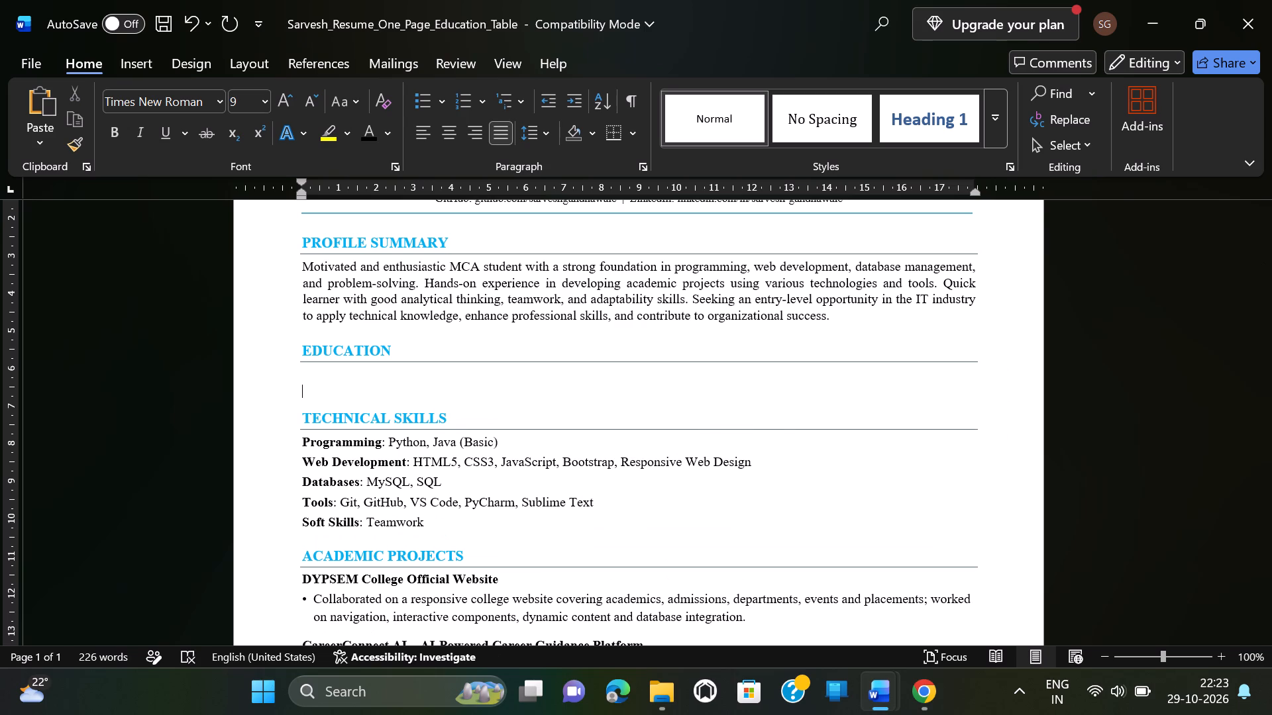
pyautogui.hotkey('ctrl', 'v')
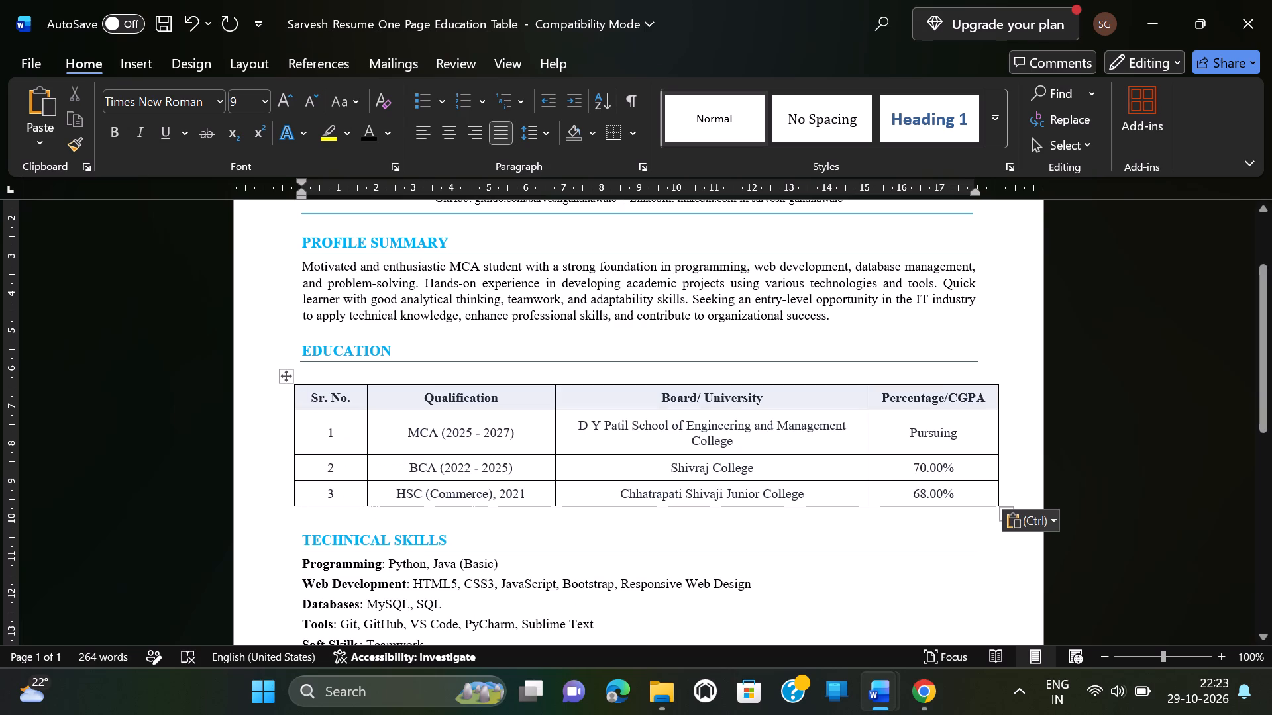
# Reduce the font size of the blank line between the EDUCATION heading and its table to 2 pt, and save the document.
pyautogui.click(347, 375)
pyautogui.tripleClick(319, 98)
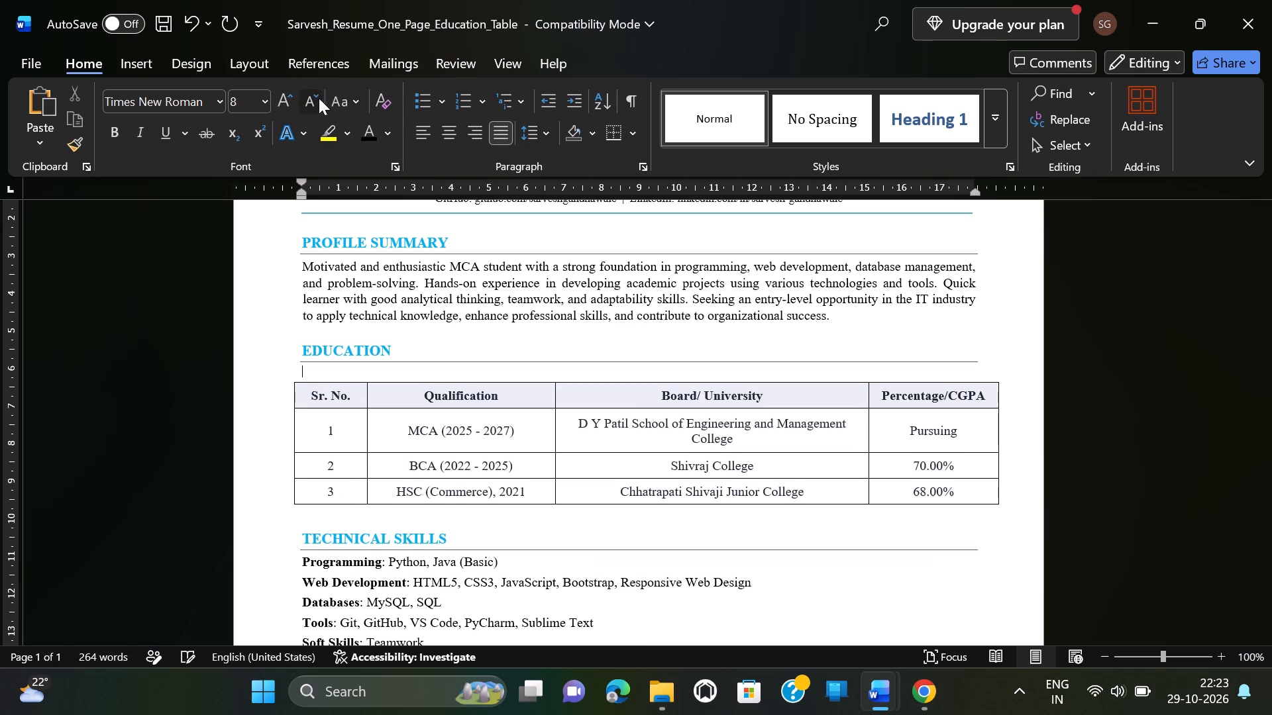
pyautogui.tripleClick(319, 98)
pyautogui.doubleClick(319, 98)
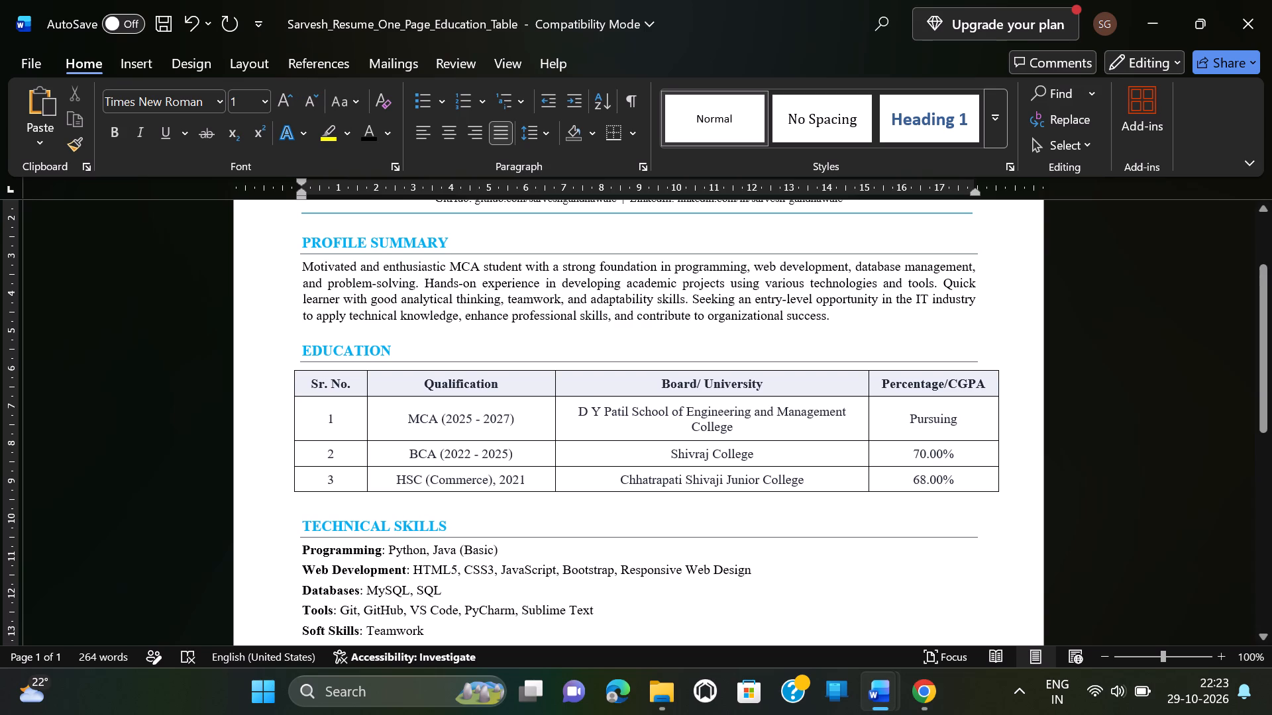
pyautogui.click(291, 99)
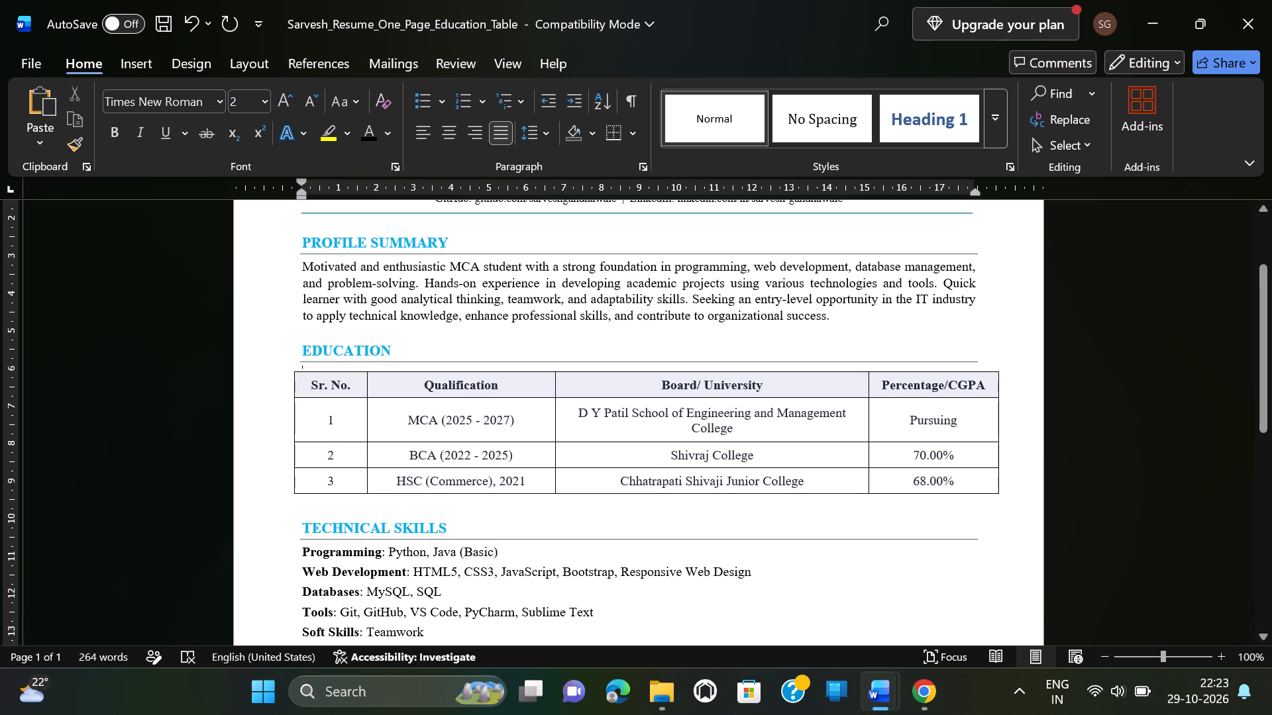
pyautogui.hotkey('ctrl', 's')
# Review the one-page resume's layout from the extracurricular activities back up to the header, saving the document again.
pyautogui.scroll(-7, 448, 324)
pyautogui.scroll(1, 448, 324)
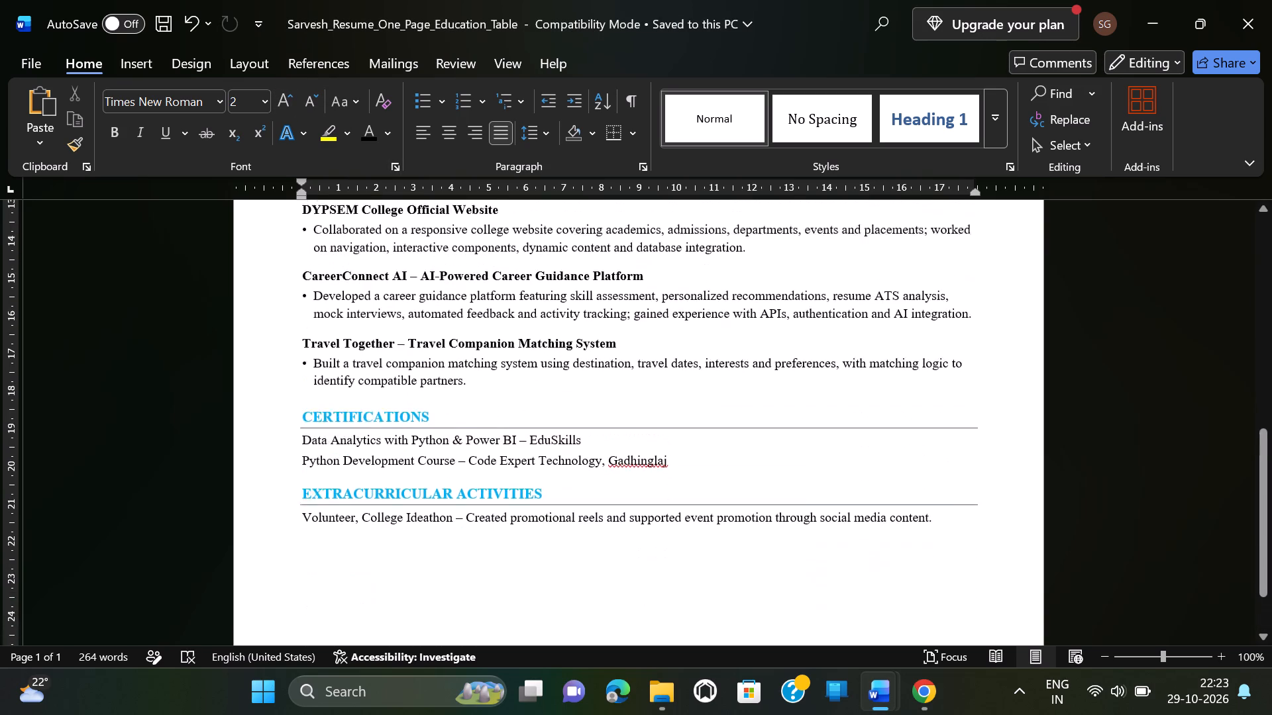
pyautogui.scroll(1, 448, 324)
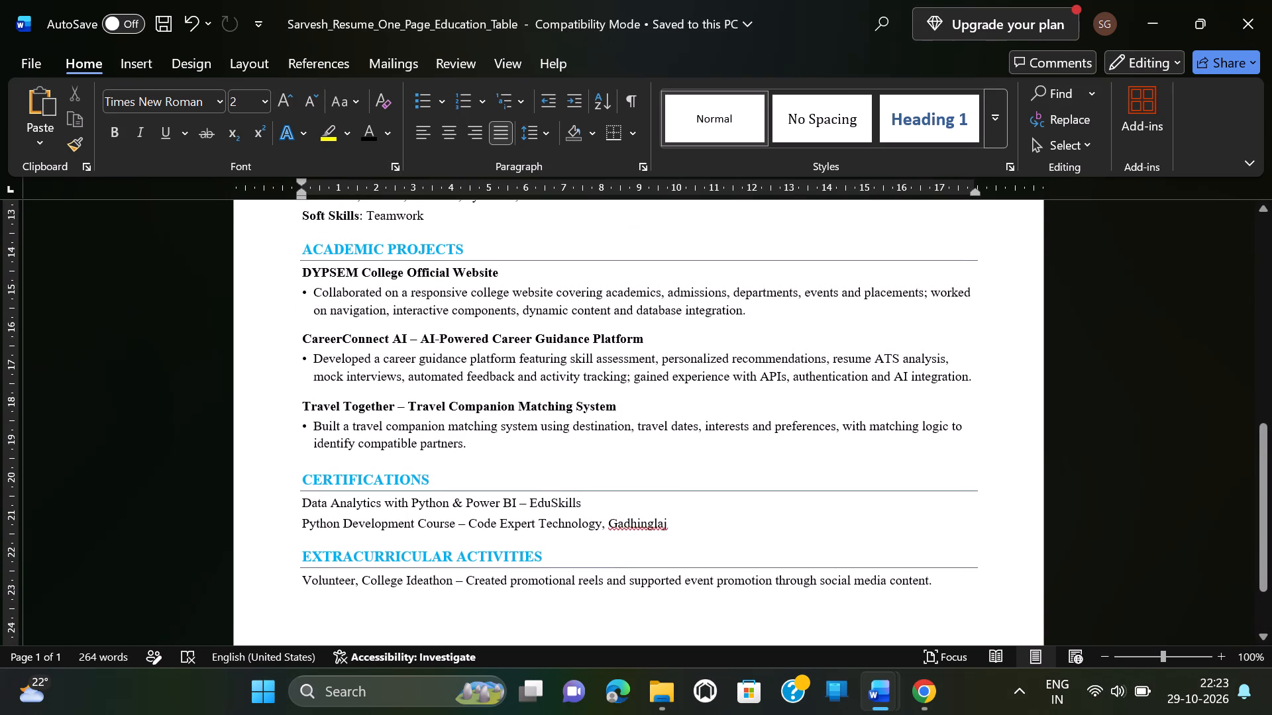
pyautogui.scroll(1, 448, 324)
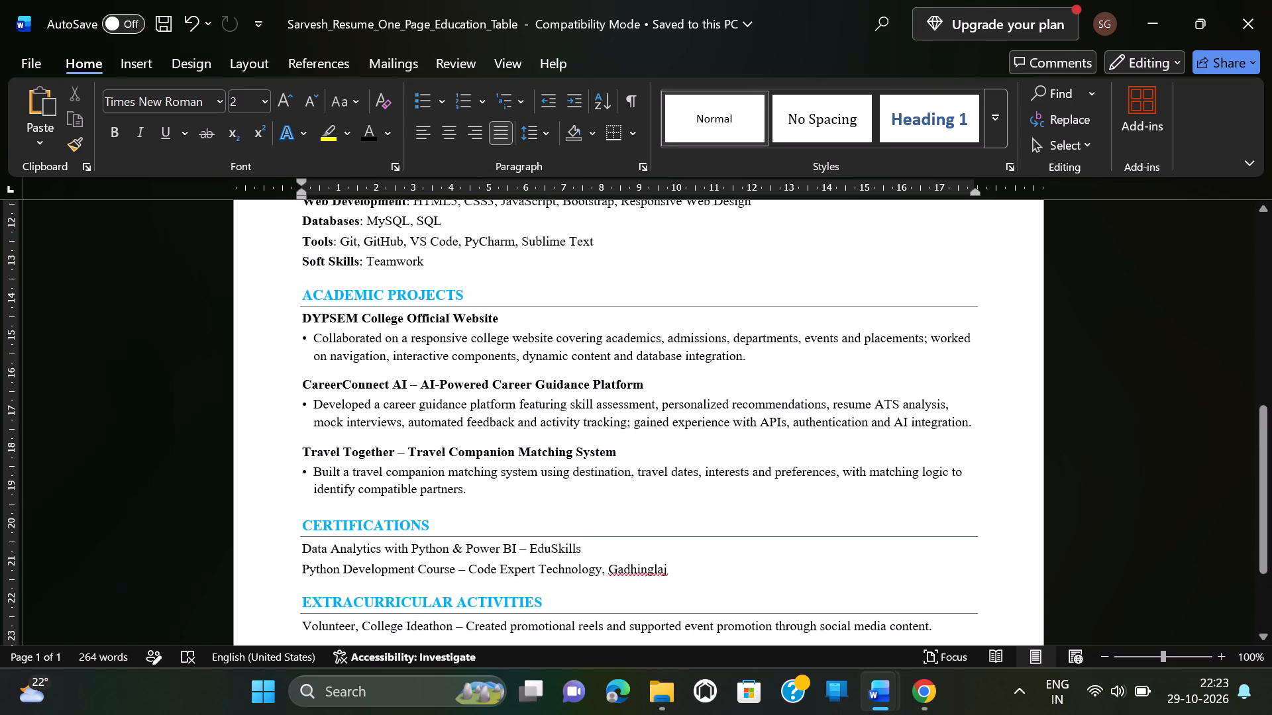
pyautogui.scroll(1, 448, 324)
pyautogui.scroll(1, 569, 487)
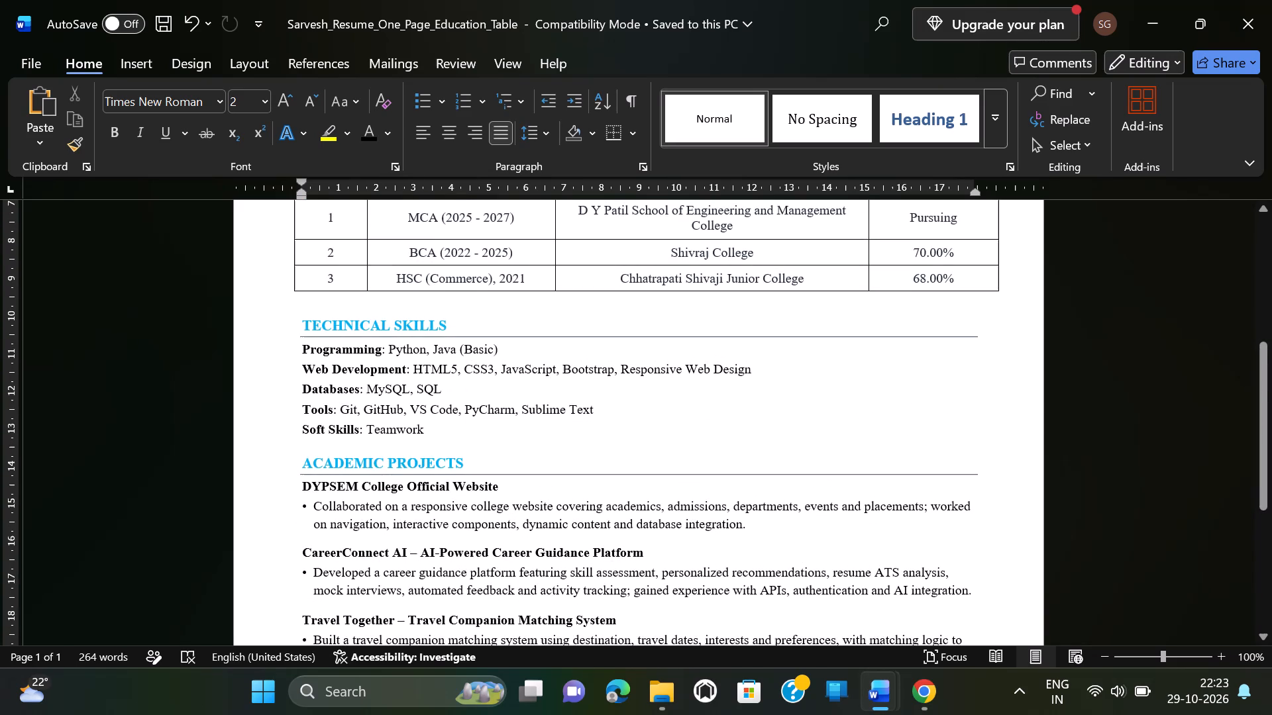
pyautogui.scroll(1, 569, 487)
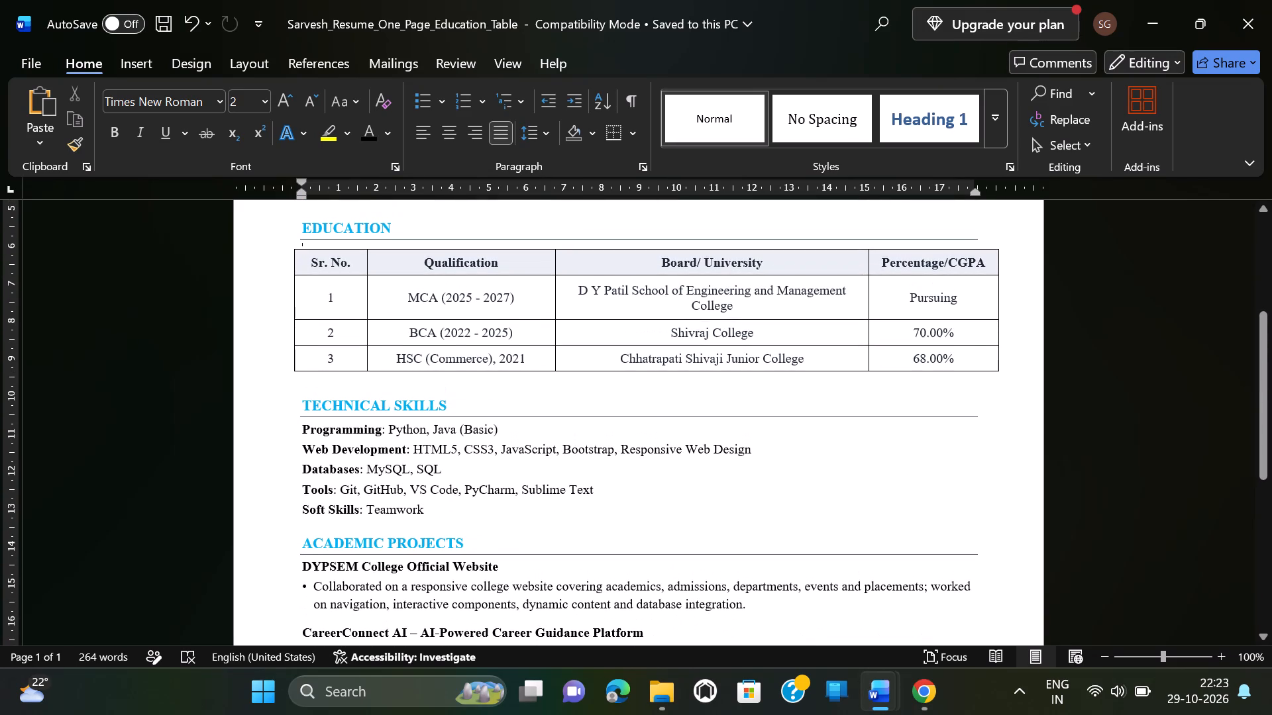
pyautogui.doubleClick(364, 434)
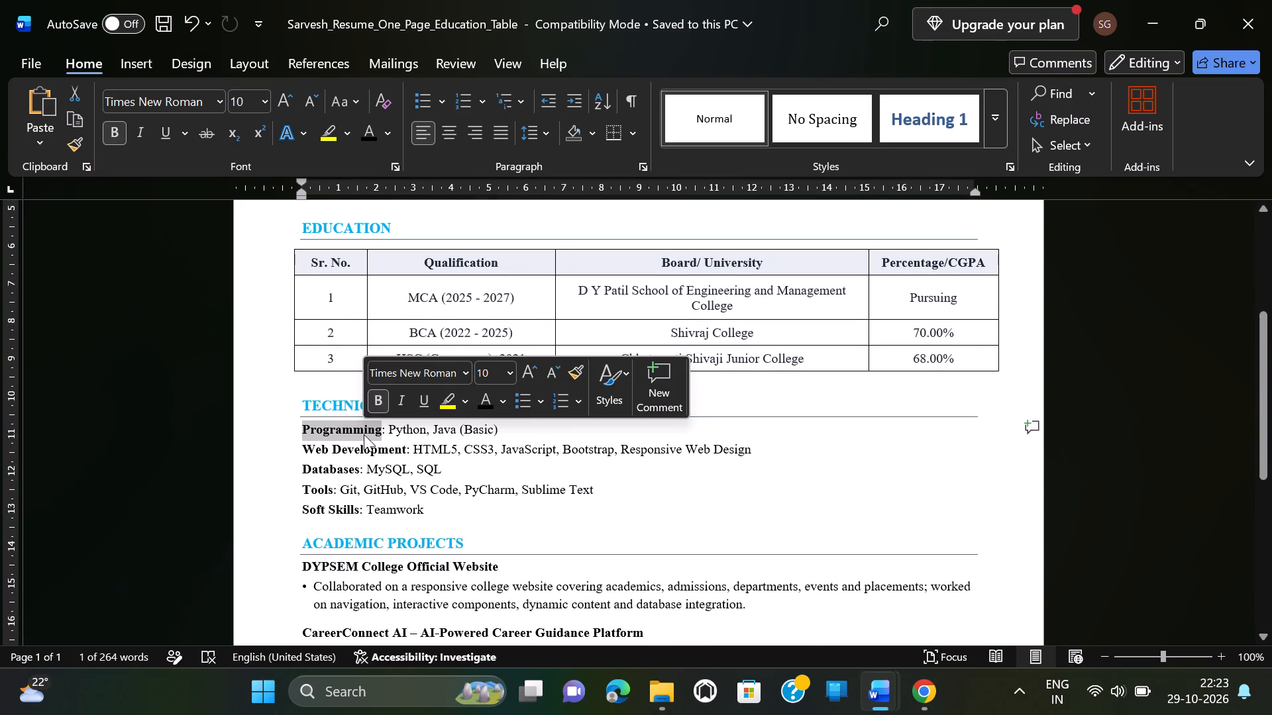
pyautogui.doubleClick(319, 452)
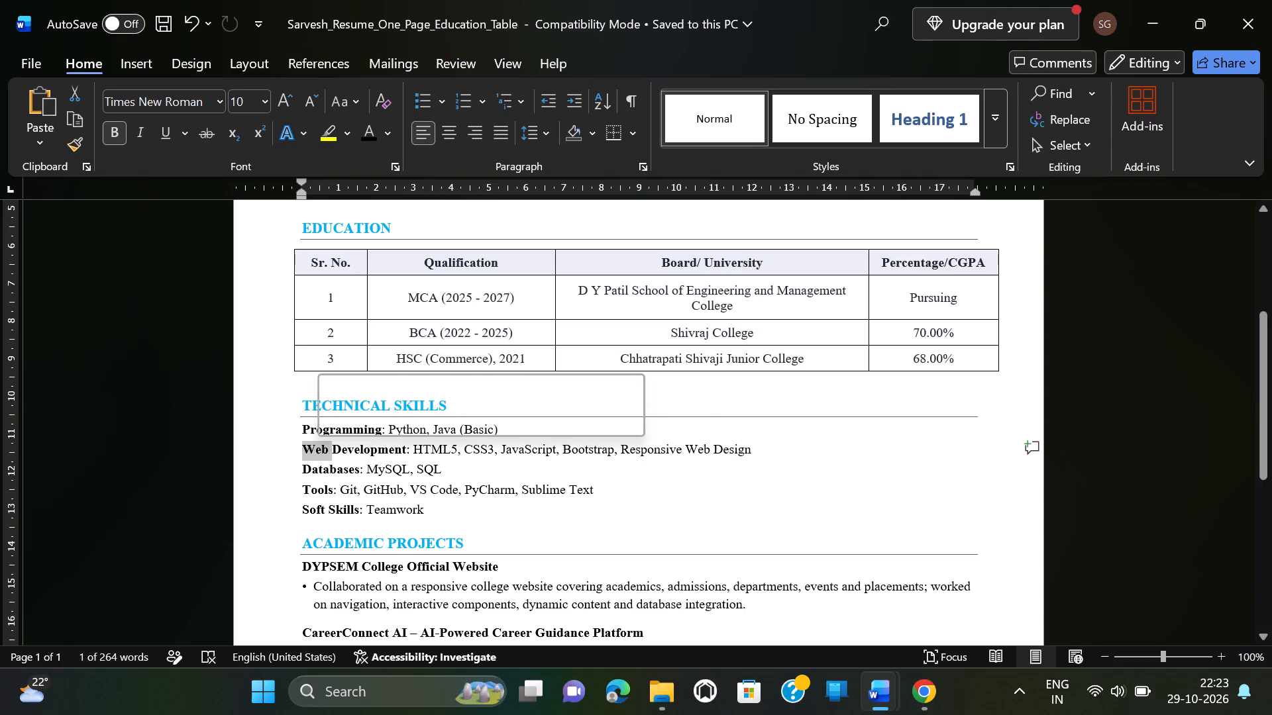
pyautogui.click(541, 478)
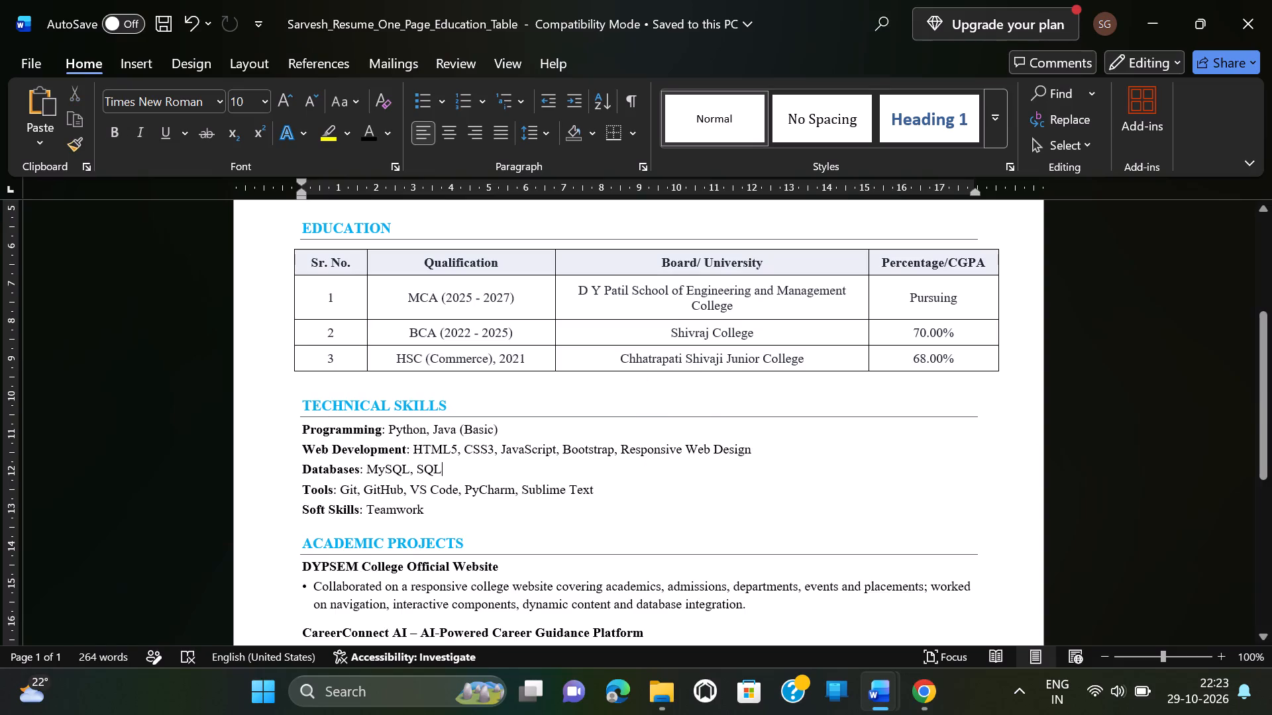
pyautogui.scroll(2, 541, 478)
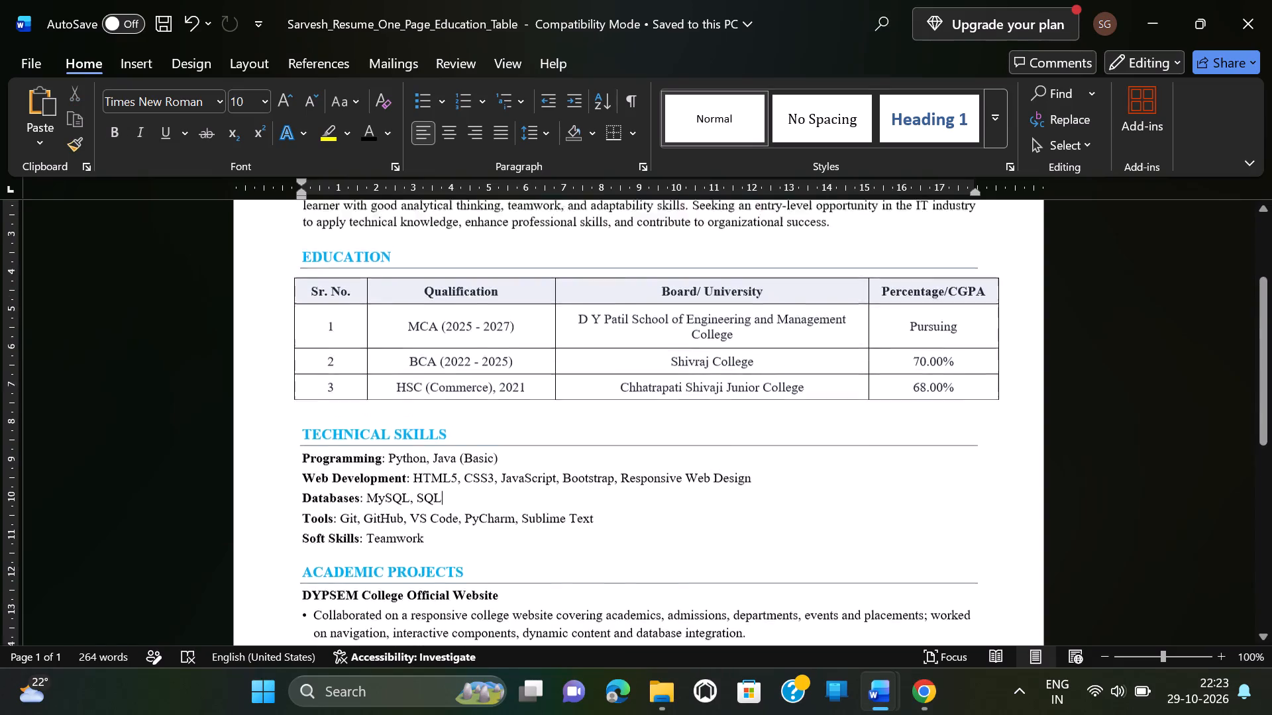
pyautogui.scroll(1, 541, 478)
pyautogui.hotkey('ctrl', 's')
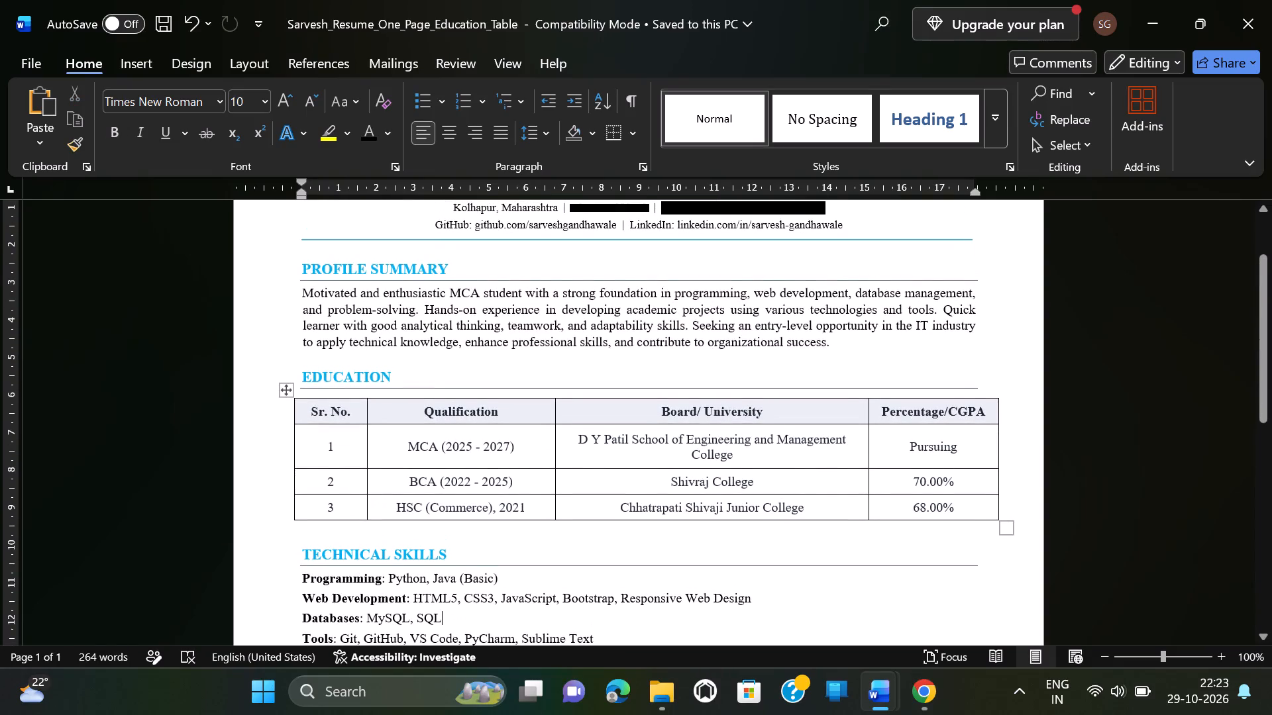
pyautogui.scroll(1, 541, 478)
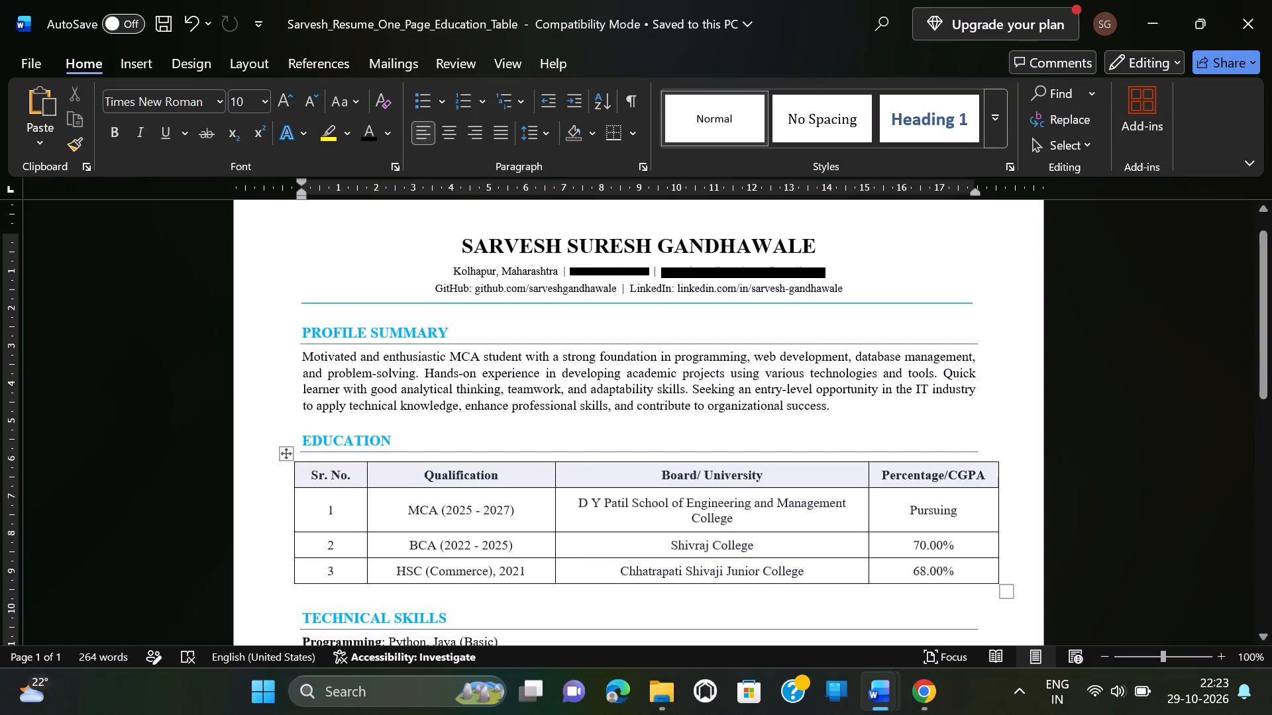
pyautogui.scroll(-2, 541, 478)
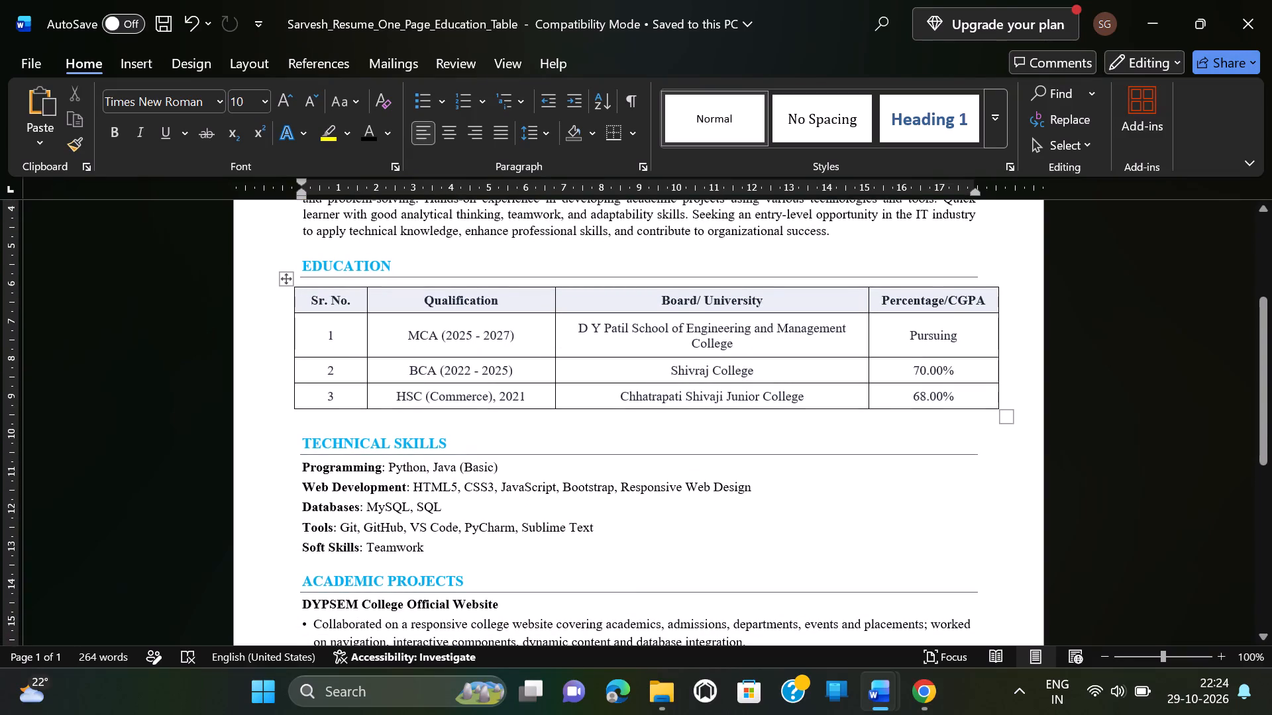
pyautogui.scroll(1, 543, 471)
pyautogui.hotkey('ctrl', 's')
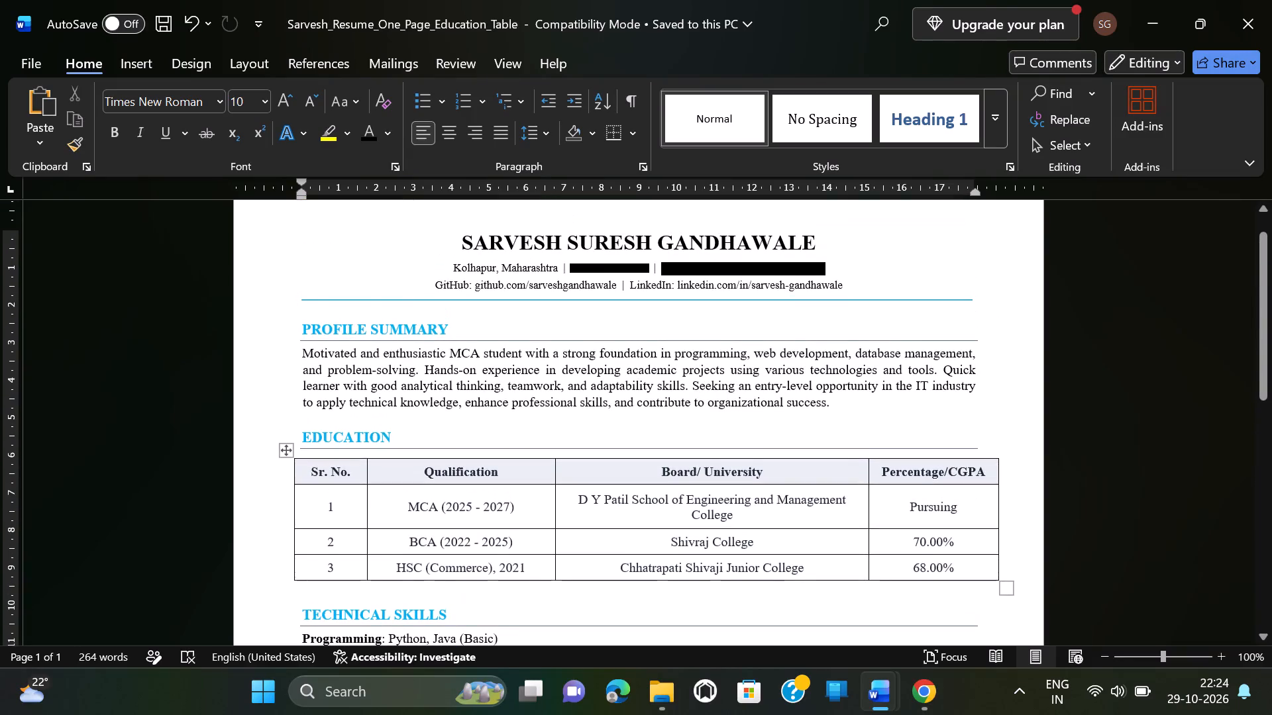
pyautogui.scroll(1, 543, 471)
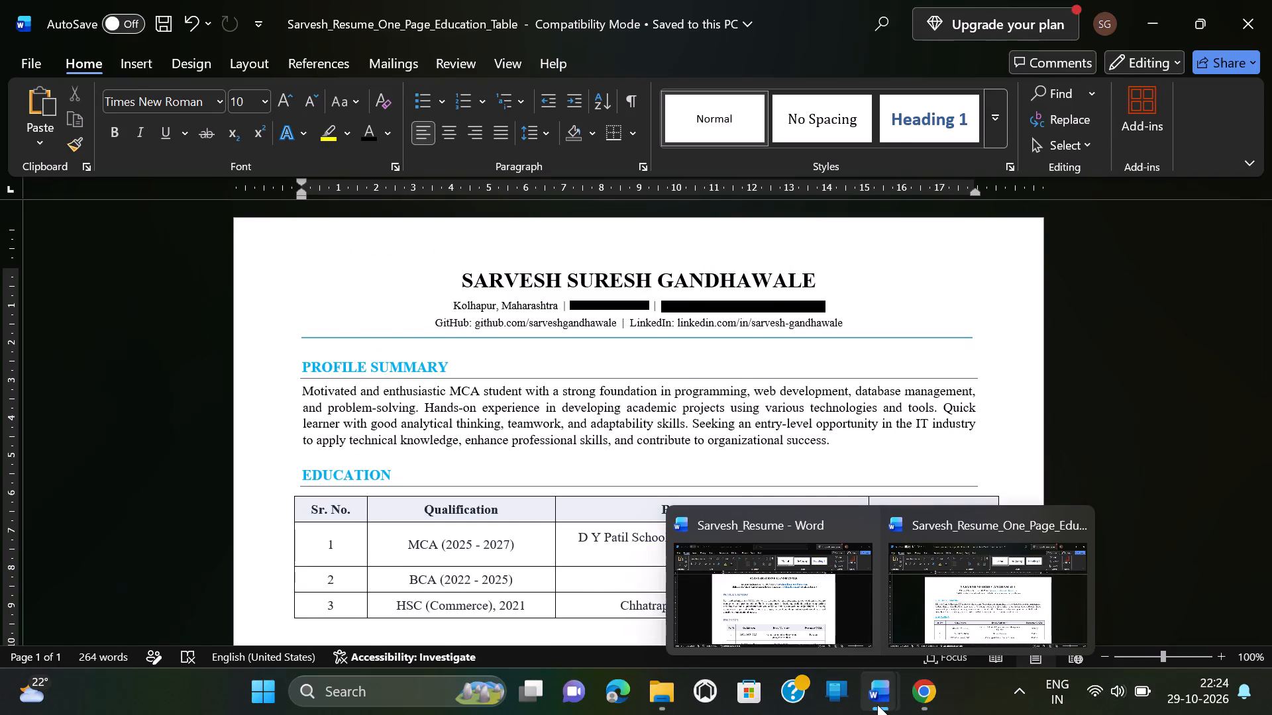
# Switch to the original two-page resume, examine its PROFILE SUMMARY and EDUCATION layout, and return to the one-page version.
pyautogui.click(843, 618)
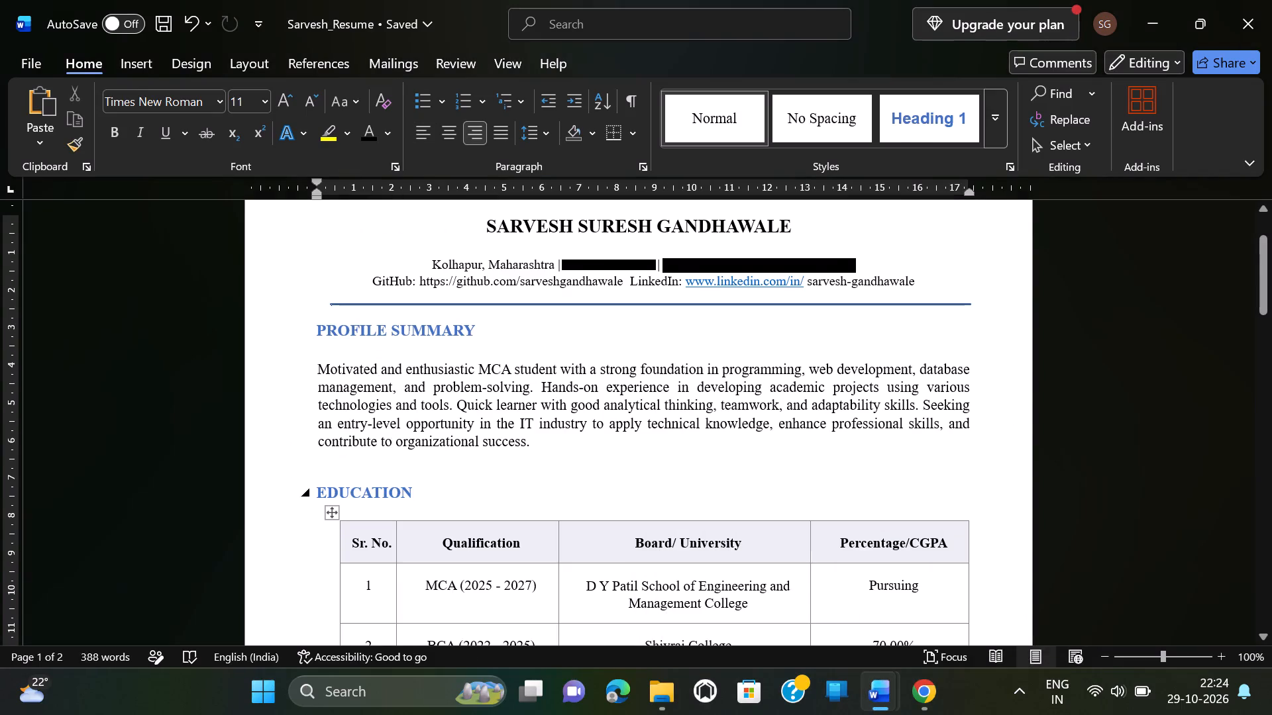
pyautogui.scroll(1, 788, 493)
pyautogui.scroll(-3, 788, 493)
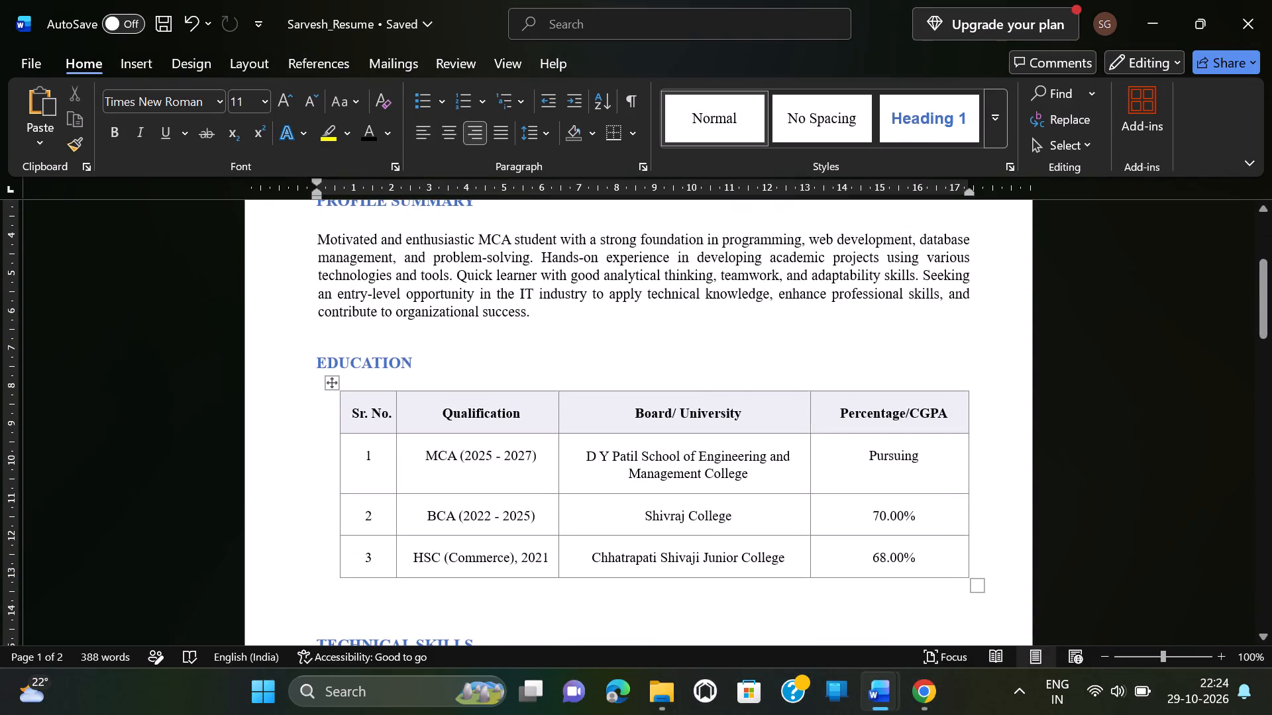
pyautogui.scroll(-1, 788, 493)
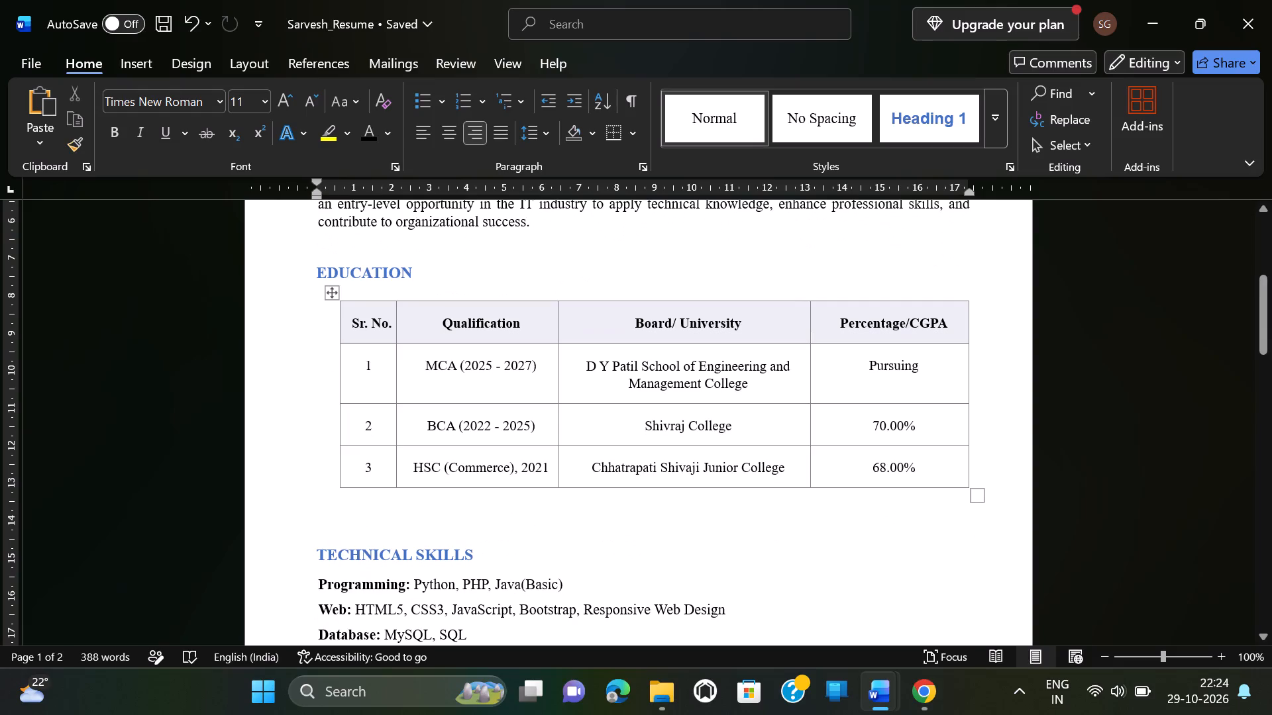
pyautogui.hotkey('alt', 'Tab')
# Review the one-page resume down to its end and check the blank space below EXTRACURRICULAR ACTIVITIES.
pyautogui.scroll(-1, 788, 493)
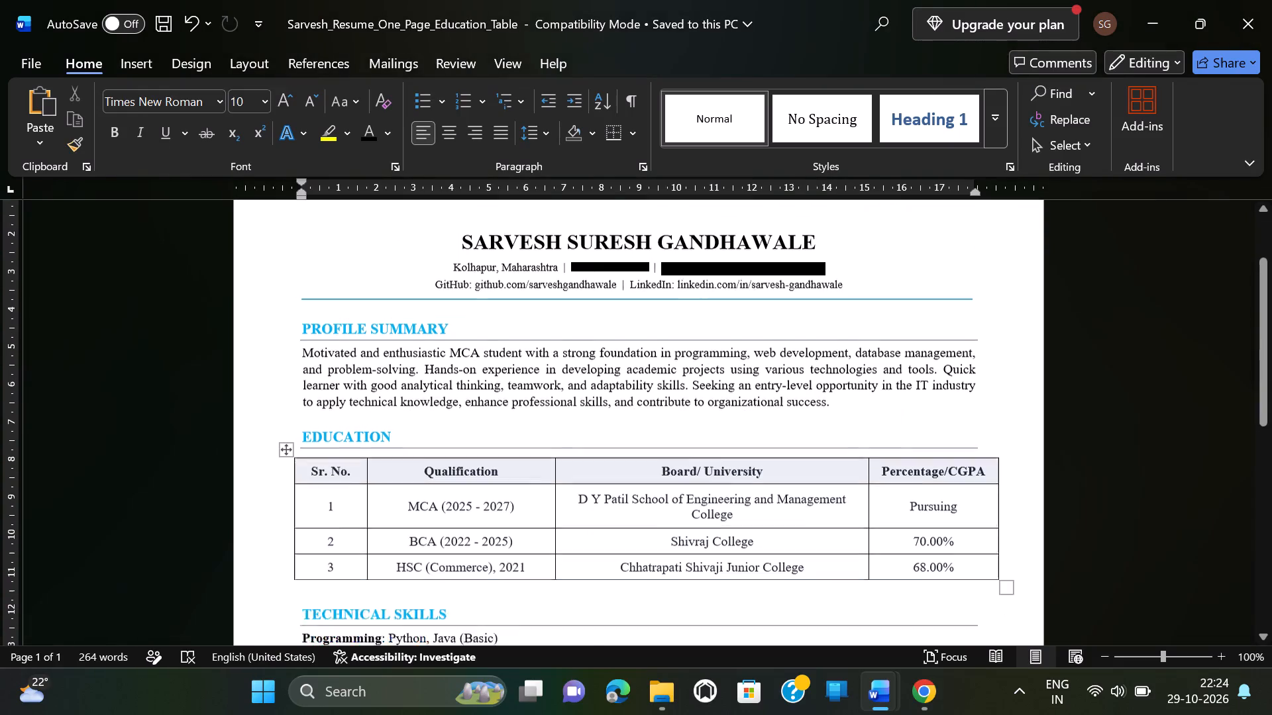
pyautogui.scroll(-1, 788, 493)
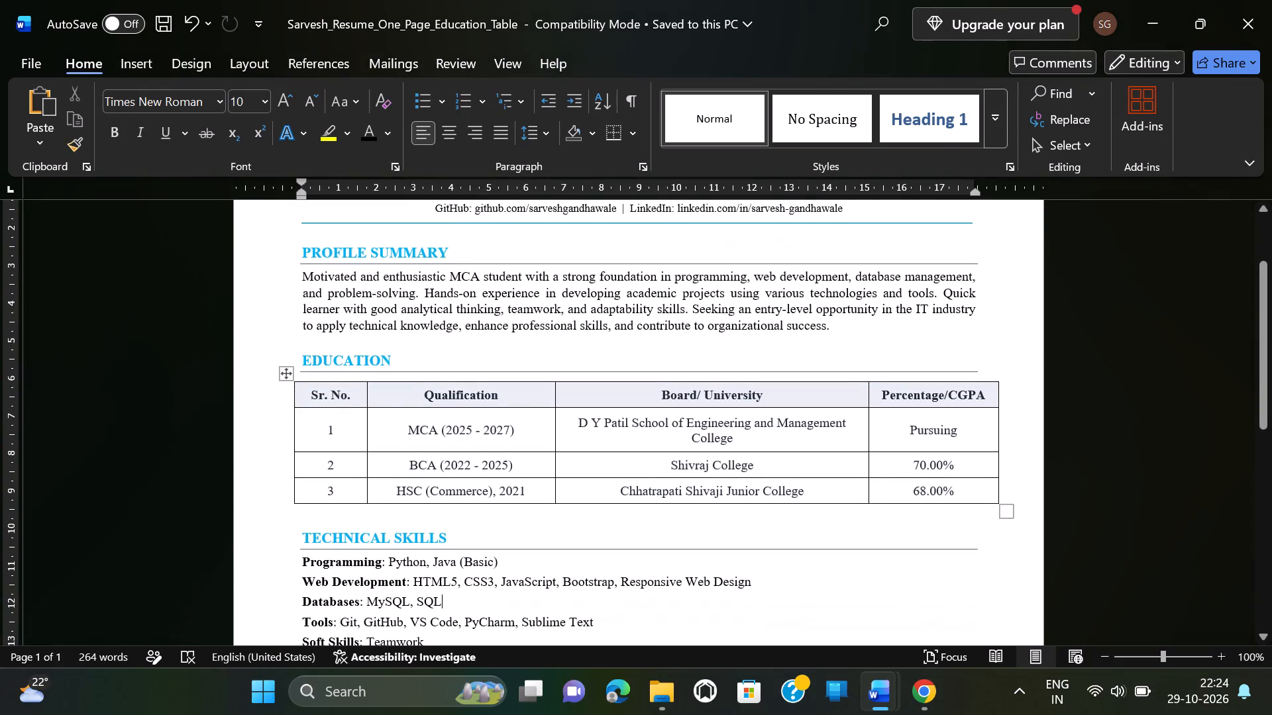
pyautogui.scroll(-2, 788, 493)
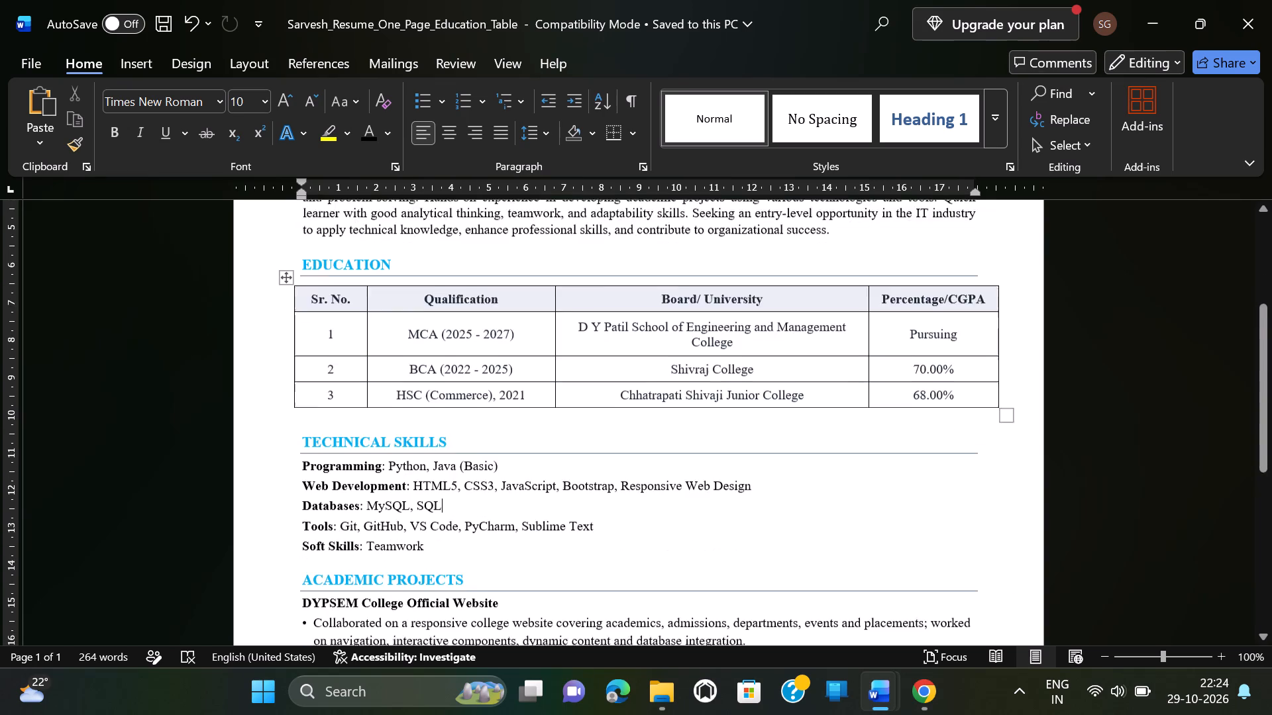
pyautogui.scroll(-5, 788, 493)
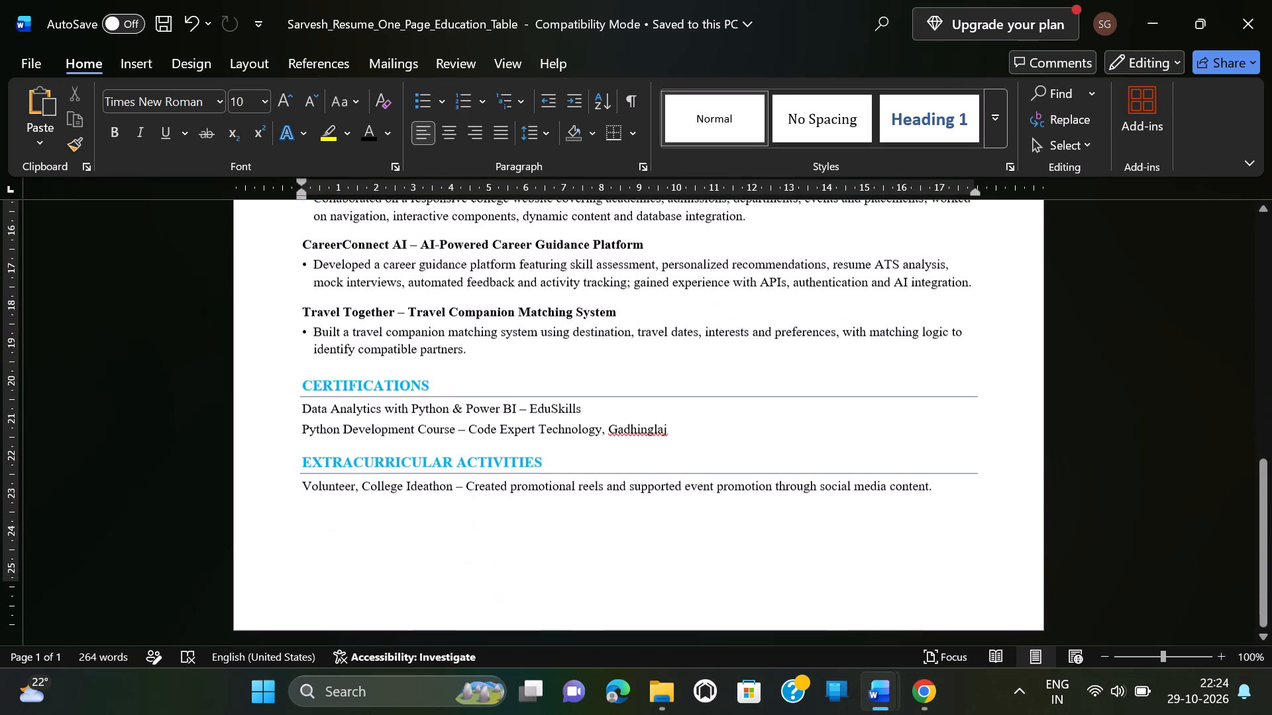
pyautogui.scroll(-1, 788, 493)
pyautogui.click(602, 540)
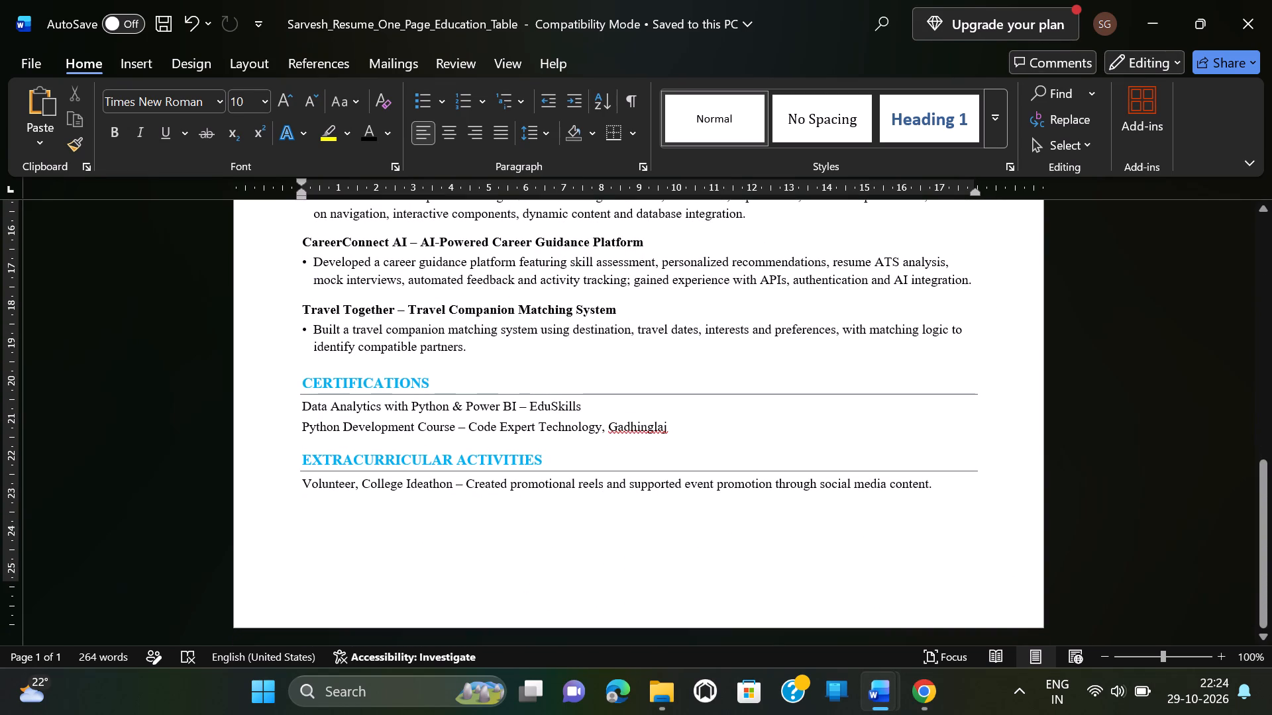
pyautogui.doubleClick(602, 540)
pyautogui.press('Down')
pyautogui.press('Down')
pyautogui.press('Down')
pyautogui.press('Up')
pyautogui.press('Down')
pyautogui.press('Down')
pyautogui.press('Down')
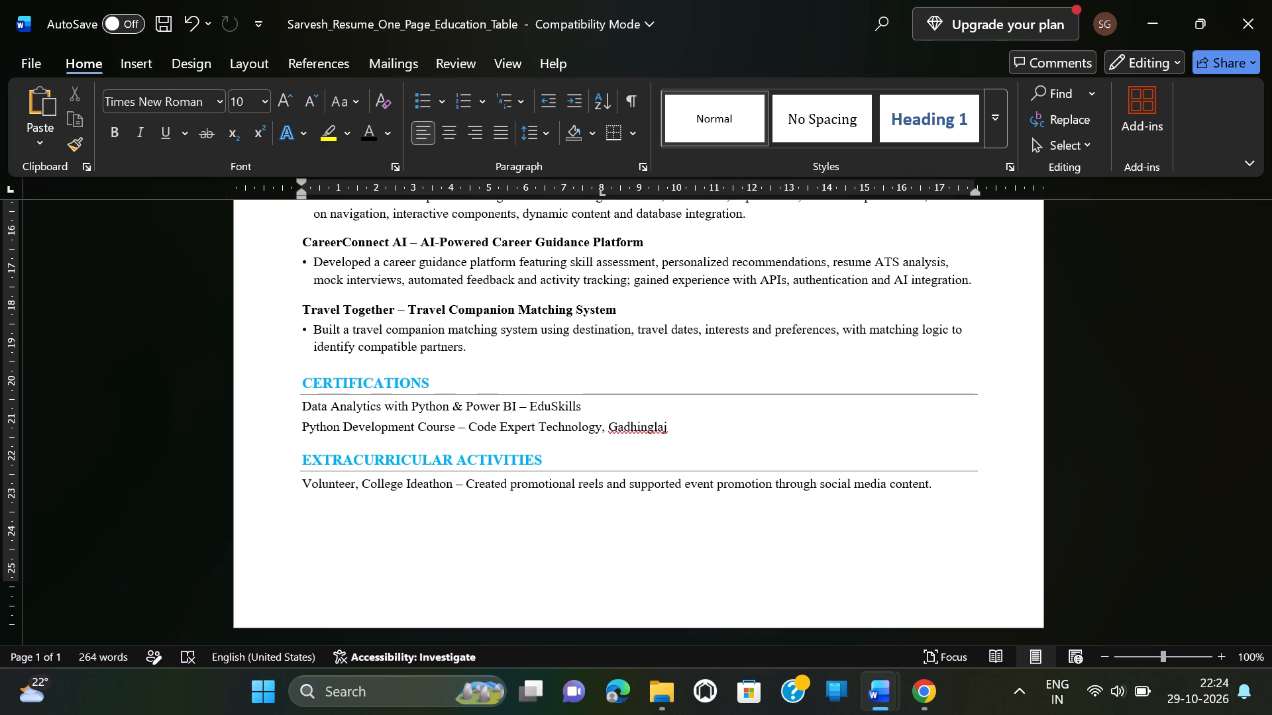
pyautogui.press('Down')
pyautogui.press('Up')
# Examine the one-page resume's section spacing between the header, education table, technical skills, projects and the end of the page.
pyautogui.scroll(2, 657, 486)
pyautogui.scroll(1, 627, 414)
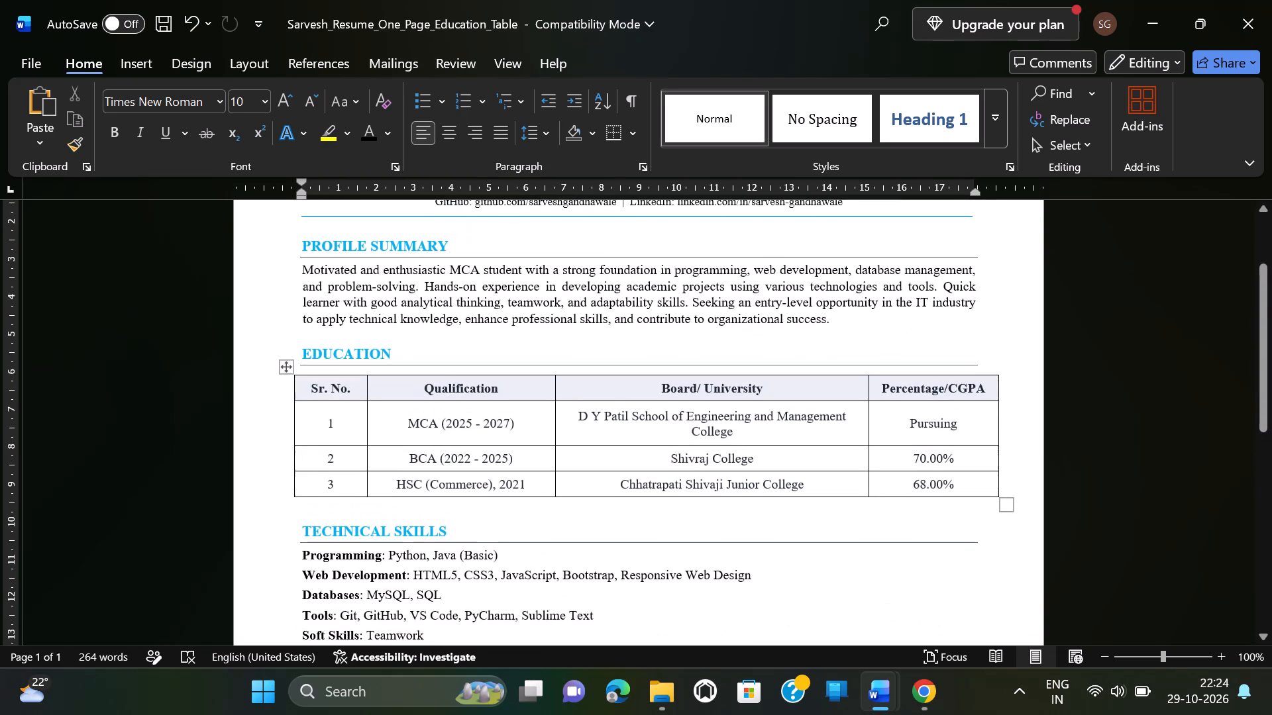
pyautogui.scroll(1, 627, 414)
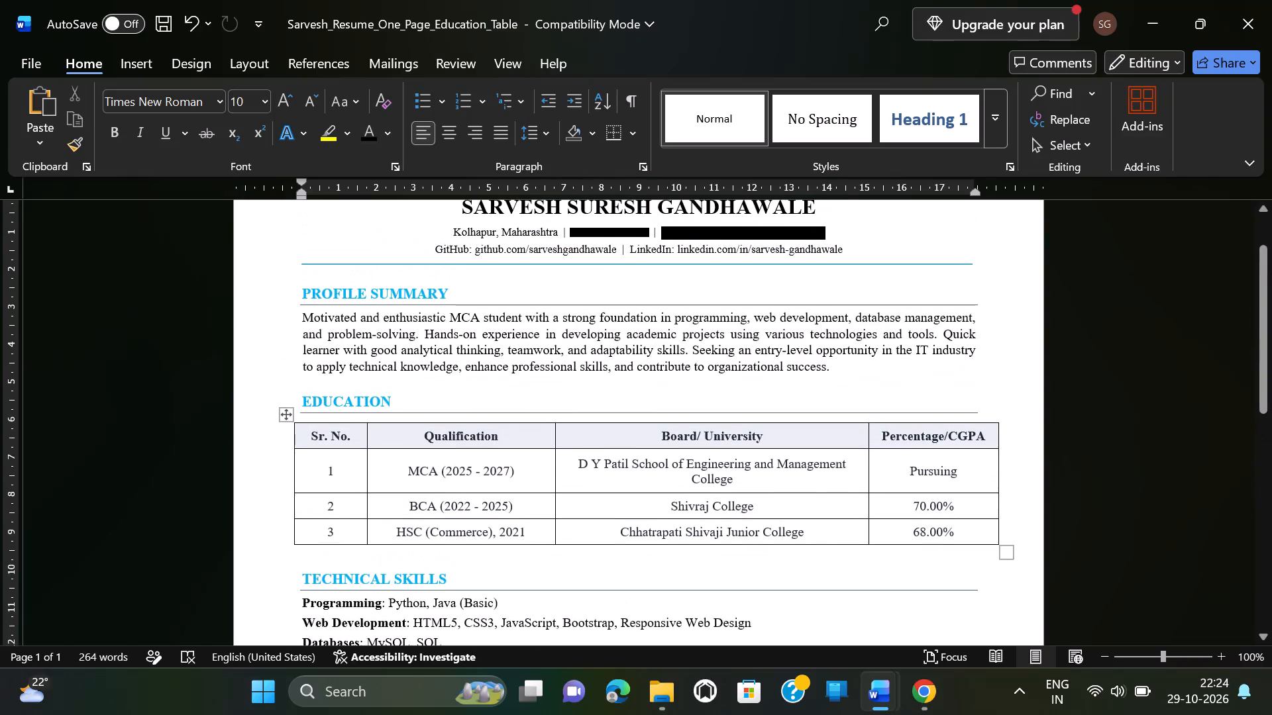
pyautogui.scroll(-1, 627, 414)
pyautogui.scroll(1, 627, 414)
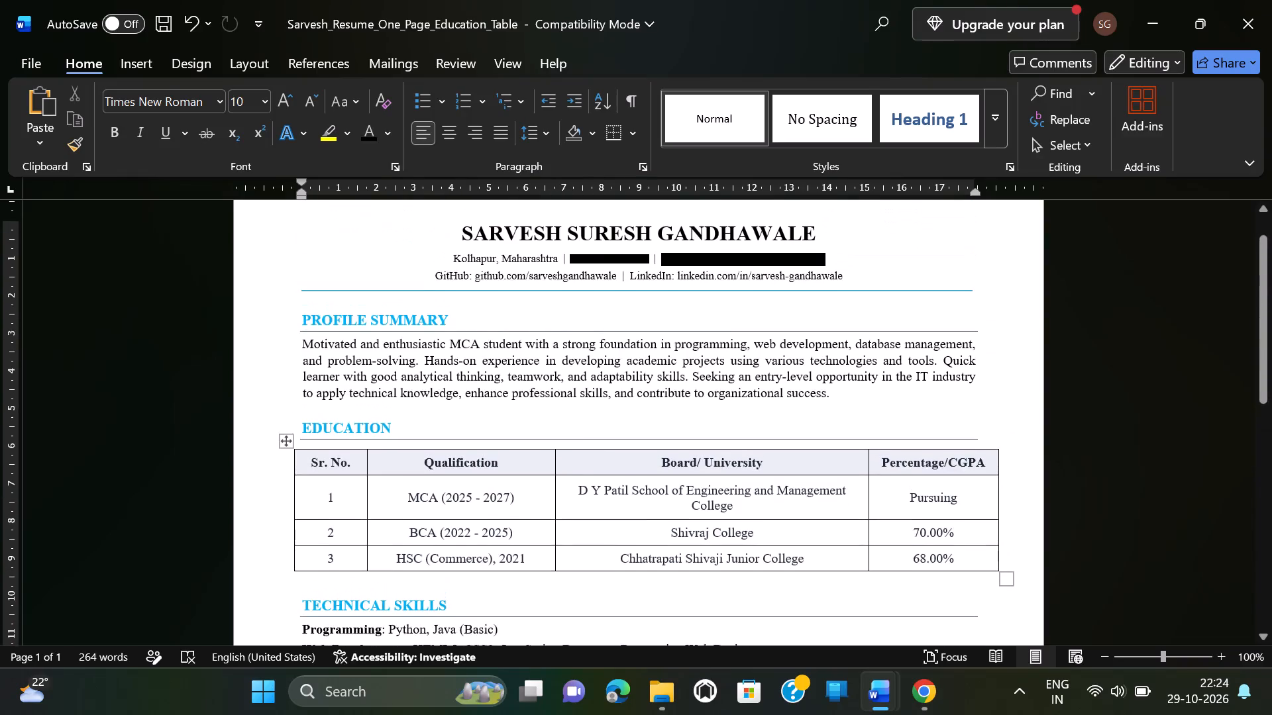
pyautogui.scroll(-3, 725, 385)
pyautogui.scroll(-1, 582, 387)
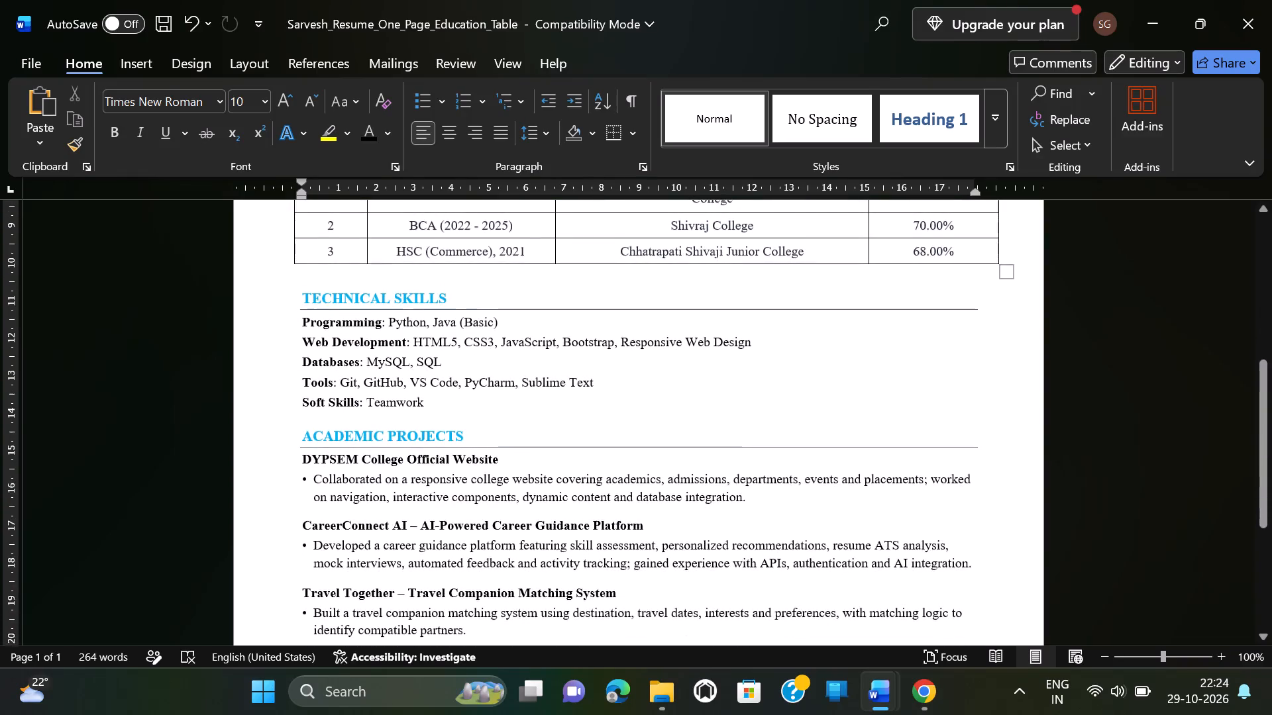
pyautogui.scroll(-2, 582, 387)
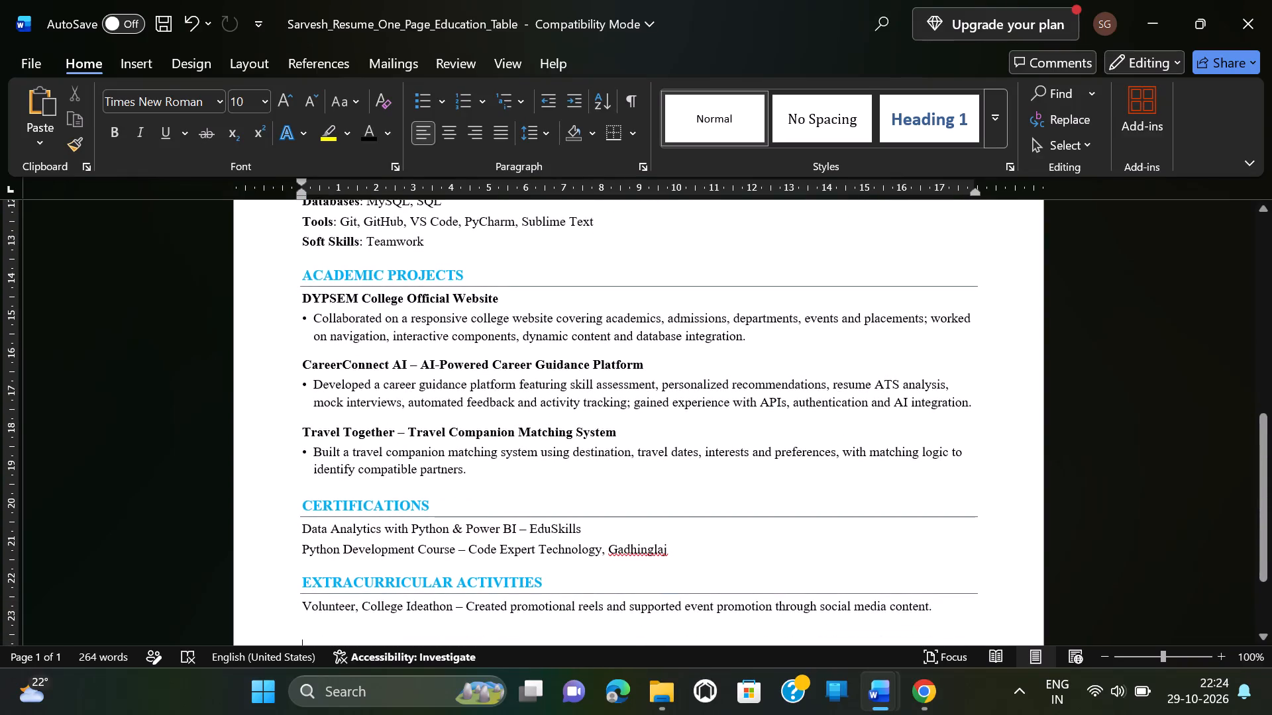
pyautogui.scroll(-1, 556, 448)
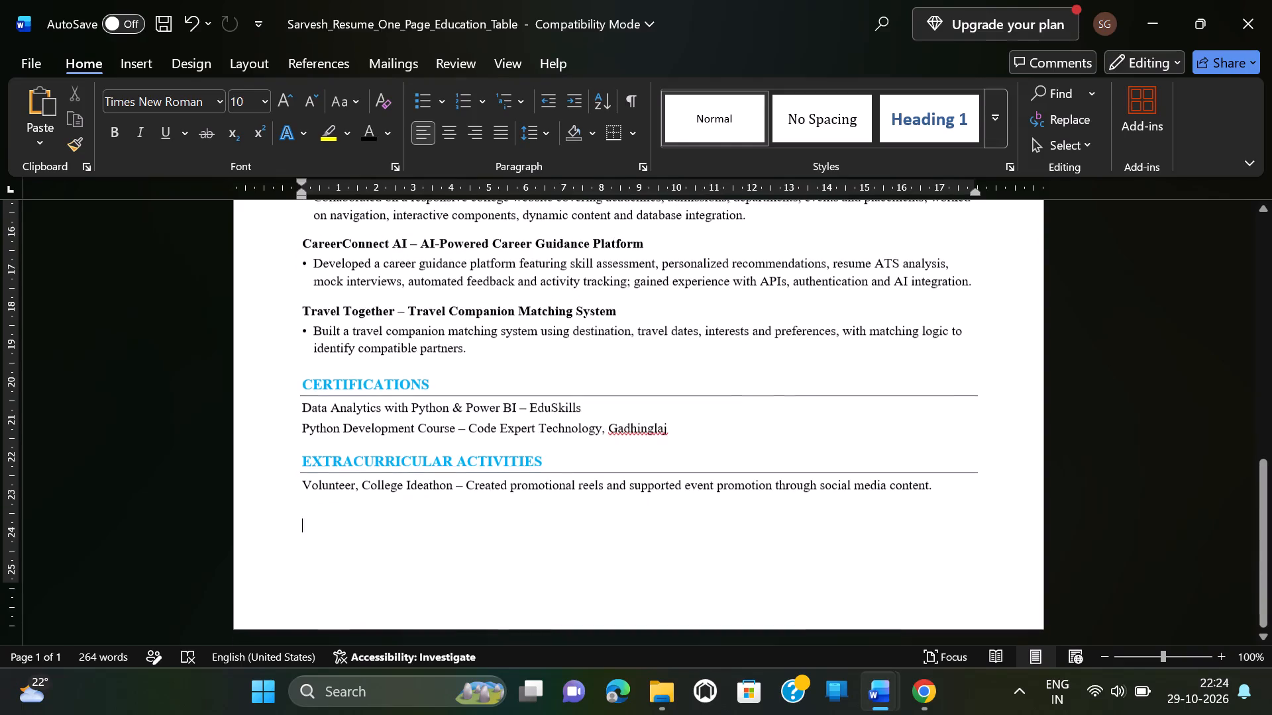
pyautogui.scroll(2, 556, 448)
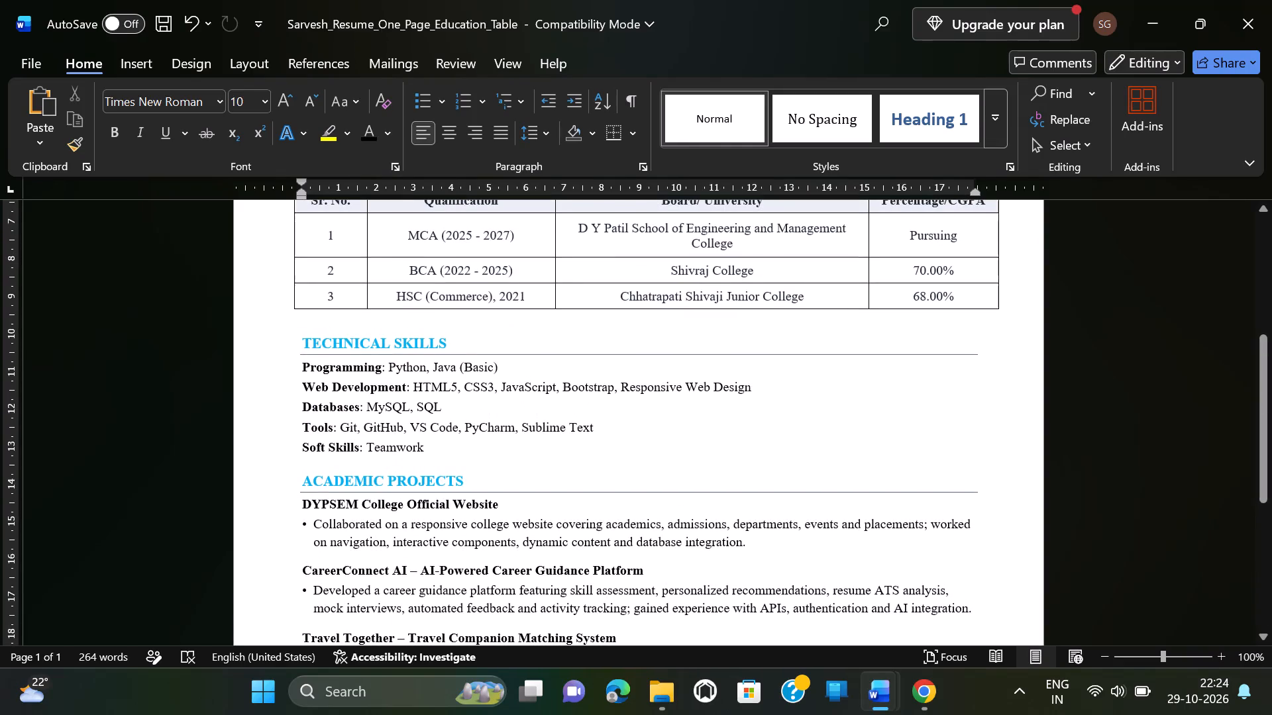
pyautogui.scroll(2, 521, 466)
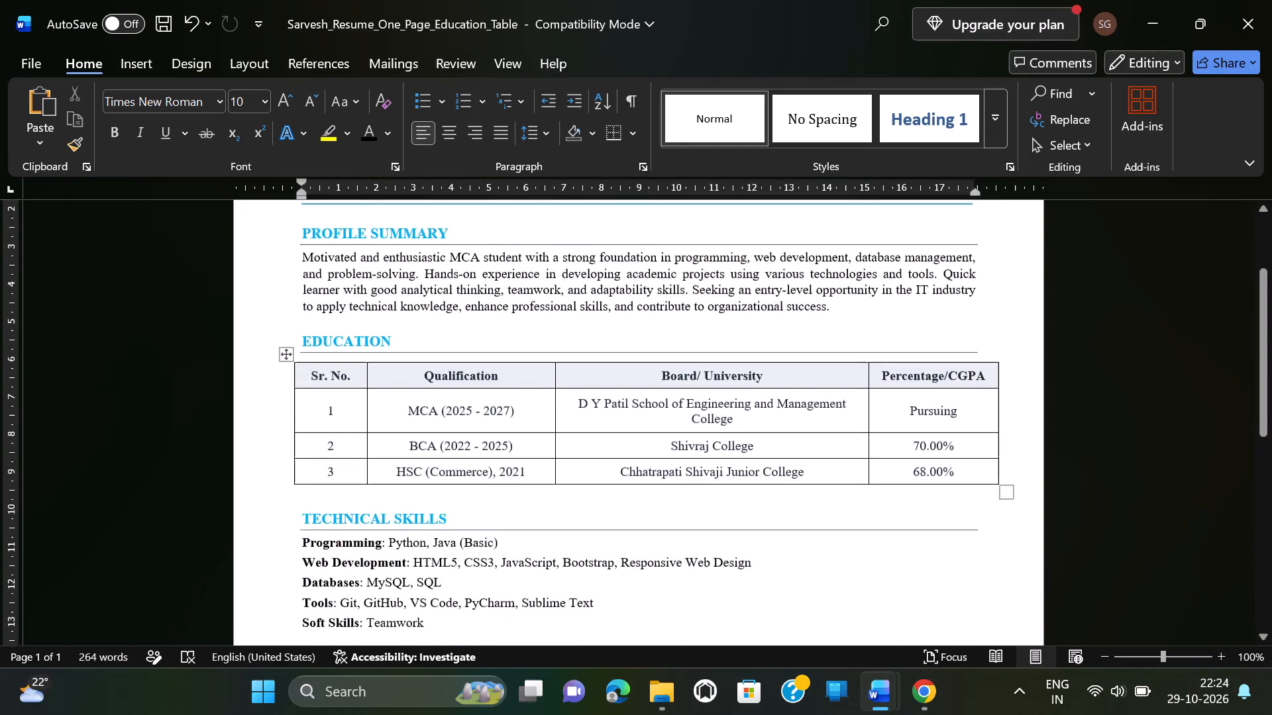
pyautogui.scroll(-1, 521, 466)
pyautogui.moveTo(521, 466); pyautogui.dragTo(545, 328)
pyautogui.scroll(-1, 532, 394)
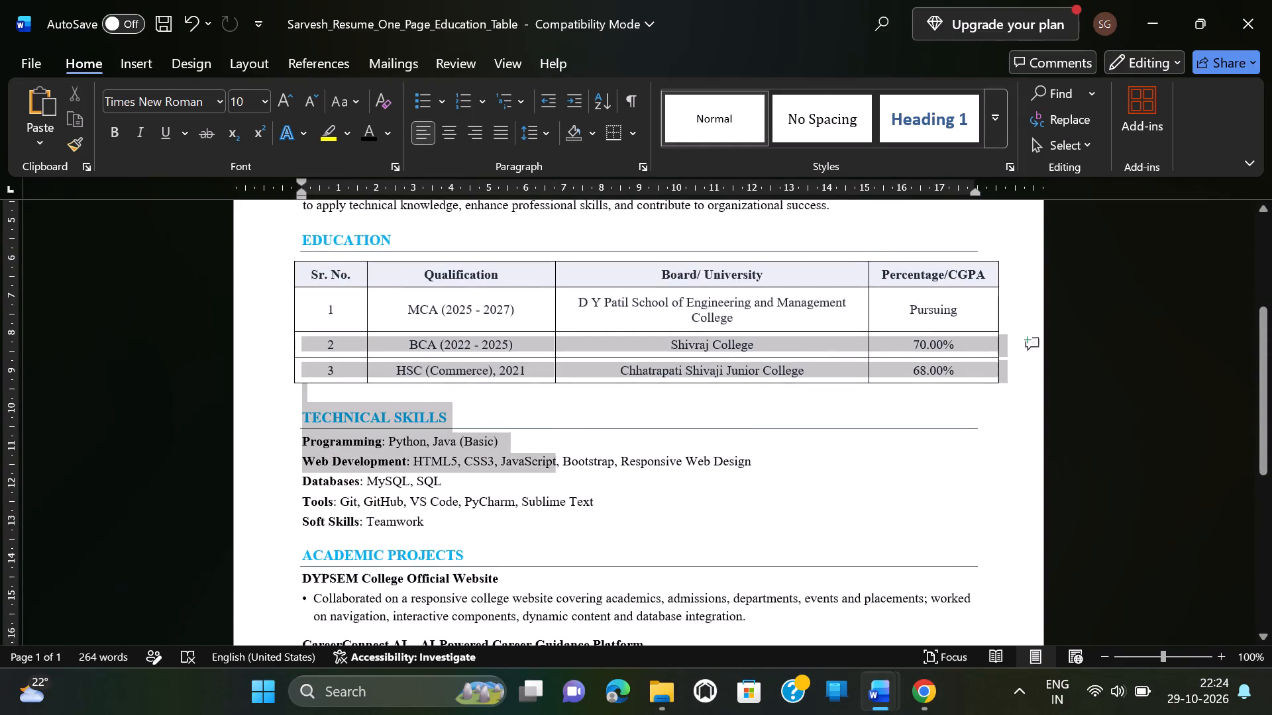
pyautogui.moveTo(545, 328); pyautogui.dragTo(547, 322)
pyautogui.scroll(-1, 545, 328)
pyautogui.click(508, 390)
pyautogui.scroll(-1, 508, 390)
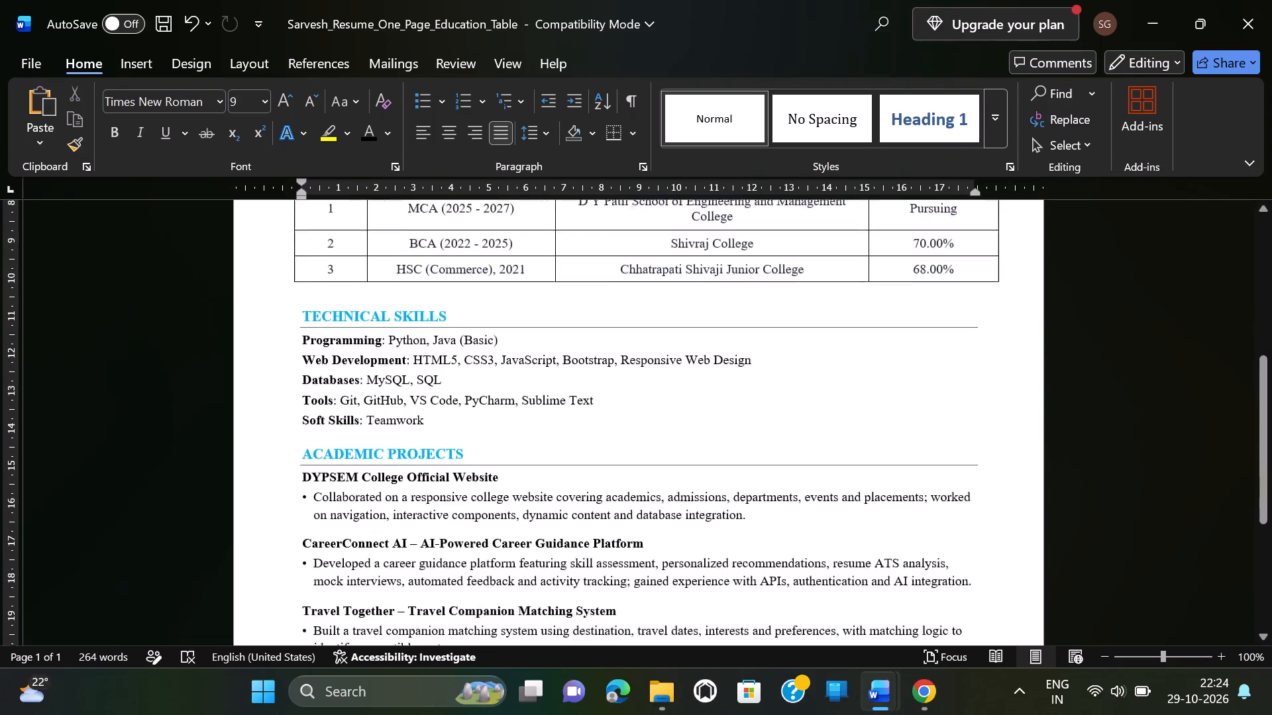
pyautogui.scroll(-3, 476, 407)
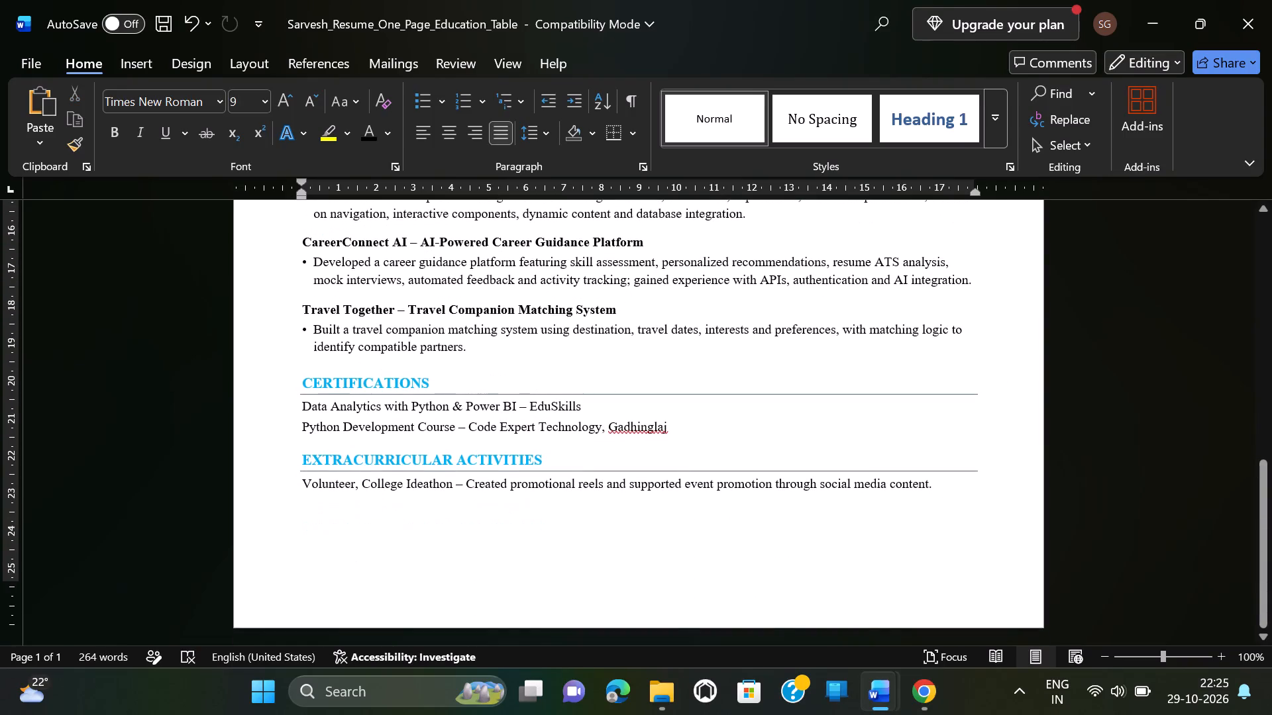
# Save the one-page resume and check its layout once more between the header and the extracurricular activities.
pyautogui.hotkey('ctrl', 's')
pyautogui.hotkey('ctrl', 's')
pyautogui.scroll(7, 571, 434)
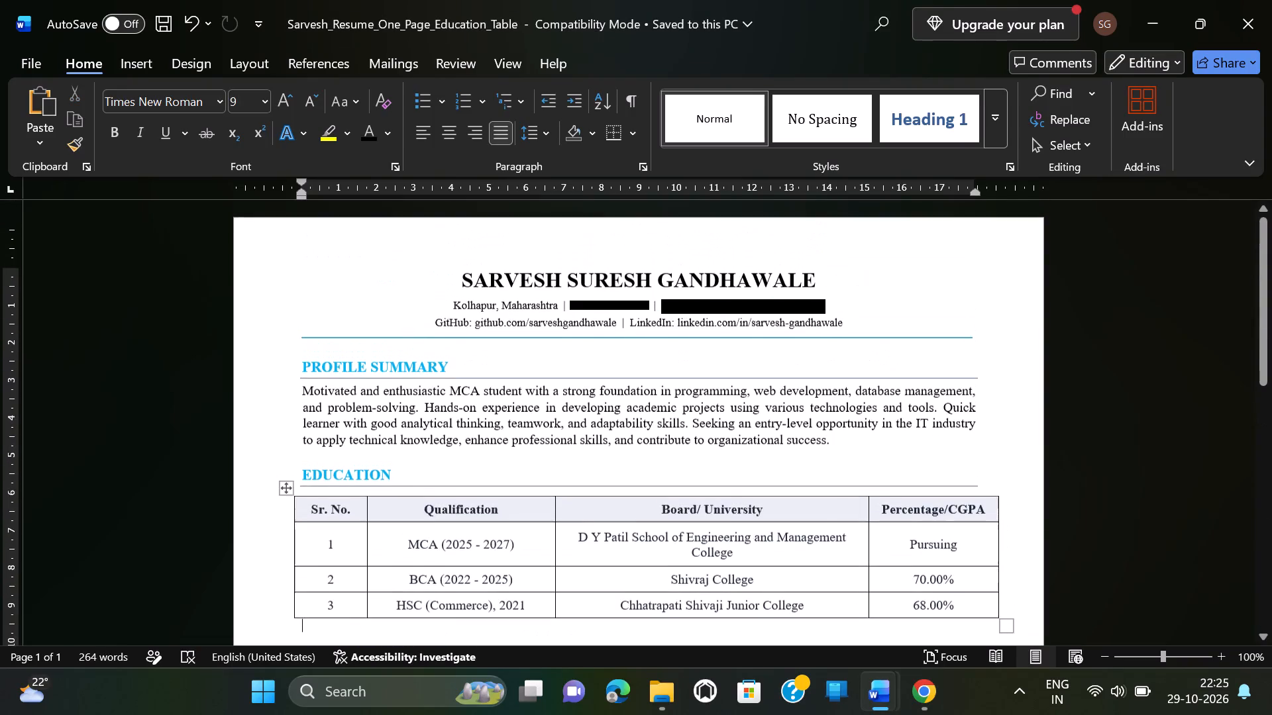
pyautogui.hotkey('ctrl', 's')
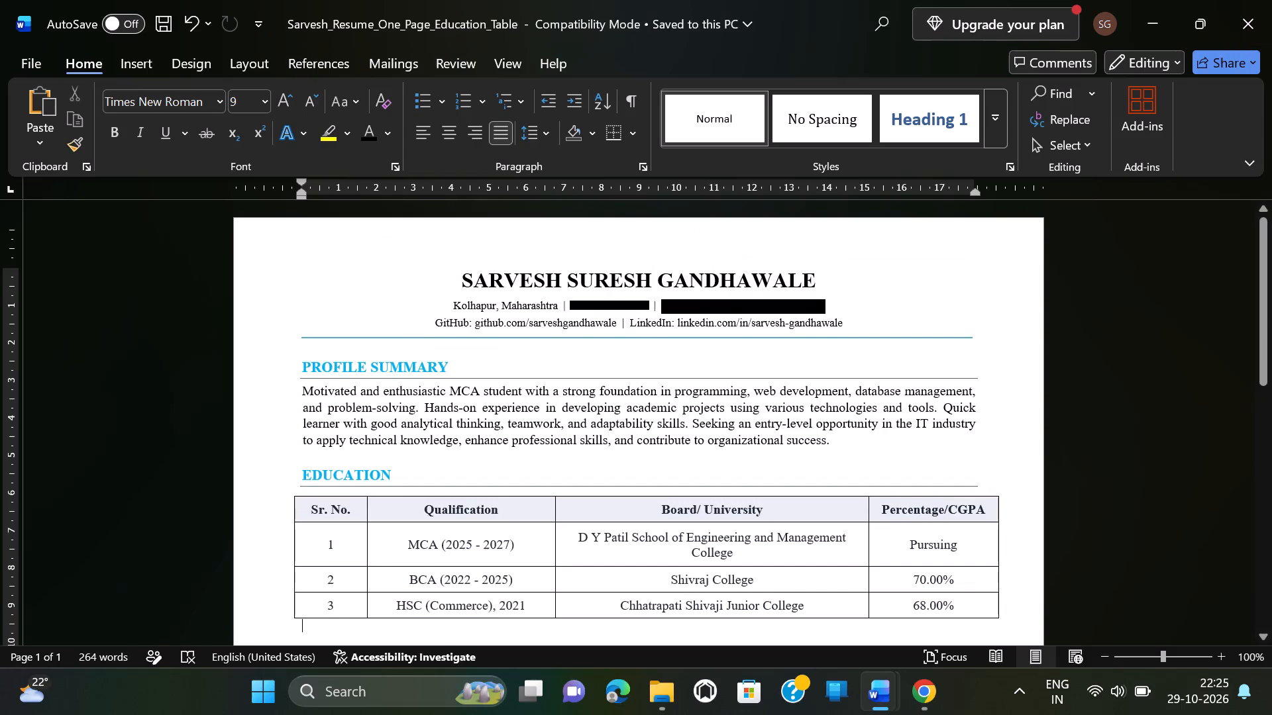
pyautogui.scroll(-10, 818, 401)
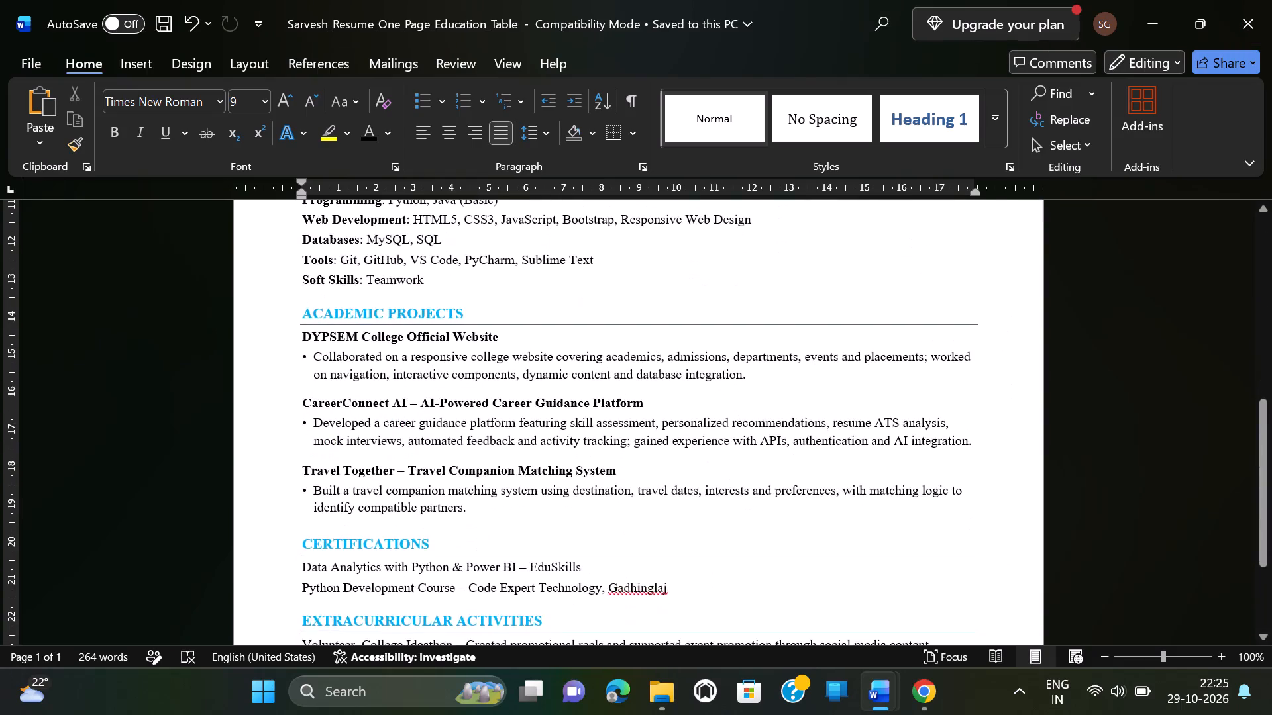
pyautogui.scroll(1, 544, 452)
pyautogui.scroll(10, 580, 346)
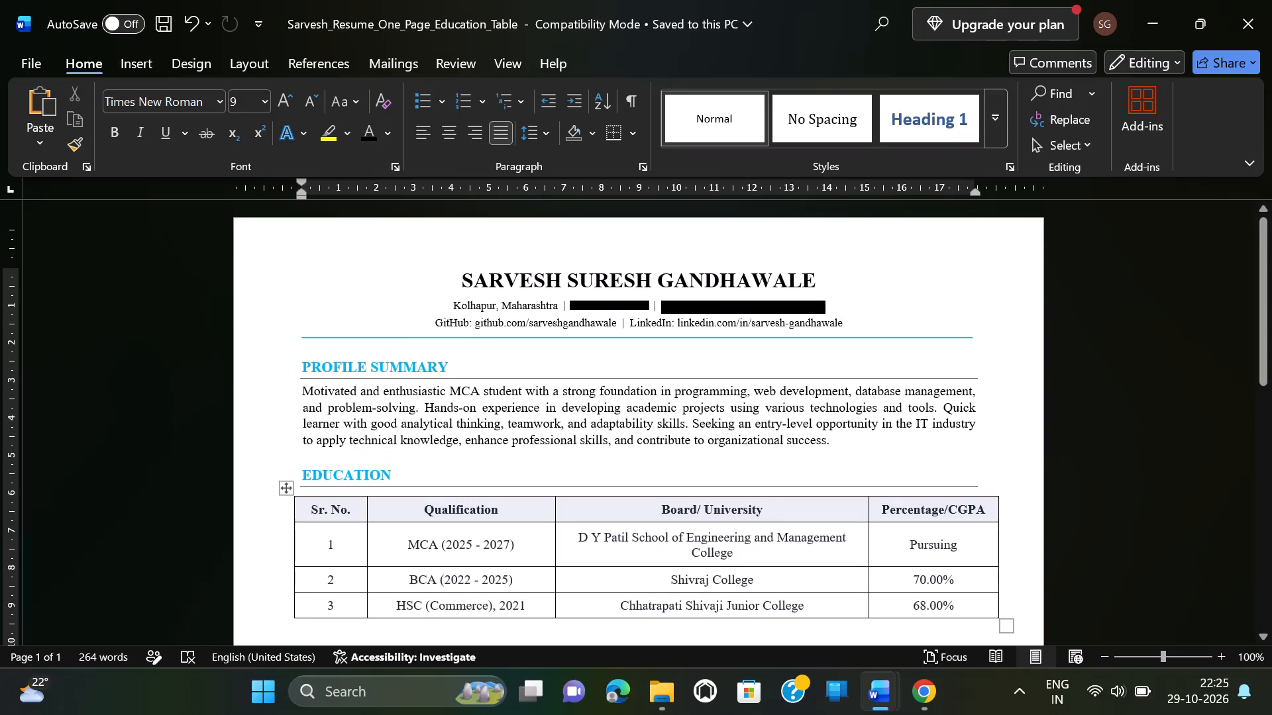
pyautogui.scroll(2, 596, 359)
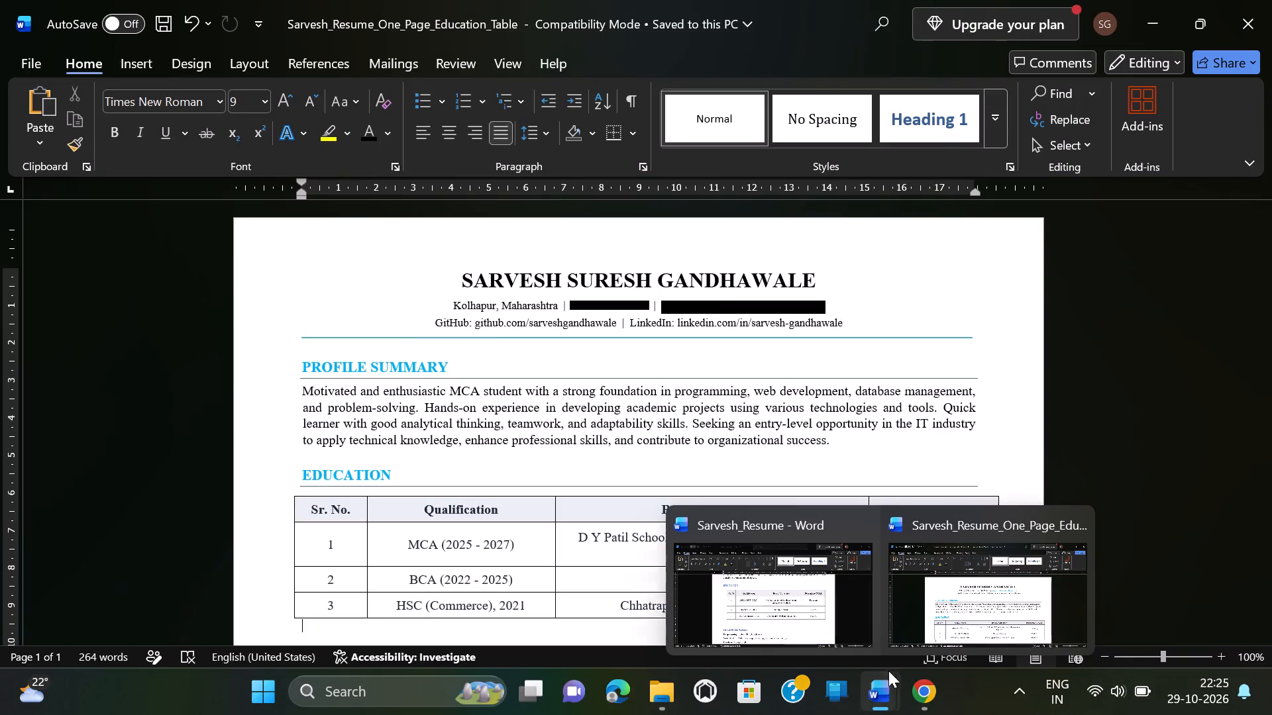
# Switch to the original two-page resume and copy the two contact lines below the name, including the GitHub and LinkedIn links.
pyautogui.click(646, 700)
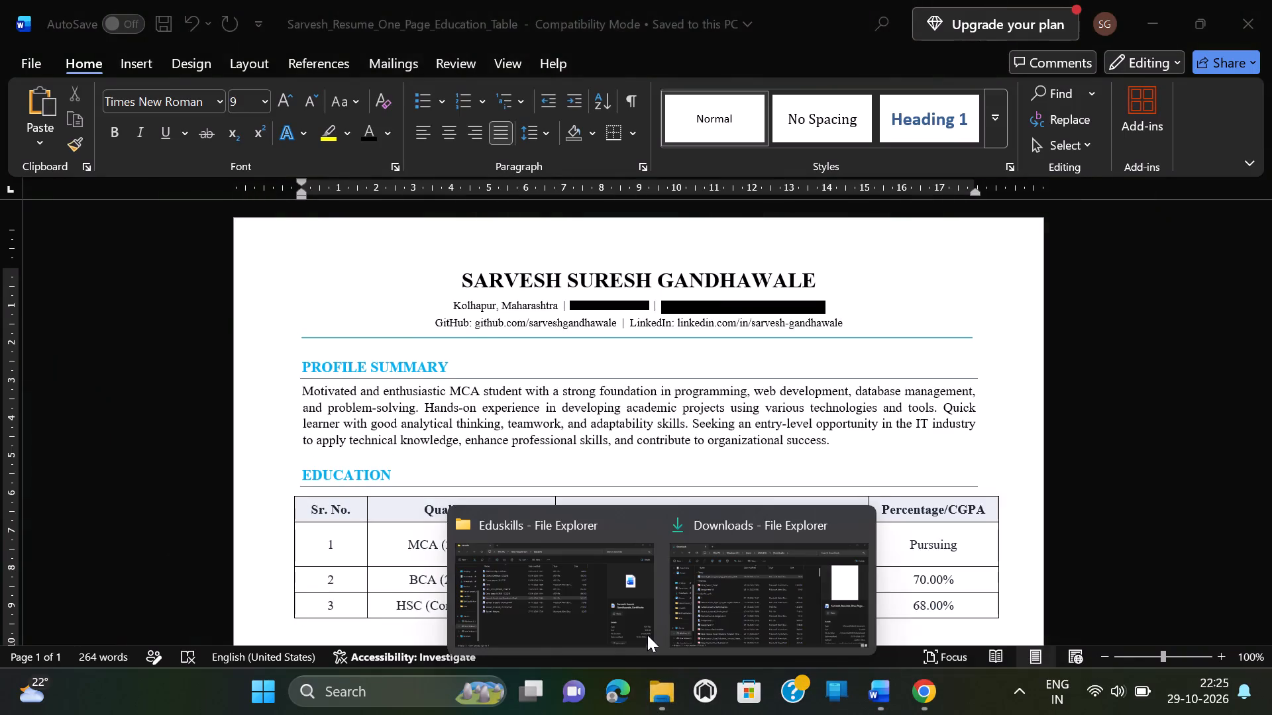
pyautogui.click(647, 634)
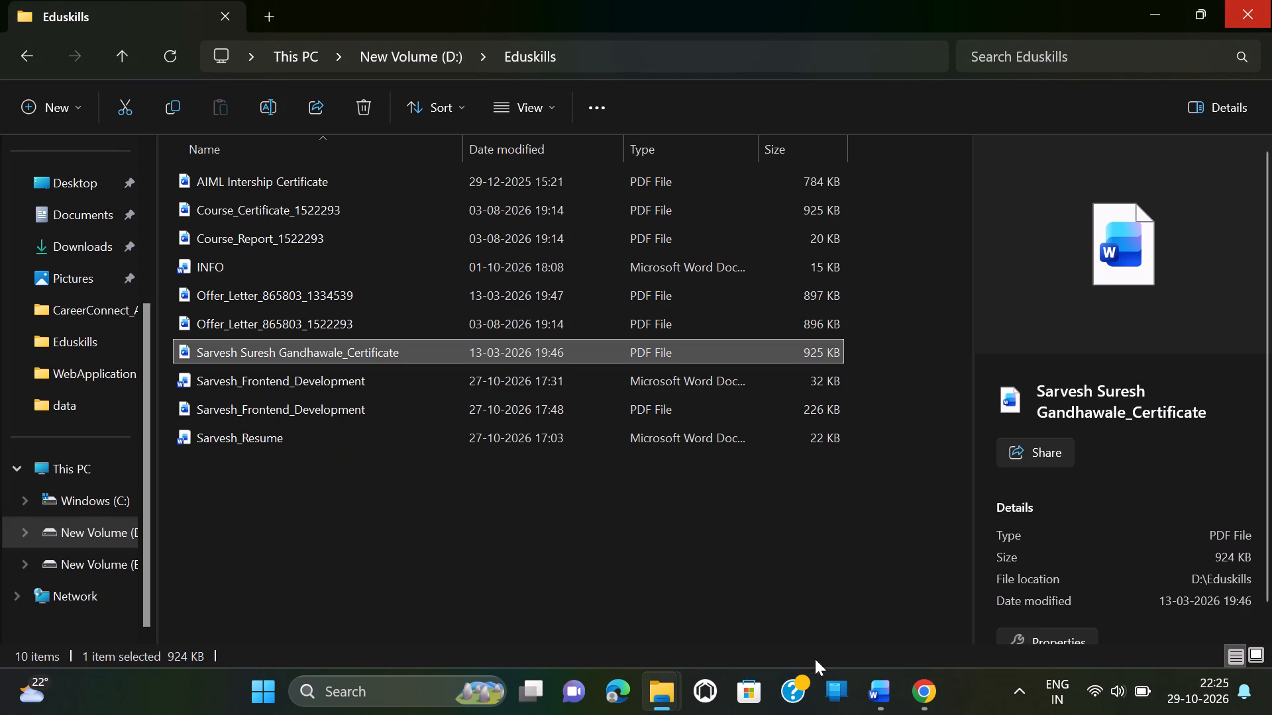
pyautogui.click(892, 691)
pyautogui.click(837, 601)
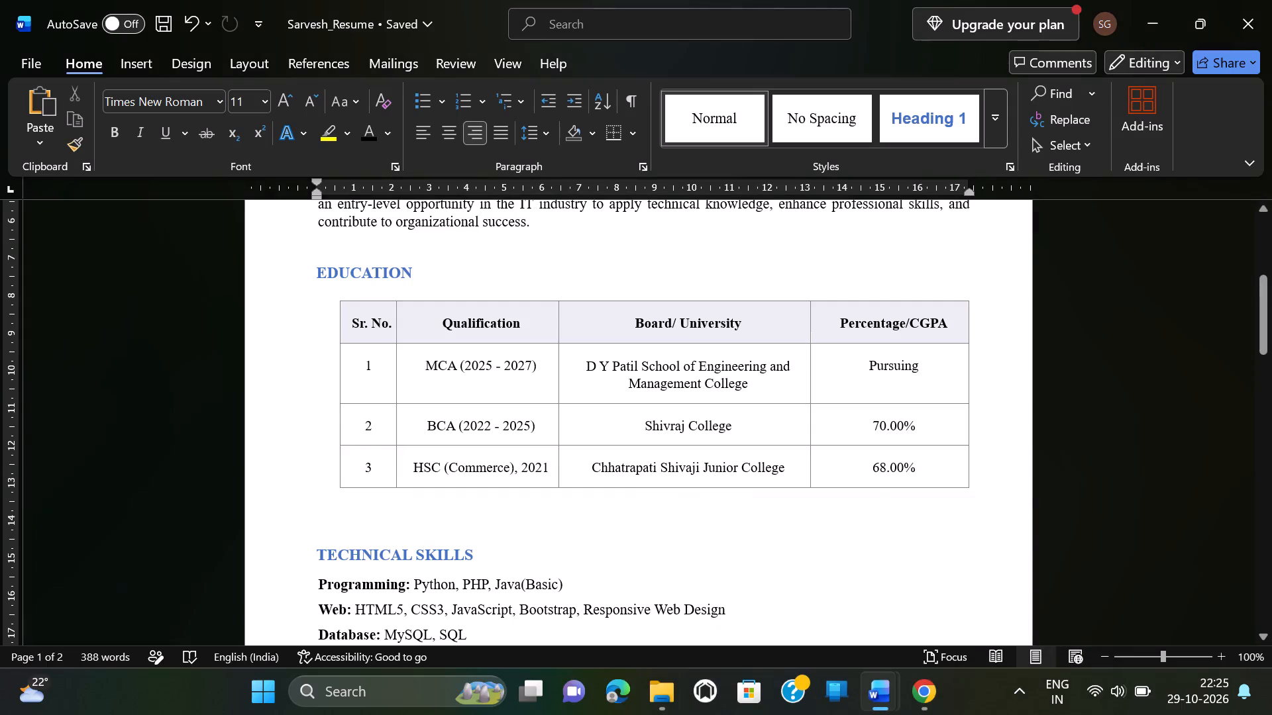
pyautogui.scroll(13, 737, 465)
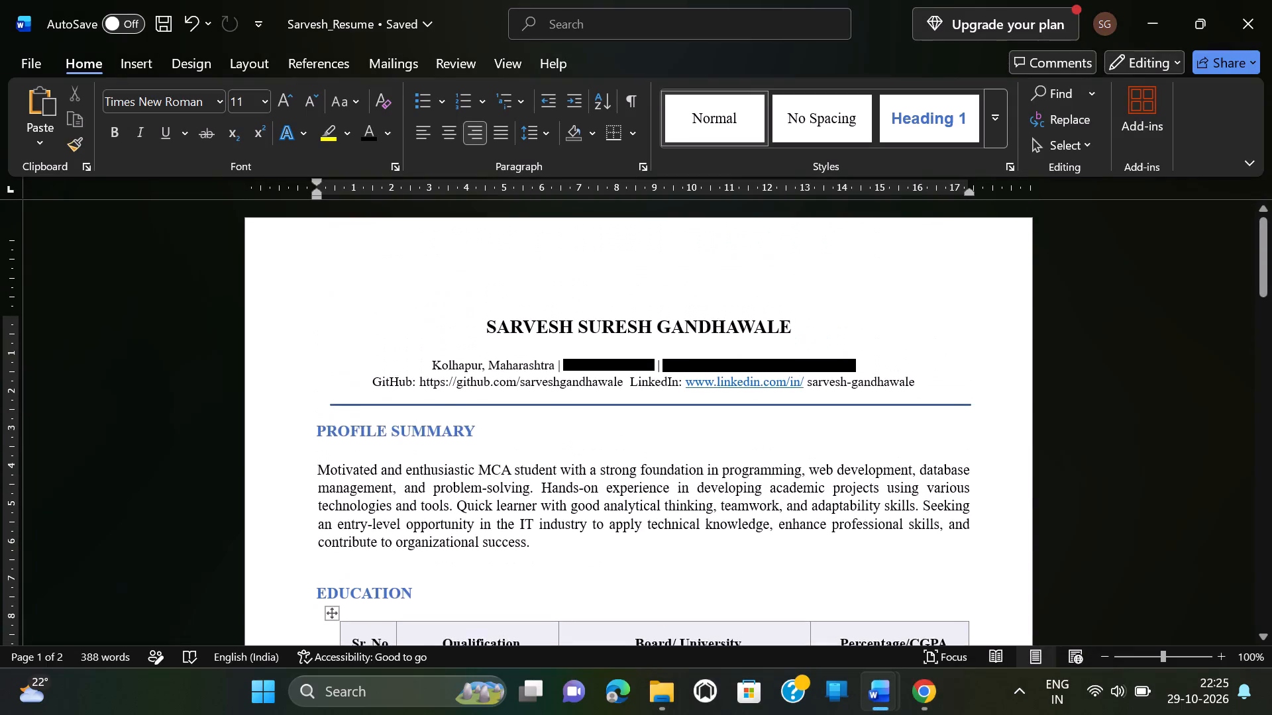
pyautogui.click(848, 336)
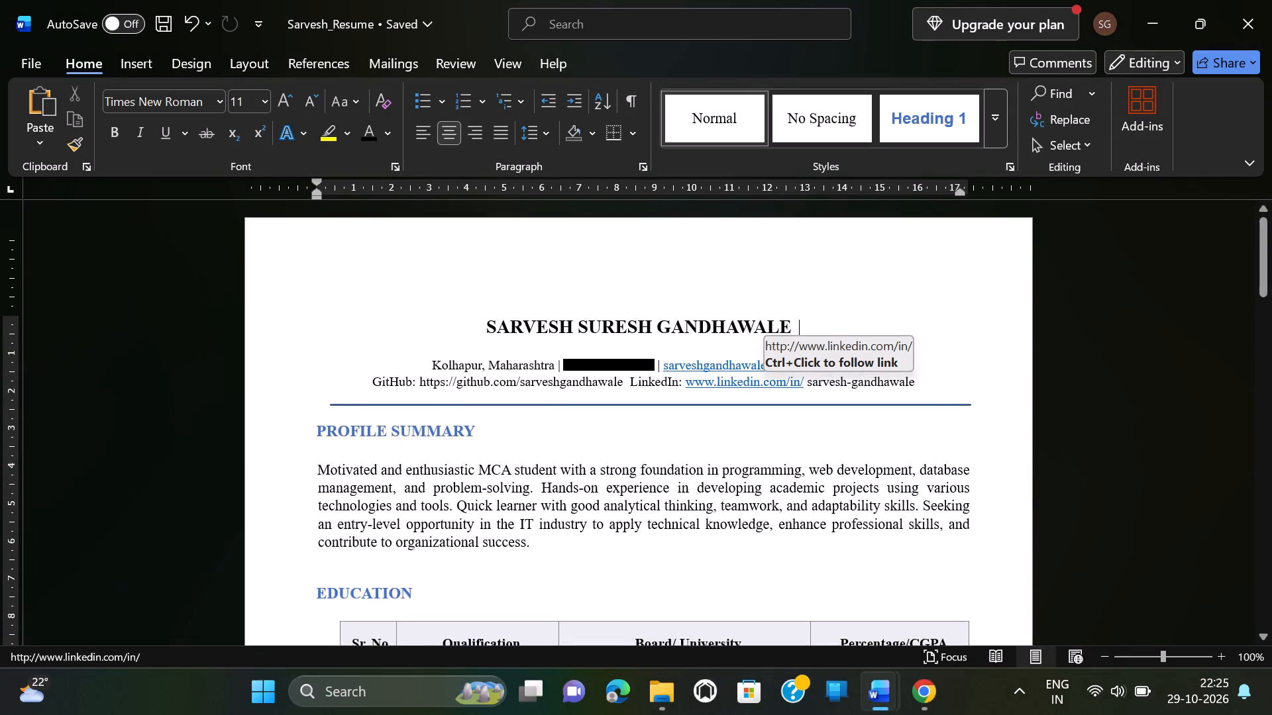
pyautogui.click(761, 383)
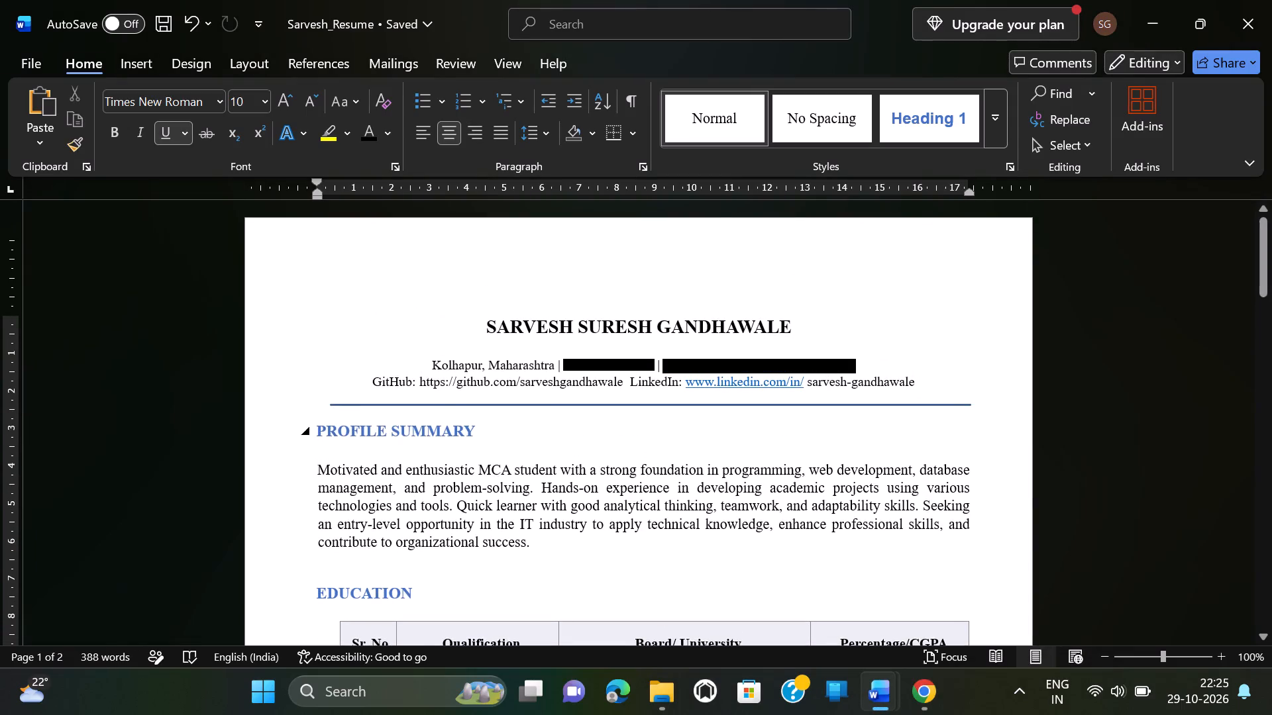
pyautogui.click(872, 379)
pyautogui.moveTo(419, 362); pyautogui.dragTo(883, 371)
pyautogui.moveTo(935, 383); pyautogui.dragTo(392, 363)
pyautogui.hotkey('ctrl', 'c')
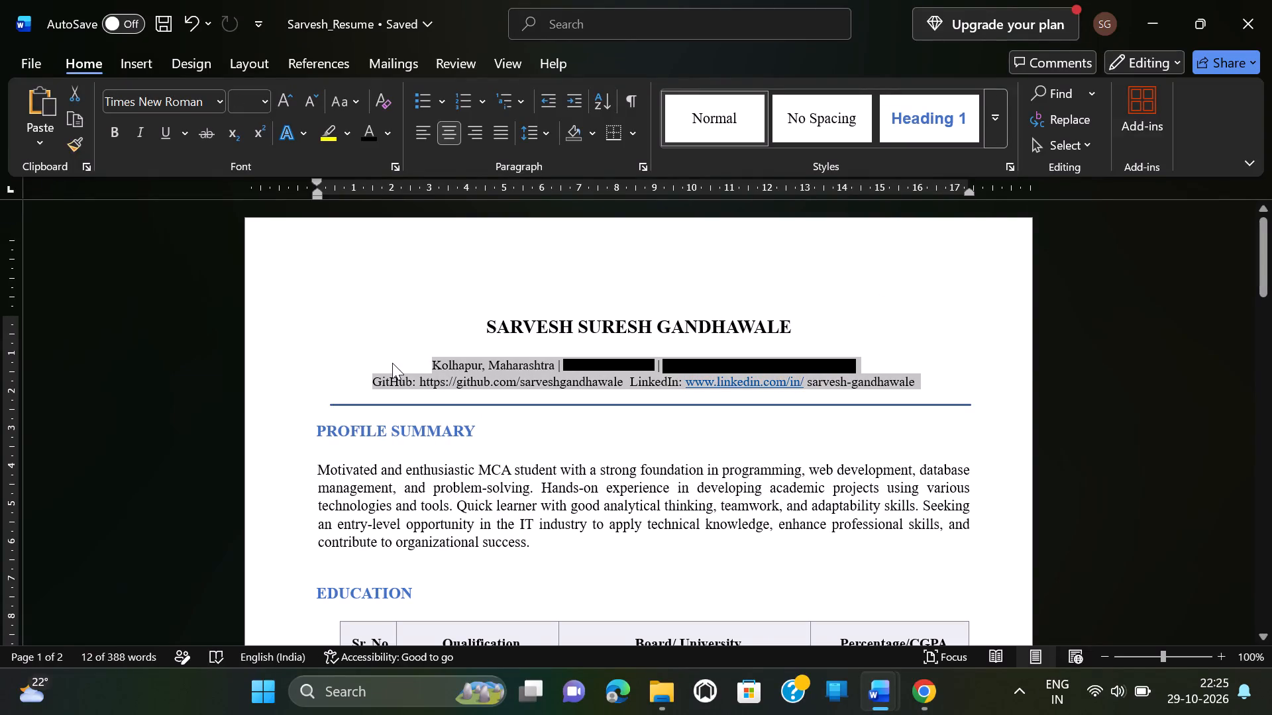
# Return to the one-page resume and replace the two contact lines below the name with the copied ones.
pyautogui.hotkey('alt', 'Tab')
pyautogui.hotkey('alt', 'Tab')
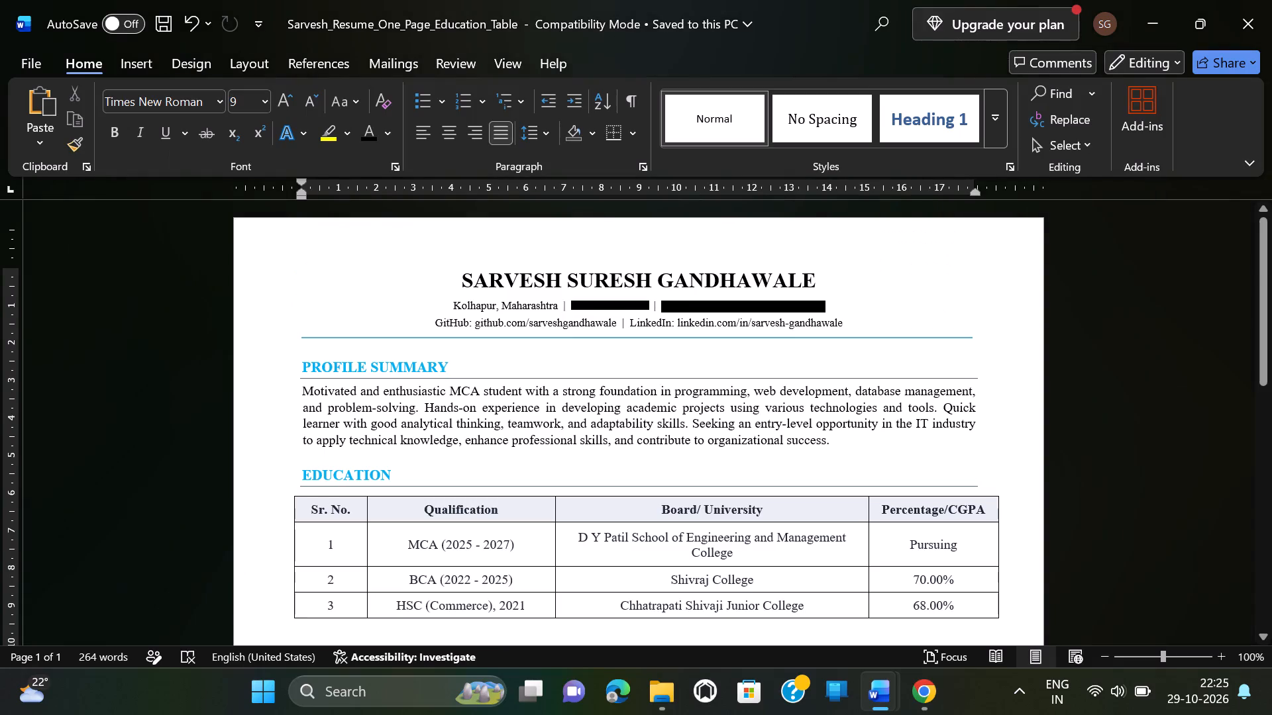
pyautogui.moveTo(849, 321); pyautogui.dragTo(400, 311)
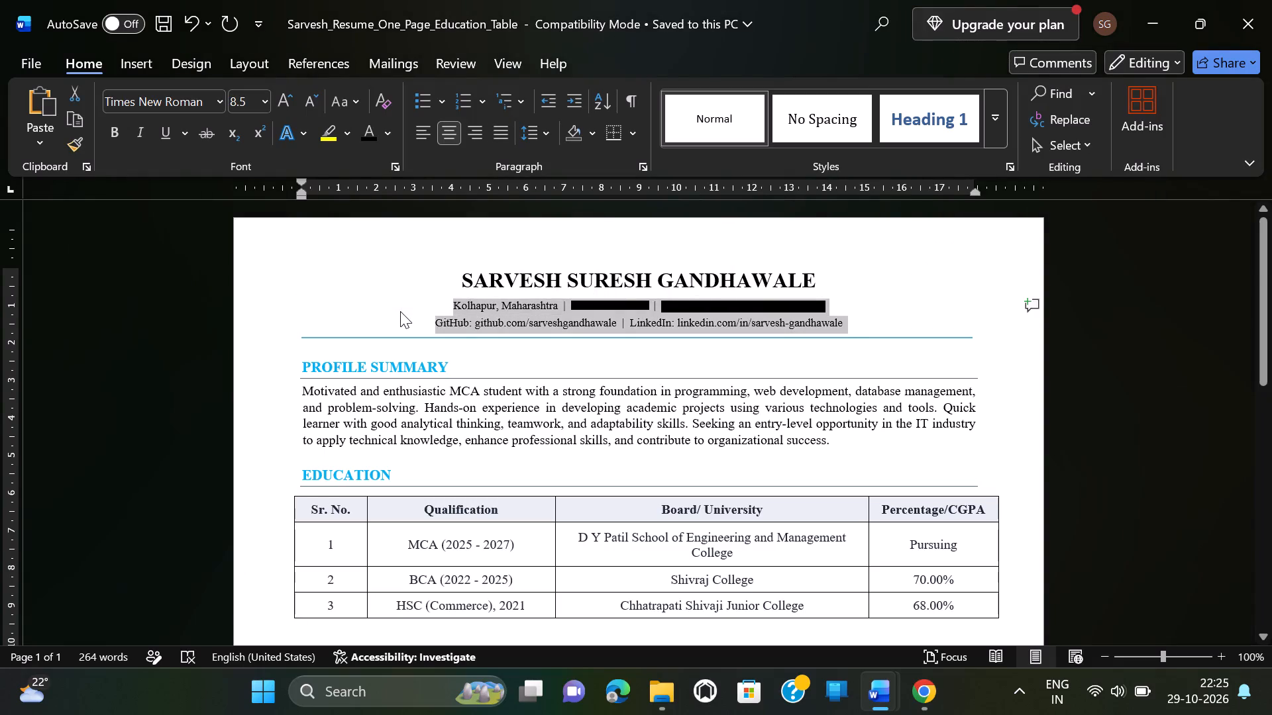
pyautogui.hotkey('ctrl', 'v')
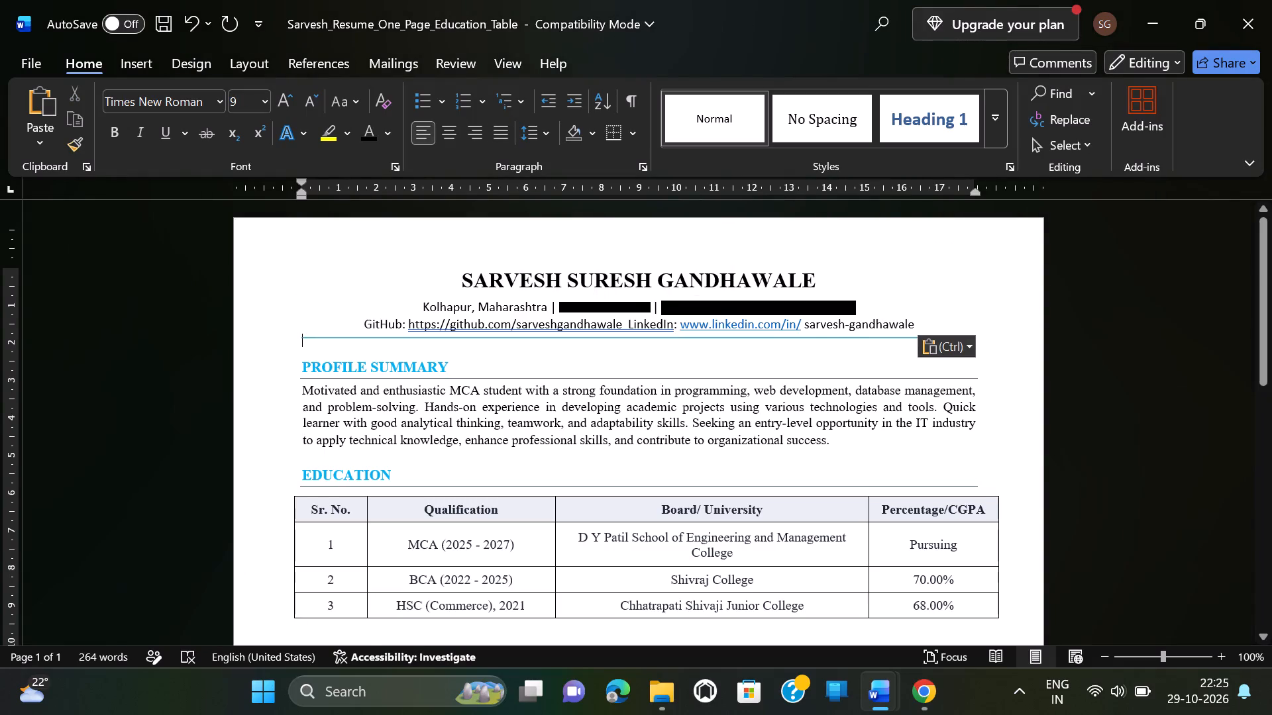
# Dismiss the proofing mark on the GitHub link in the pasted contact lines.
pyautogui.click(509, 326)
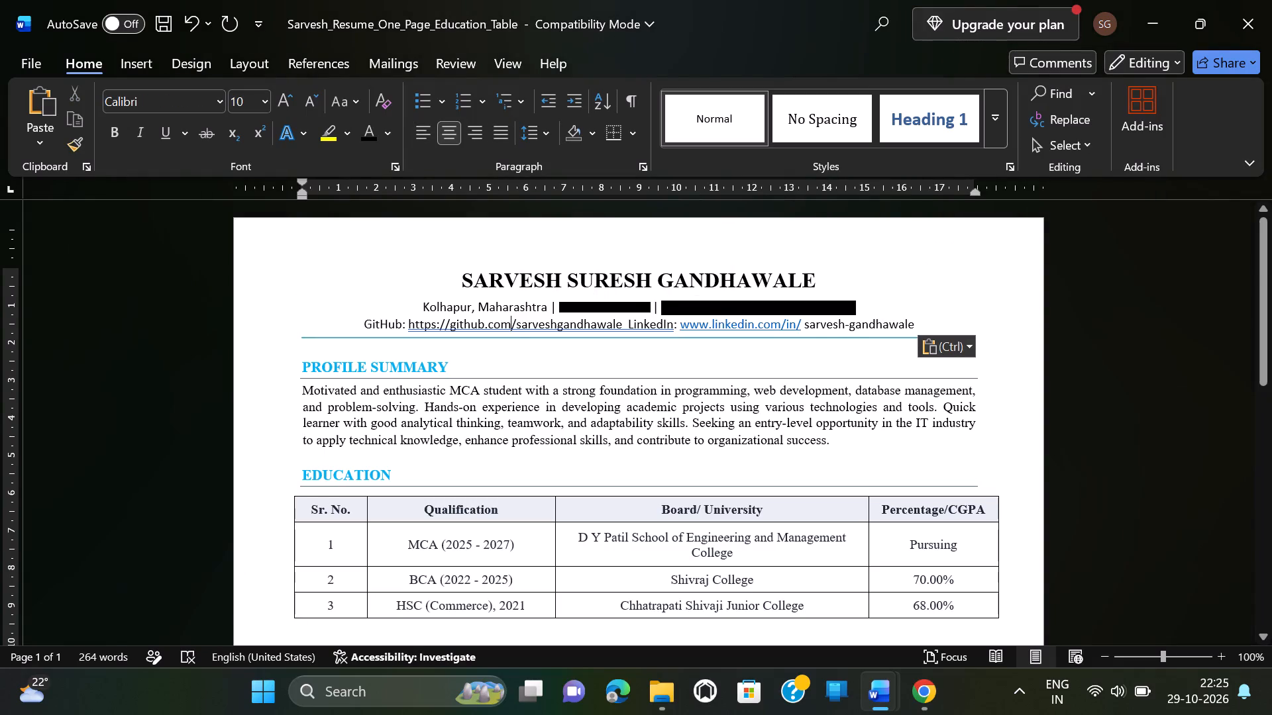
pyautogui.rightClick(509, 326)
pyautogui.click(399, 348)
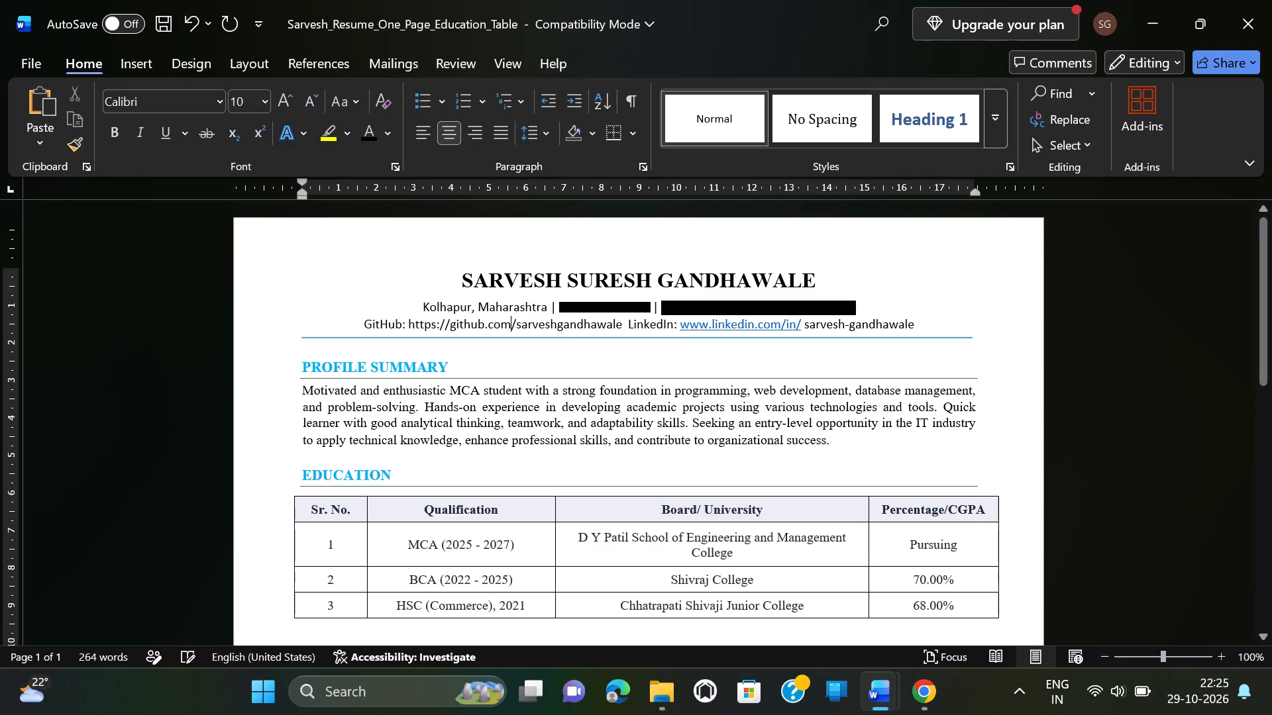
# Save the one-page resume with its replaced contact lines.
pyautogui.click(396, 284)
pyautogui.hotkey('ctrl', 's')
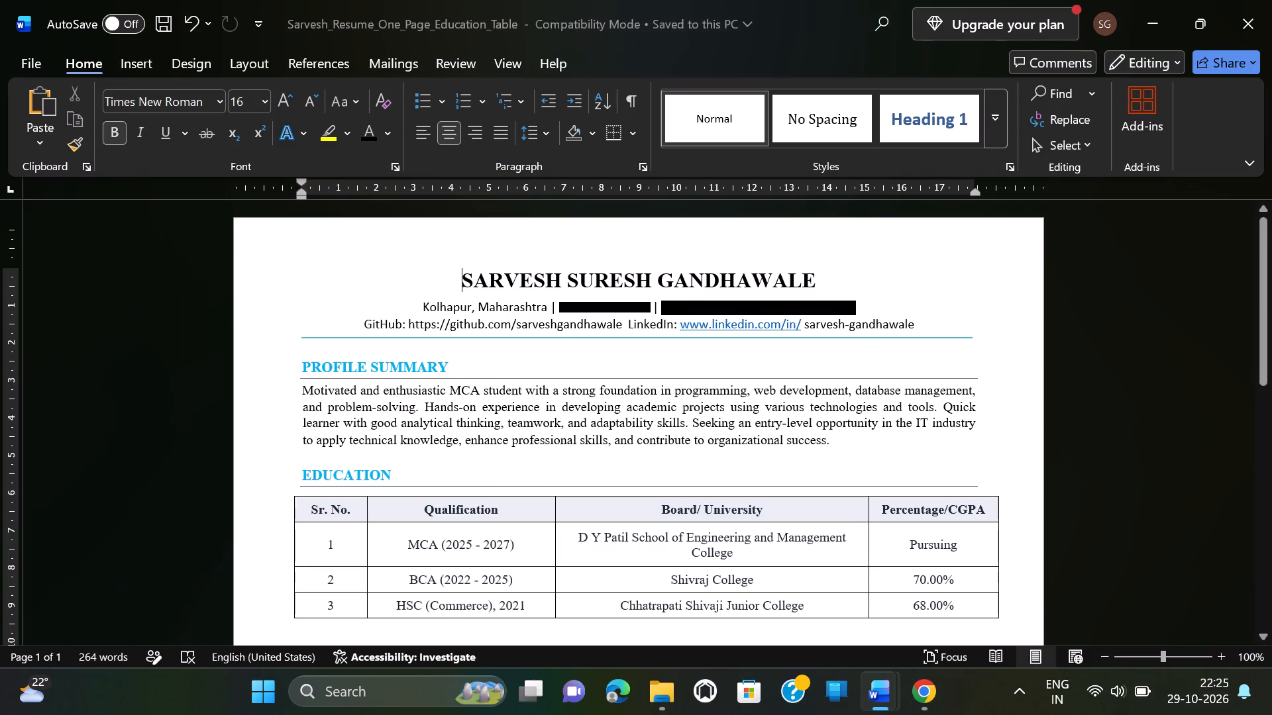
pyautogui.scroll(1, 1021, 356)
pyautogui.scroll(2, 899, 350)
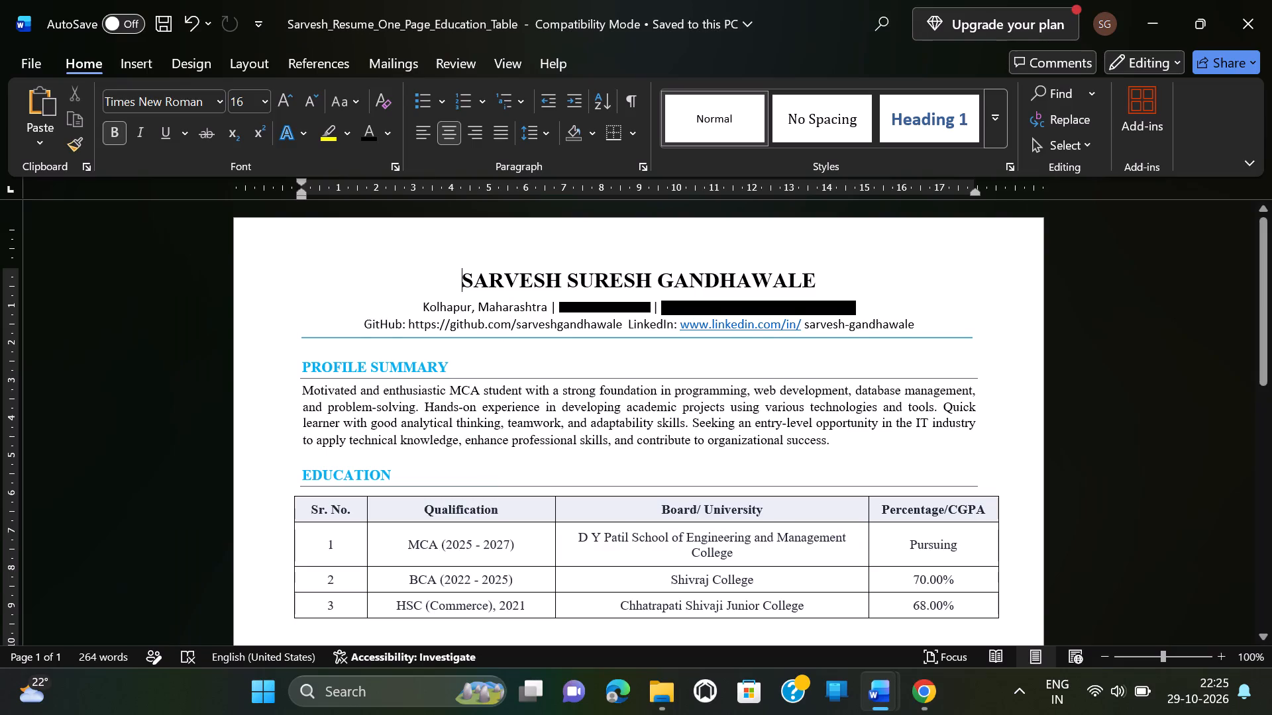
pyautogui.scroll(-1, 808, 358)
pyautogui.scroll(4, 800, 362)
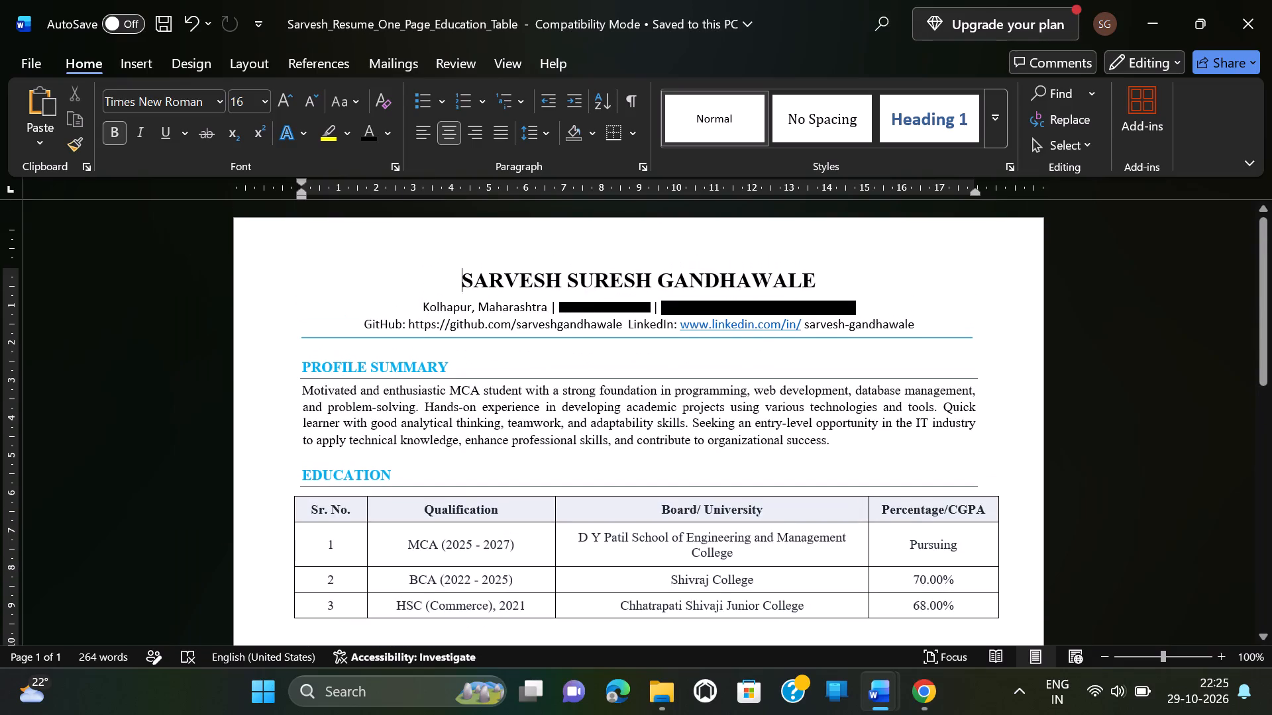
pyautogui.hotkey('ctrl', 's')
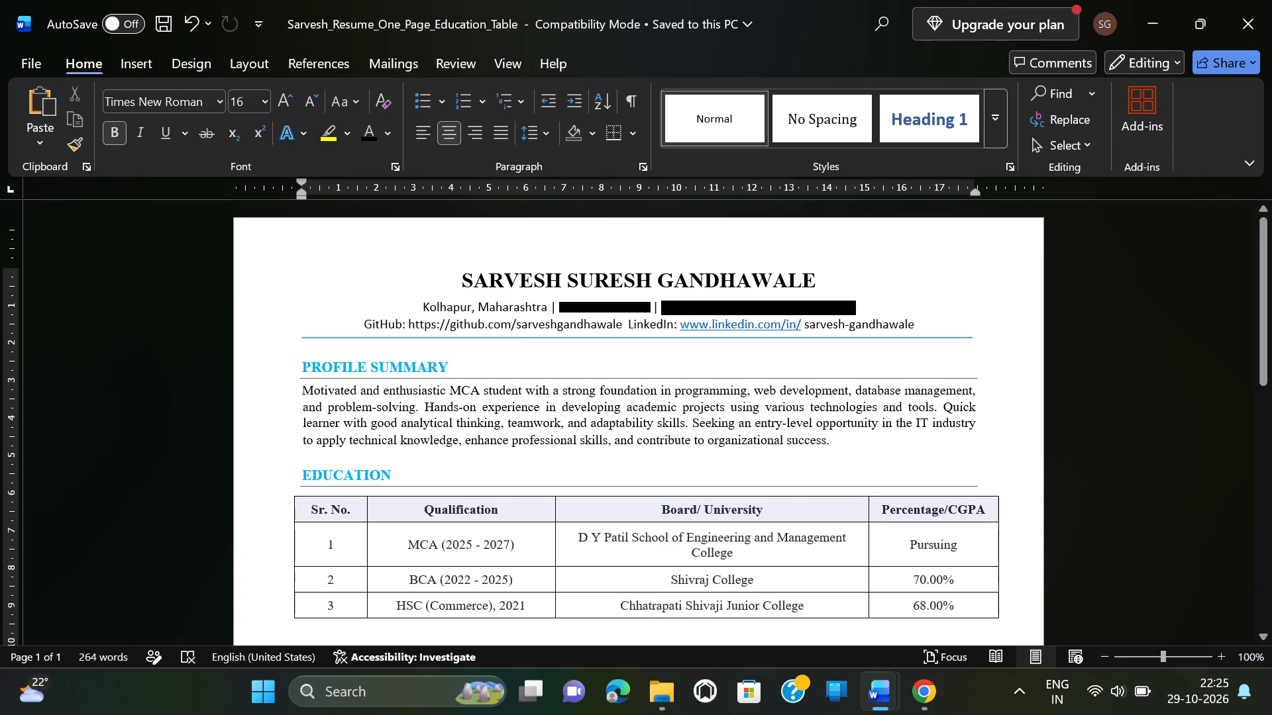
# Review the one-page resume from the header through EXTRACURRICULAR ACTIVITIES to the end of the page.
pyautogui.scroll(-2, 822, 375)
pyautogui.scroll(2, 800, 377)
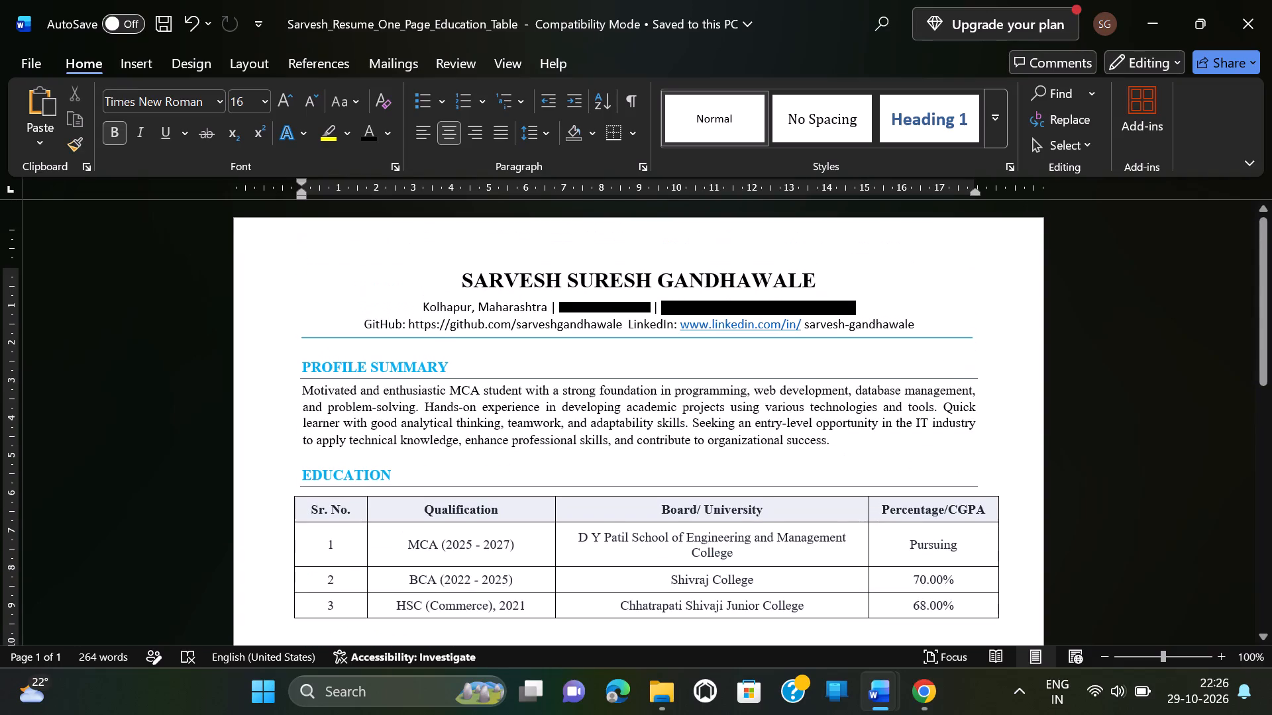
pyautogui.scroll(-4, 800, 377)
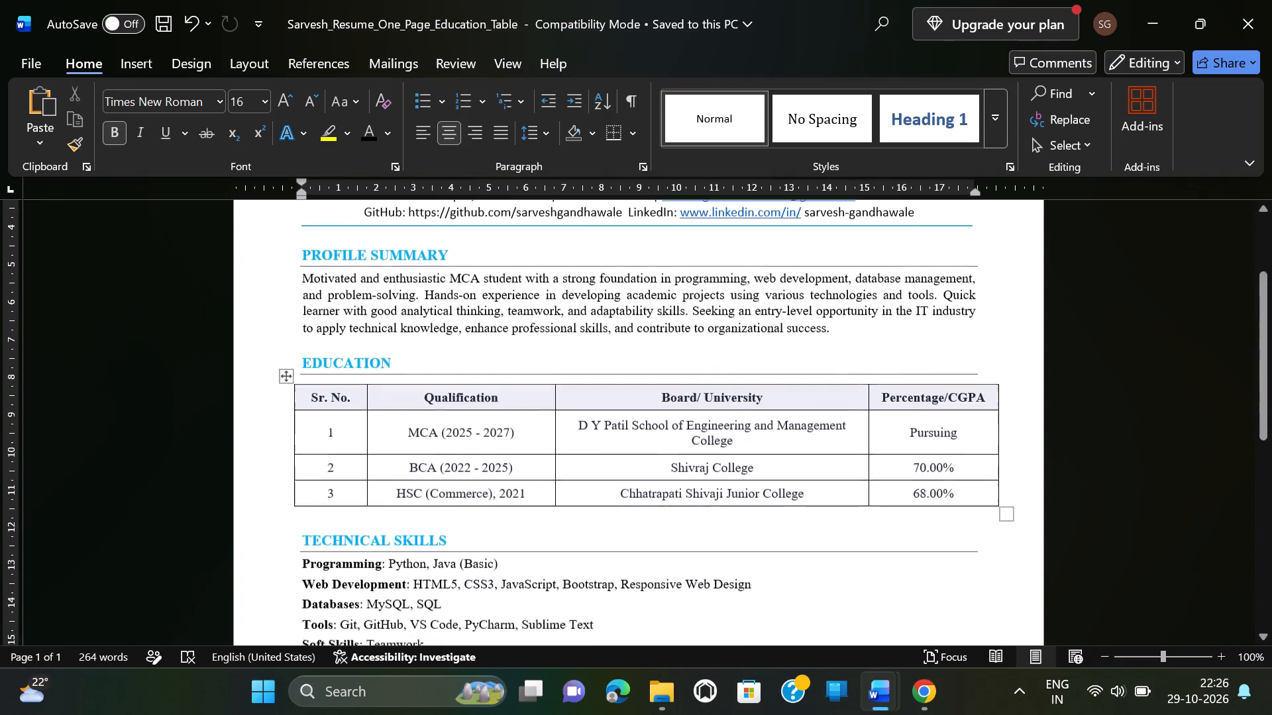
pyautogui.scroll(-4, 804, 383)
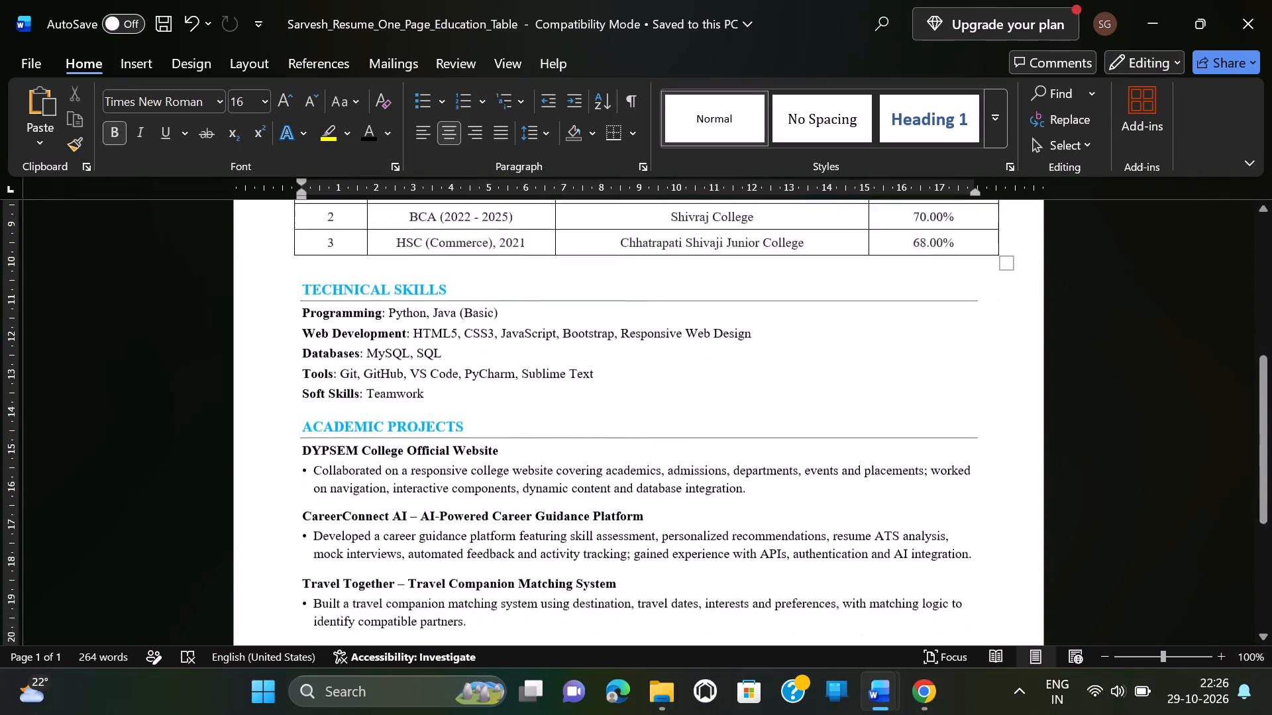
pyautogui.scroll(-5, 806, 384)
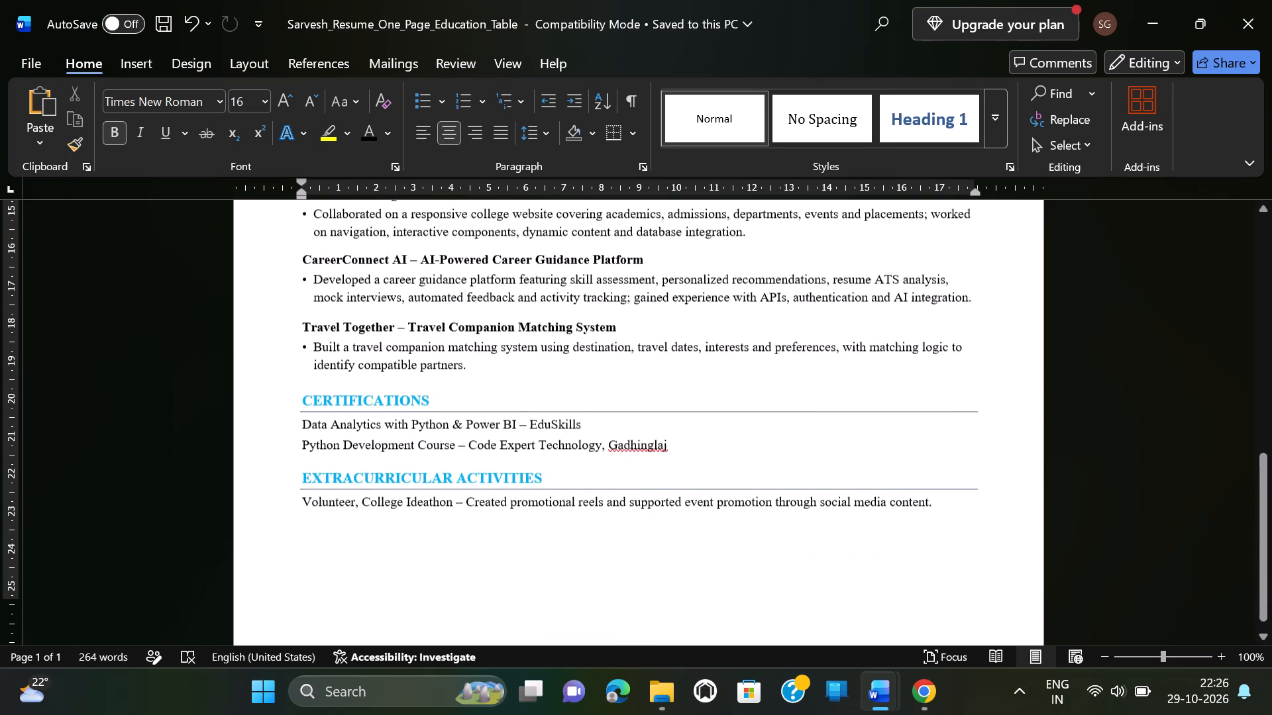
pyautogui.scroll(-2, 806, 386)
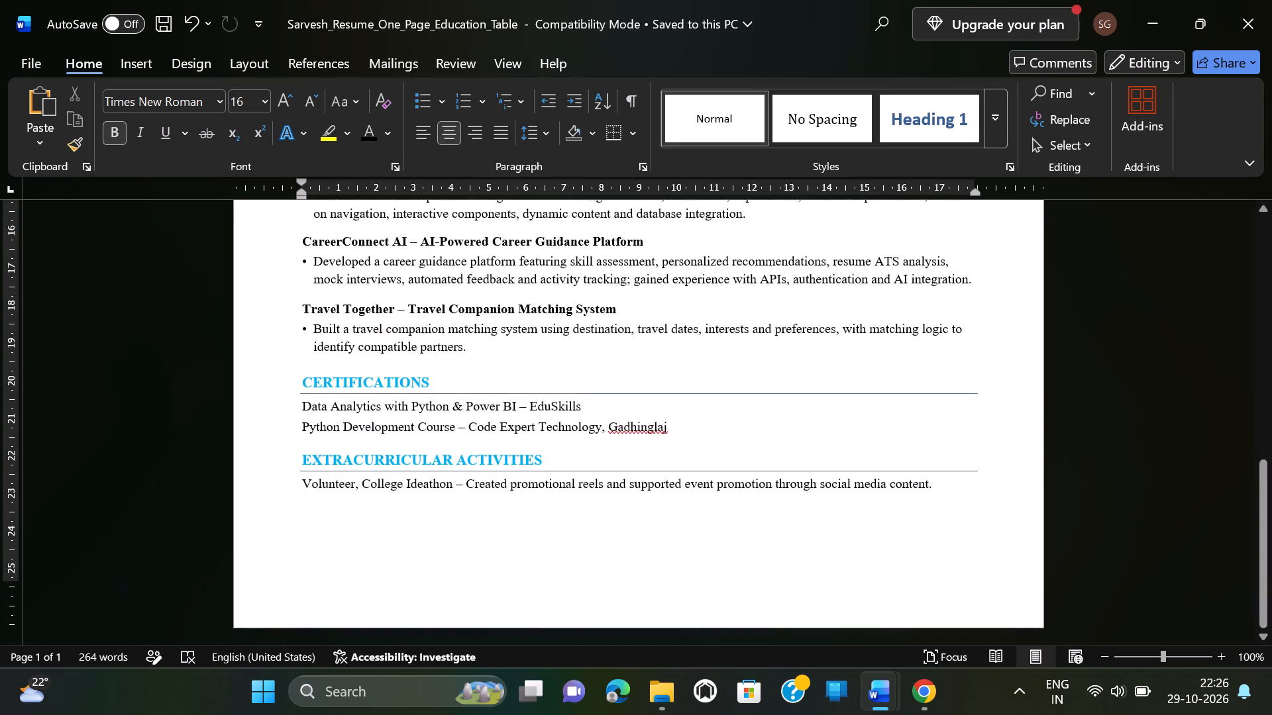
# Ignore all spelling flags for the word Gadhinglaj in the CERTIFICATIONS section.
pyautogui.click(646, 432)
pyautogui.rightClick(645, 431)
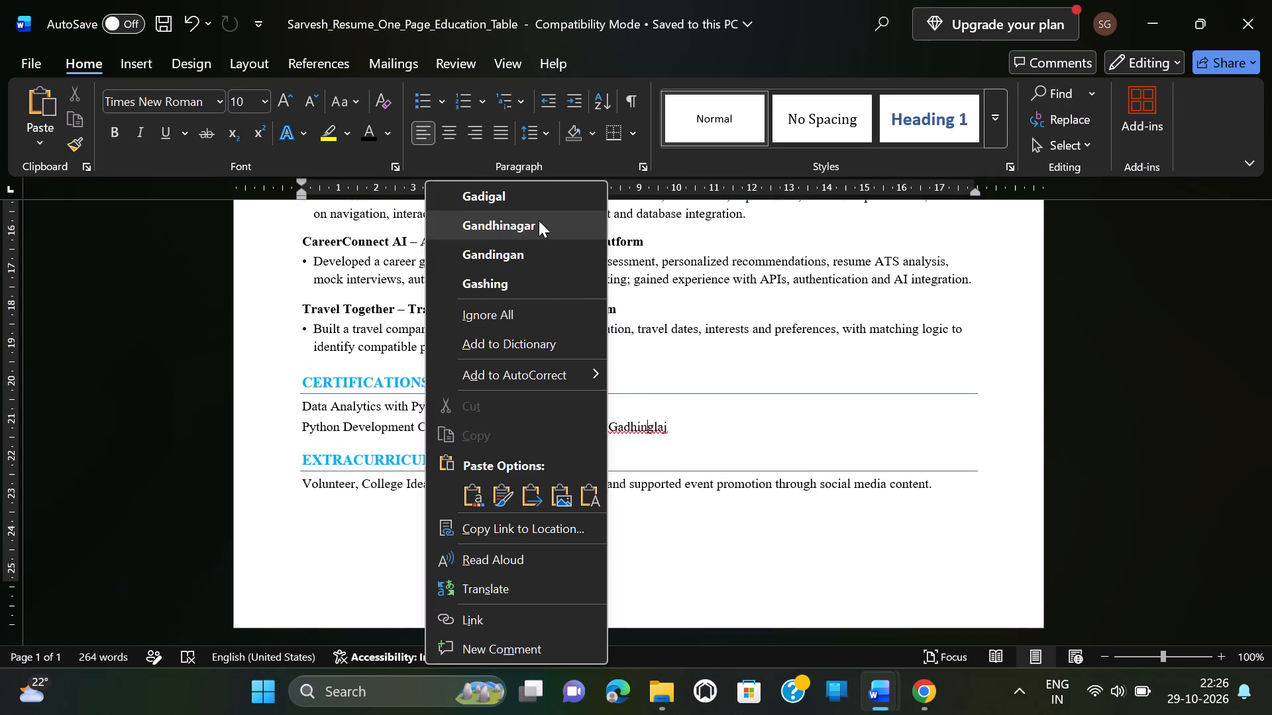
pyautogui.click(527, 314)
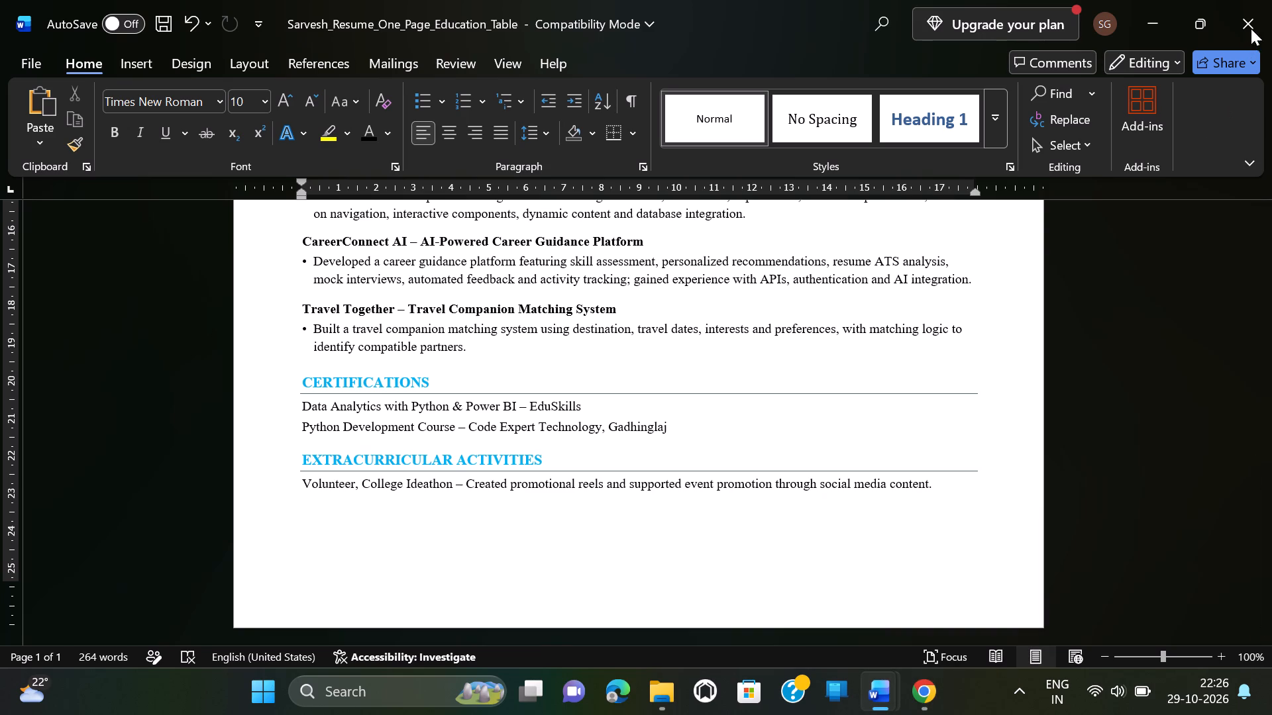
# Export the one-page resume as a PDF to the Downloads folder, keeping the document's file name and Standard optimization.
pyautogui.click(41, 58)
pyautogui.click(59, 450)
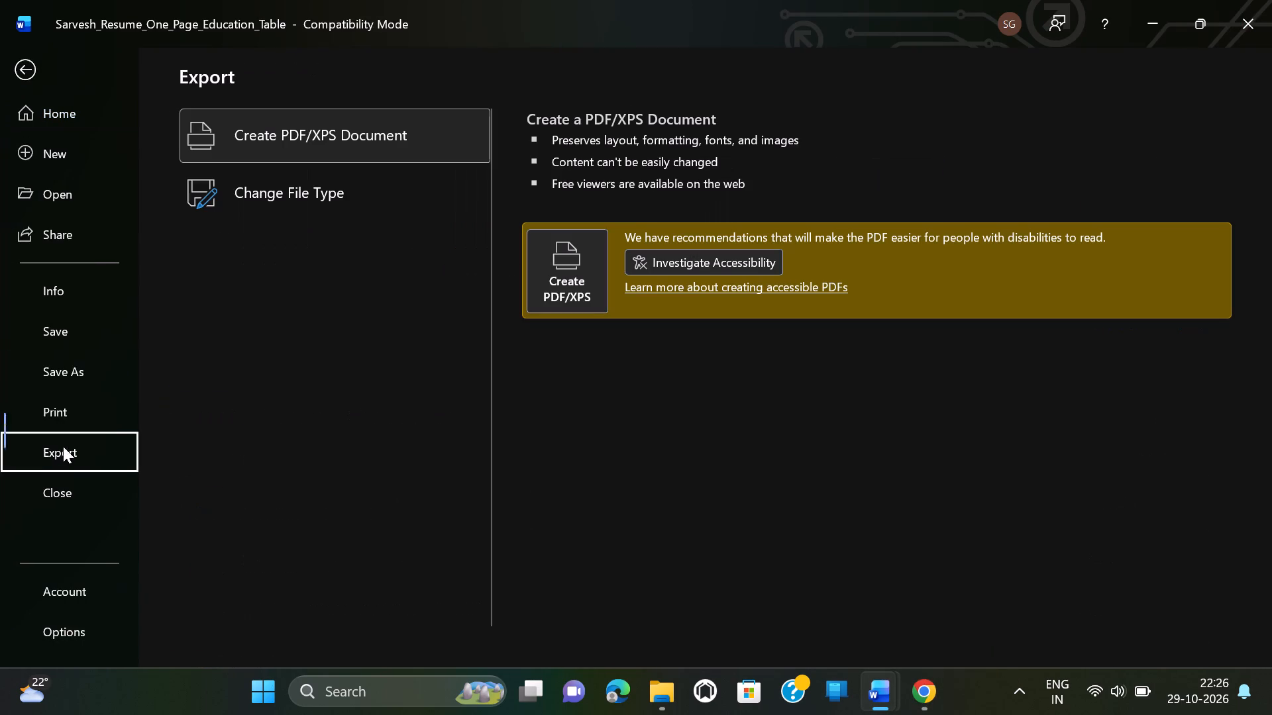
pyautogui.click(571, 271)
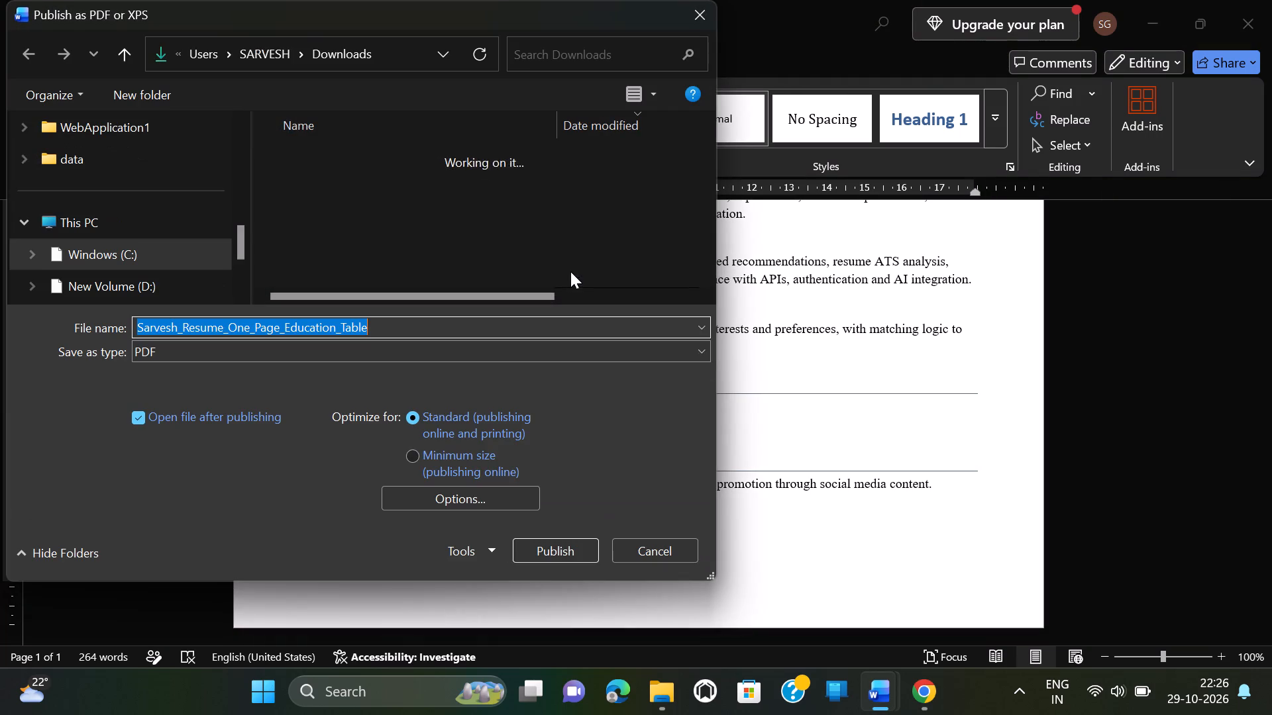
pyautogui.click(553, 546)
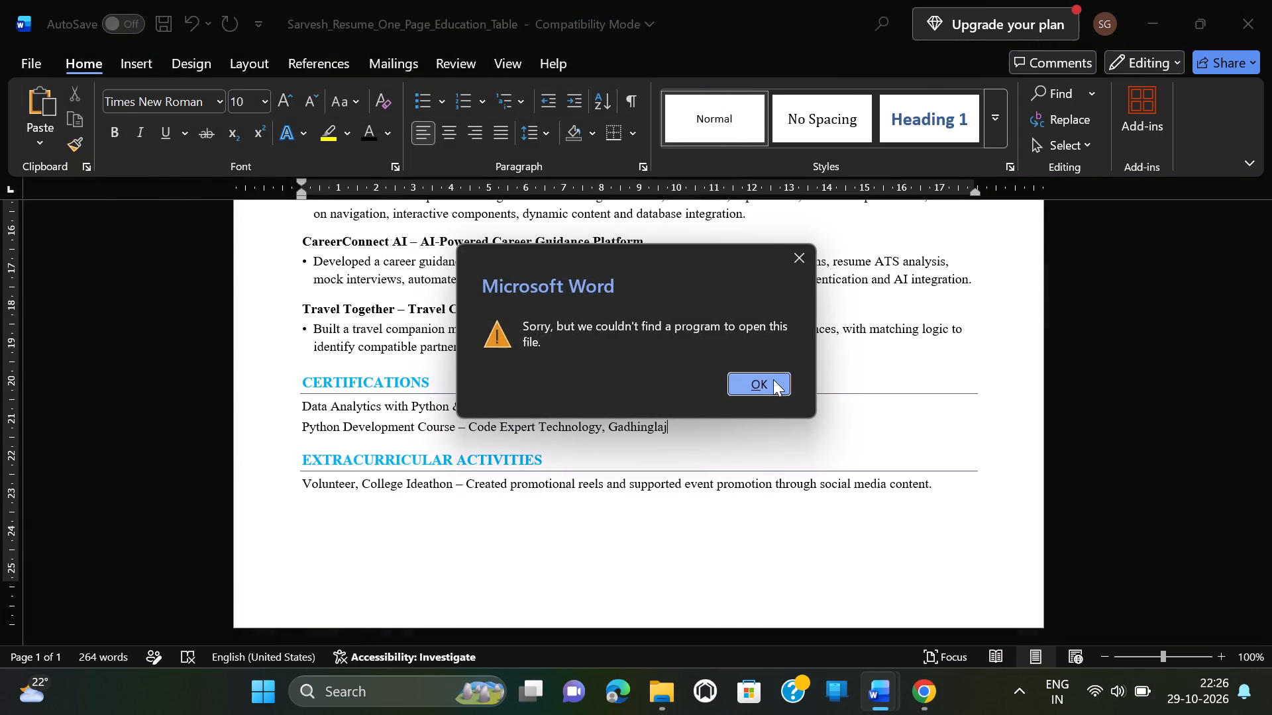
pyautogui.click(774, 379)
# Close the one-page resume document, saving its changes in Downloads.
pyautogui.click(1271, 0)
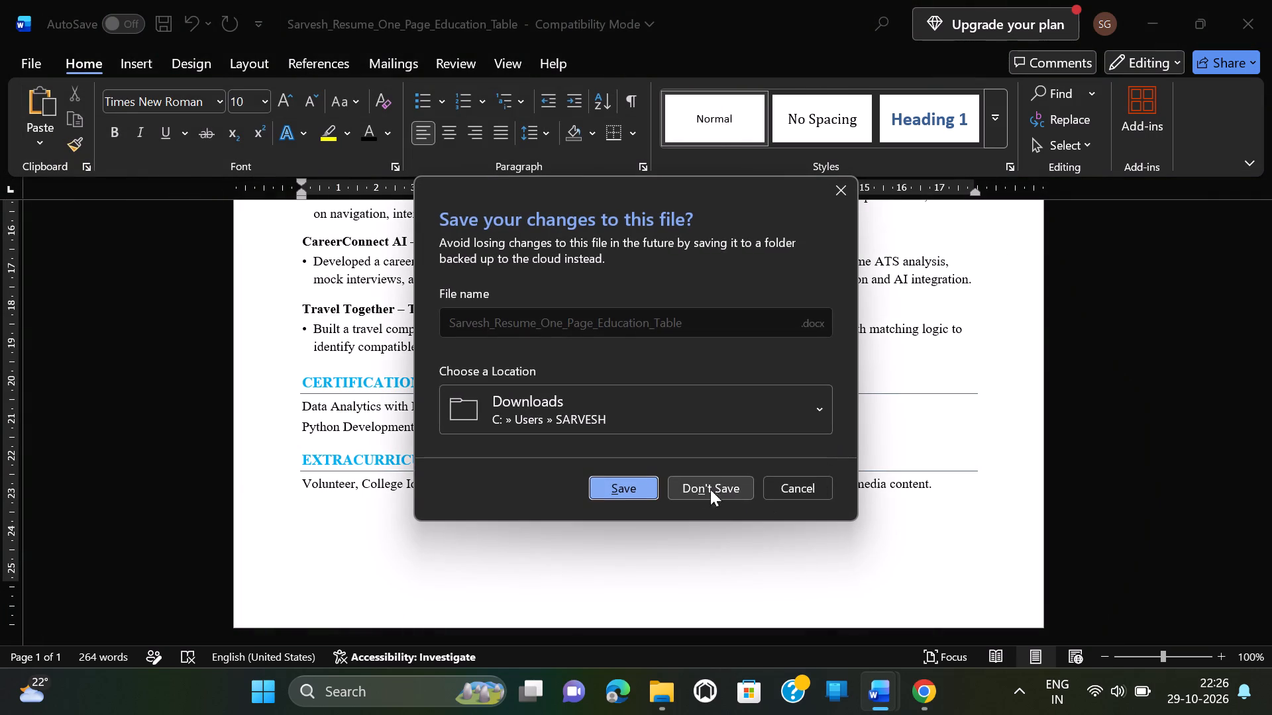
pyautogui.click(651, 481)
# Close the original two-page resume and the Eduskills folder window.
pyautogui.click(1271, 66)
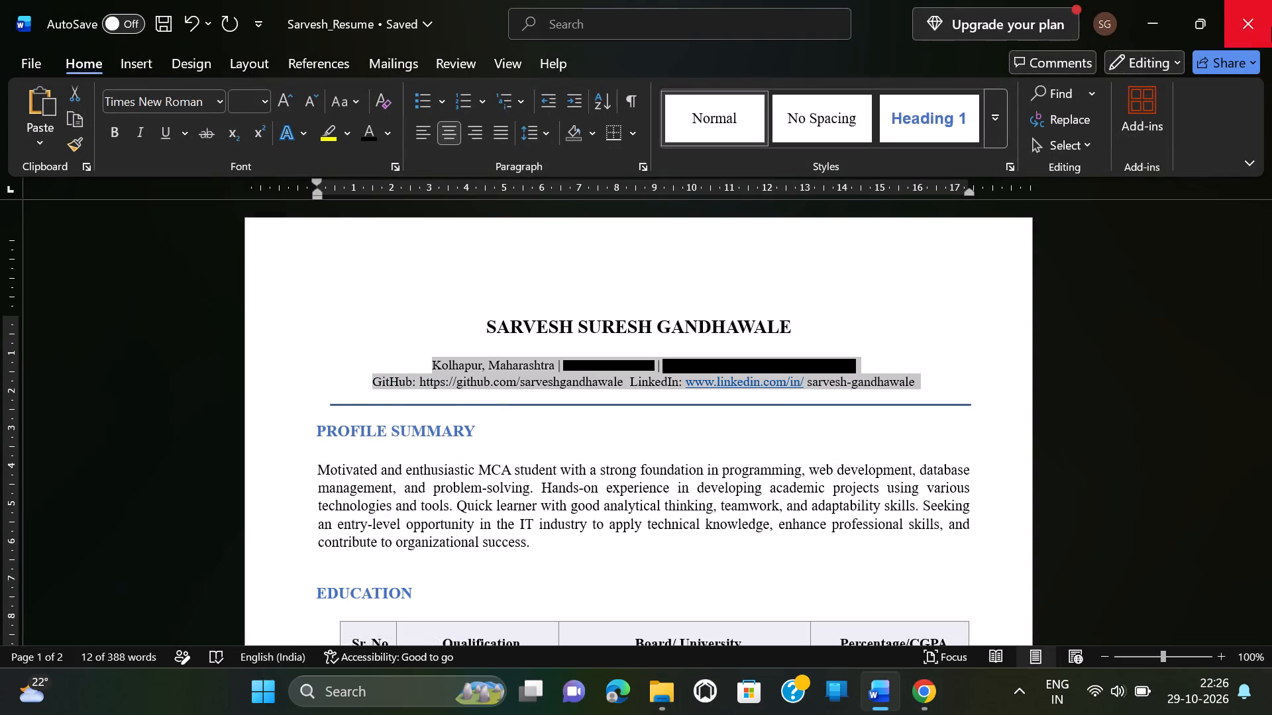
pyautogui.click(1271, 26)
pyautogui.click(662, 448)
pyautogui.click(1247, 0)
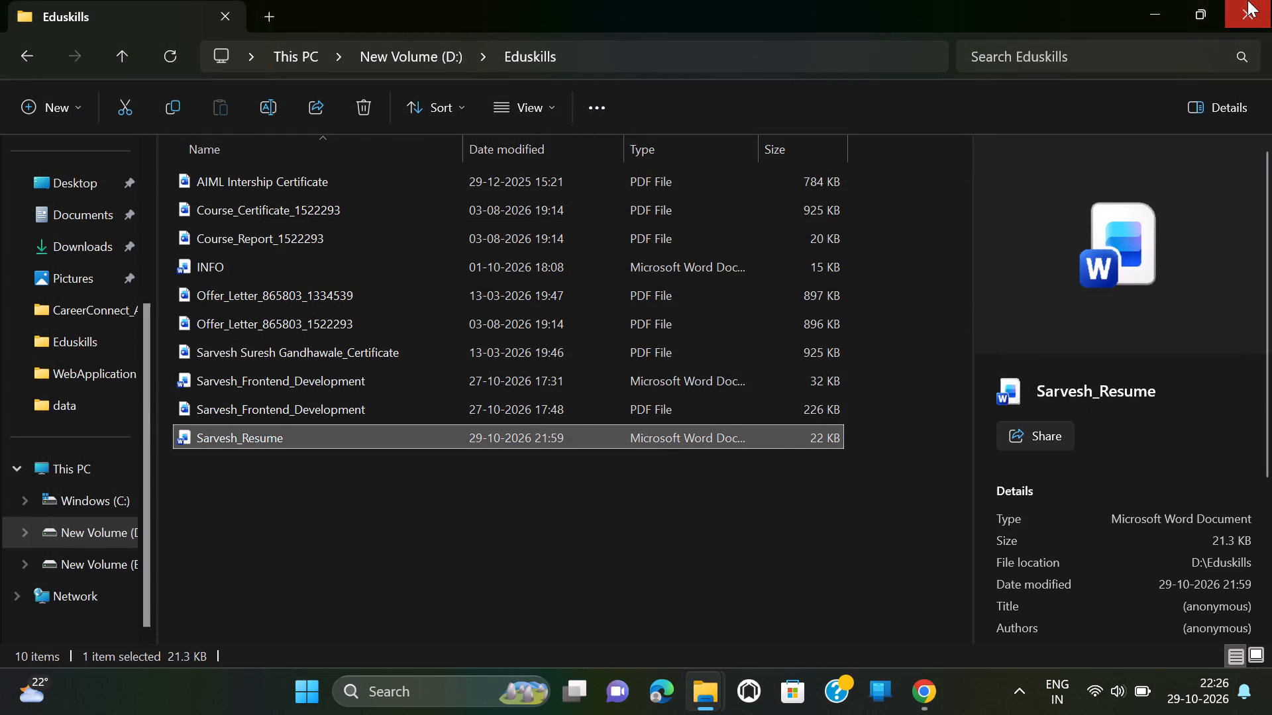
# Pause the song playing in the browser's YouTube tab.
pyautogui.click(399, 15)
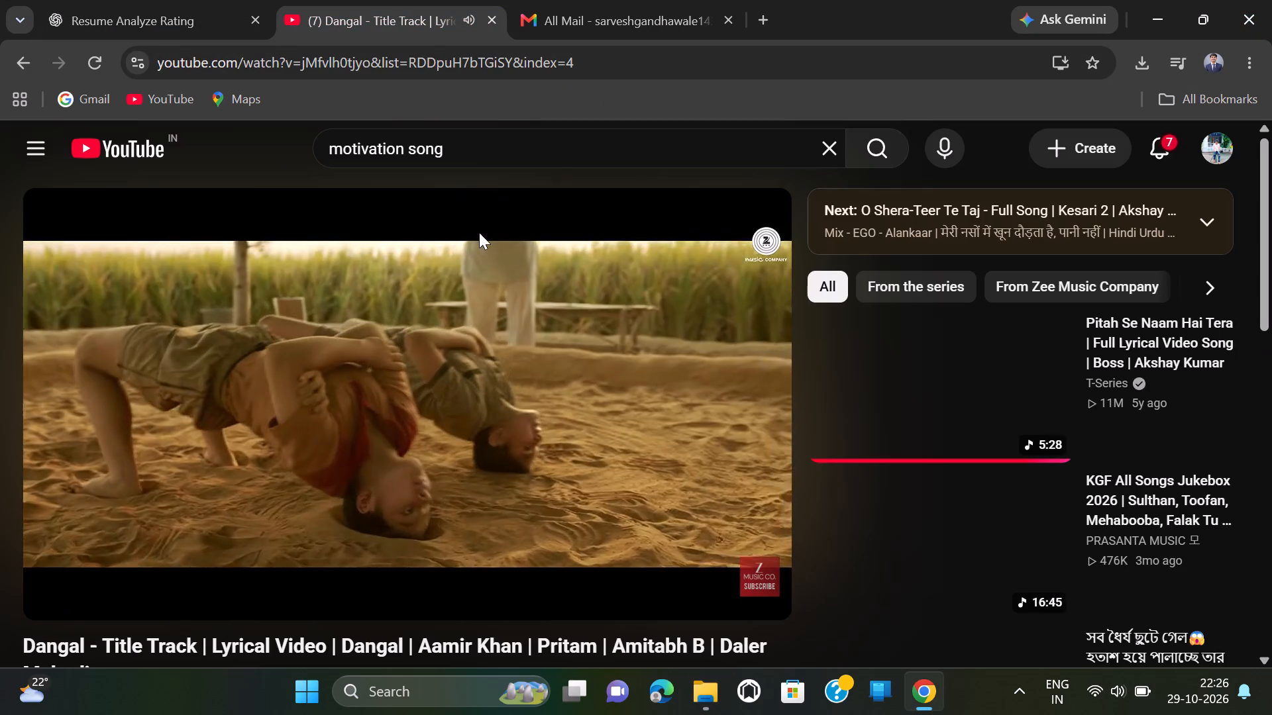
pyautogui.click(479, 232)
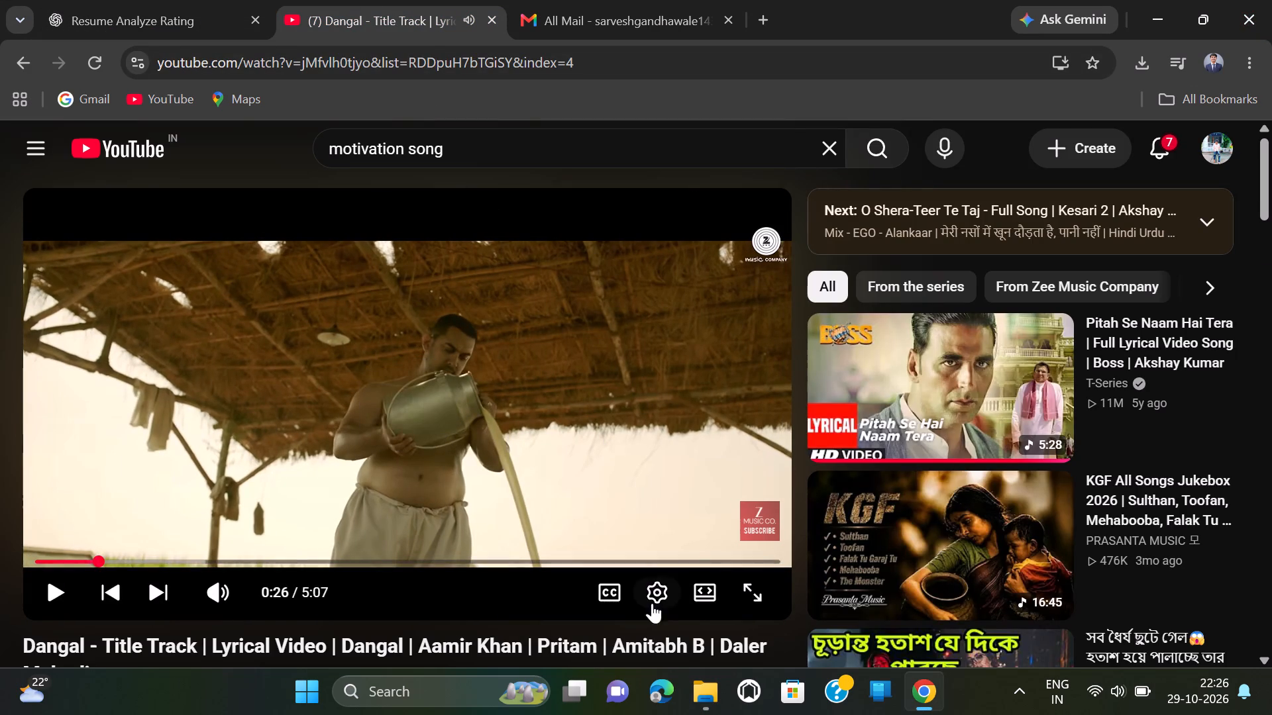
# Switch to the Downloads folder and open the exported one-page resume PDF.
pyautogui.click(691, 687)
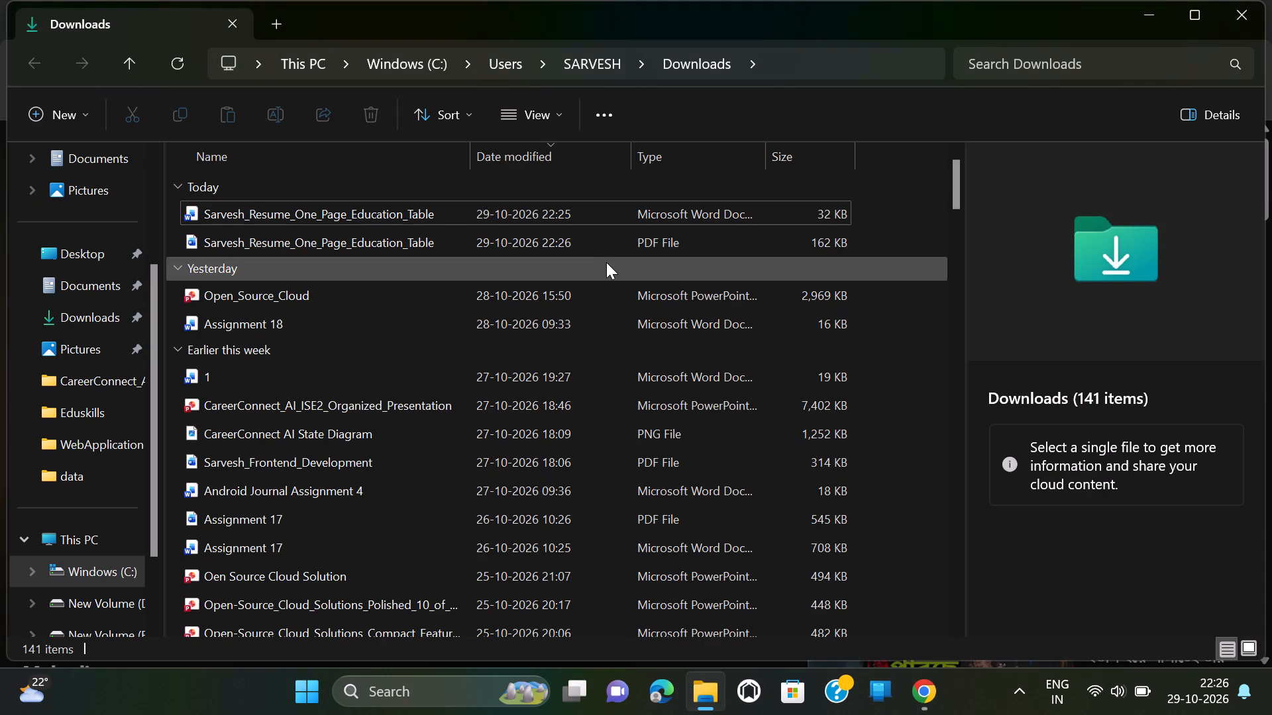
pyautogui.doubleClick(617, 234)
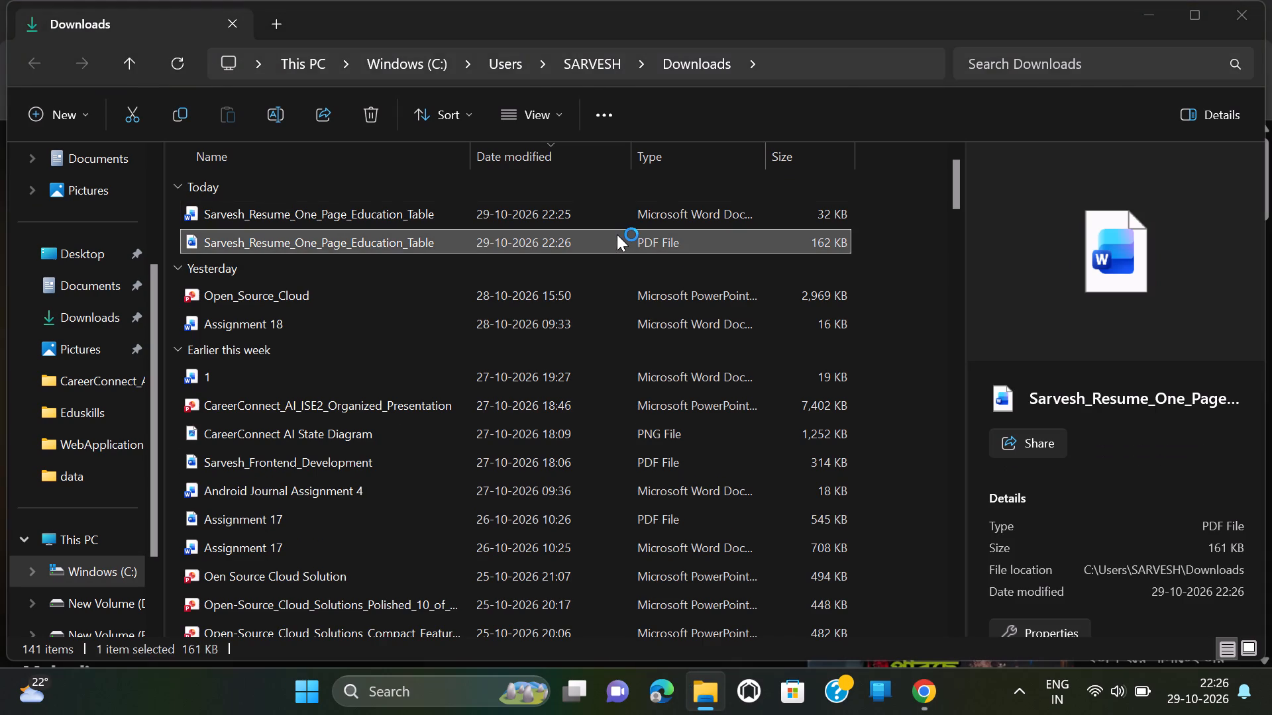
# Examine the opened PDF's layout, section spacing and page break from the header through EXTRACURRICULAR ACTIVITIES.
pyautogui.scroll(-6, 605, 358)
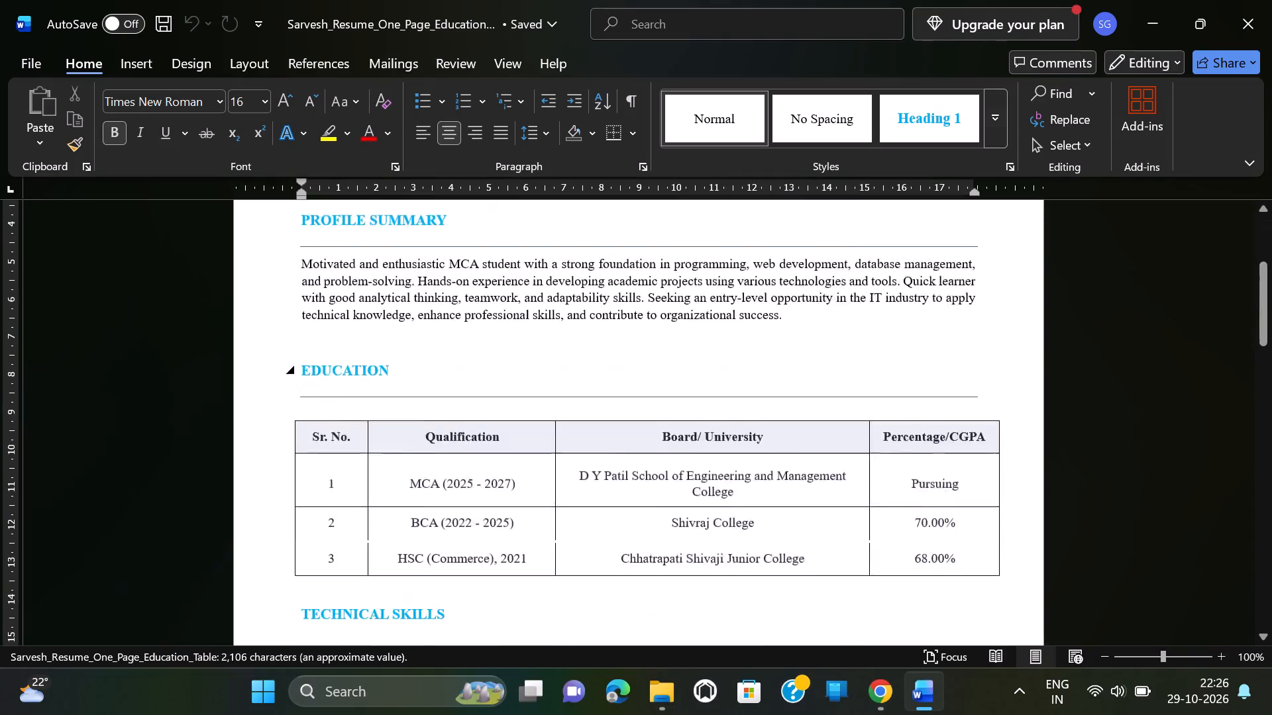
pyautogui.scroll(-19, 598, 318)
pyautogui.scroll(-4, 599, 318)
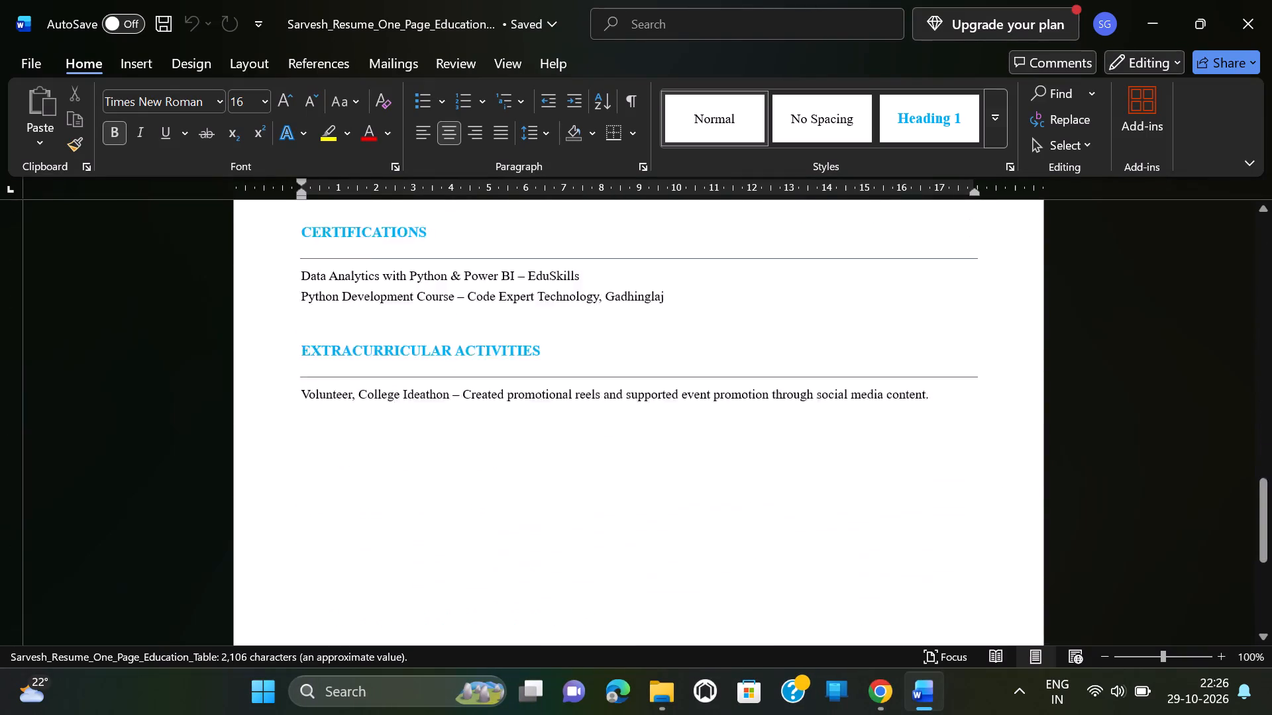
pyautogui.scroll(-4, 598, 312)
pyautogui.scroll(14, 598, 312)
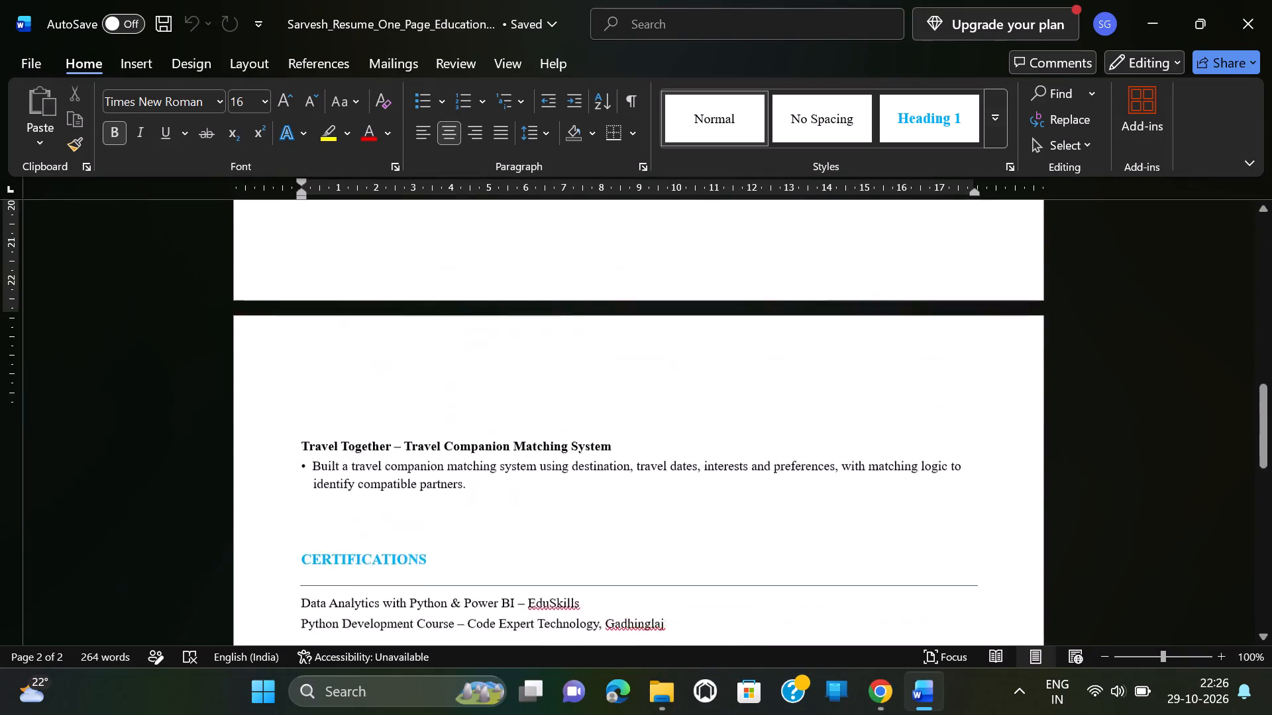
pyautogui.scroll(10, 598, 312)
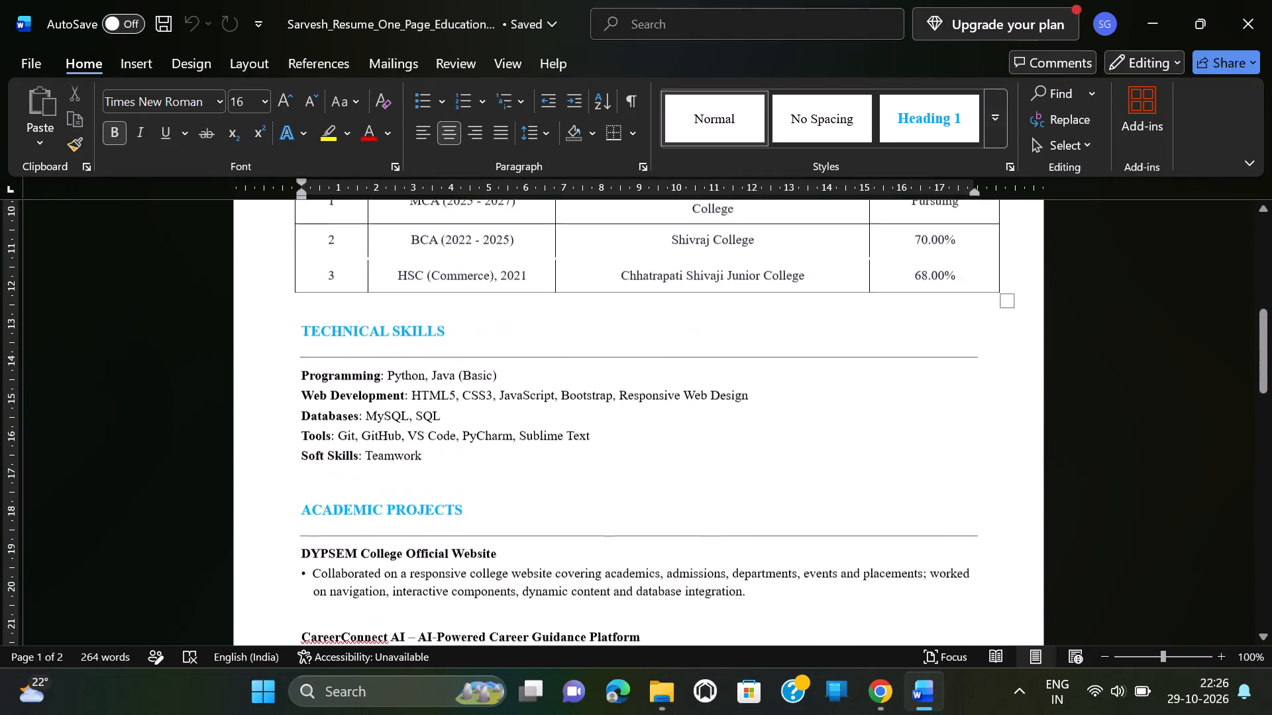
pyautogui.scroll(7, 605, 303)
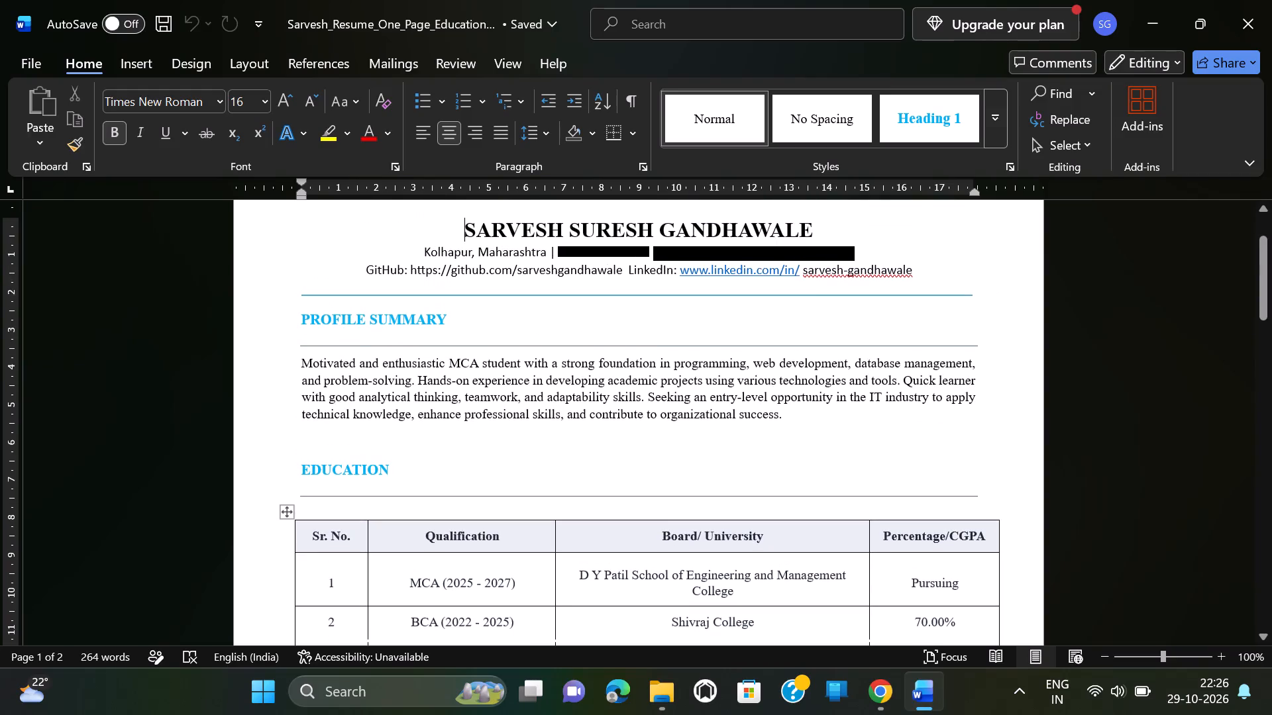
# Reduce the blank gap between the profile summary text and the EDUCATION heading to a single paragraph break.
pyautogui.click(447, 446)
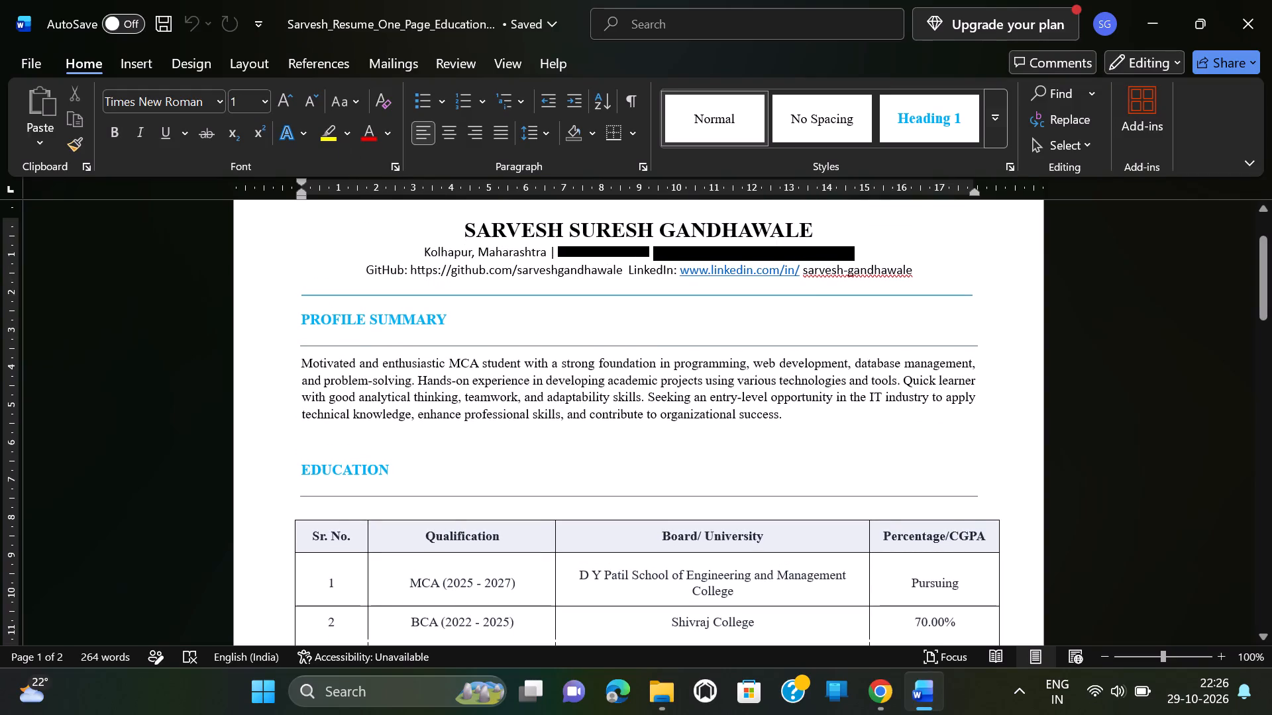
pyautogui.press('BackSpace')
pyautogui.press('BackSpace')
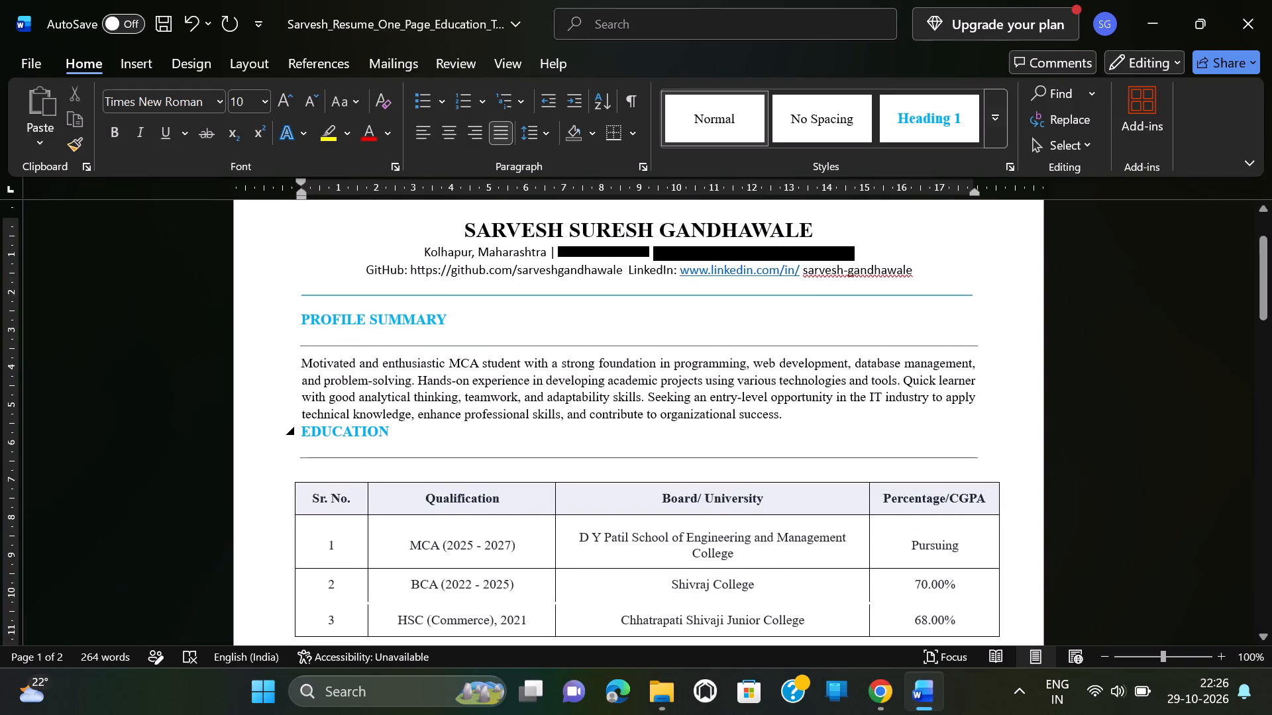
pyautogui.press('Return')
pyautogui.scroll(-2, 478, 487)
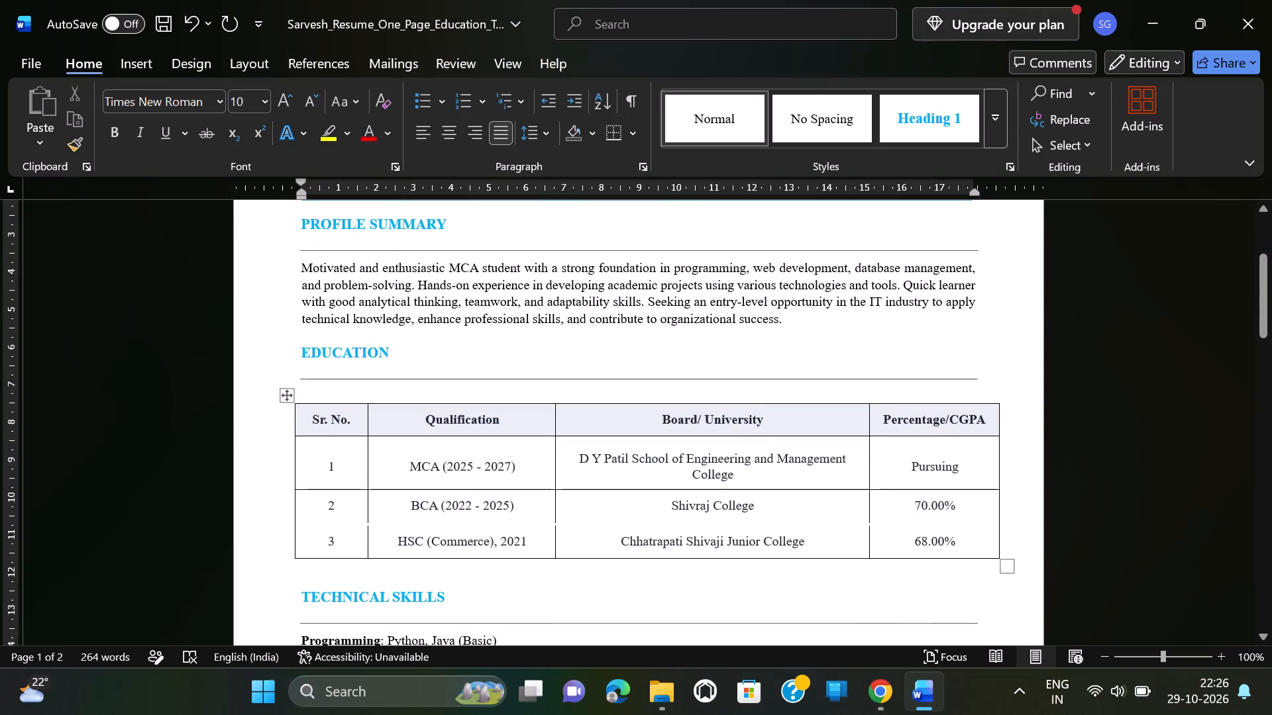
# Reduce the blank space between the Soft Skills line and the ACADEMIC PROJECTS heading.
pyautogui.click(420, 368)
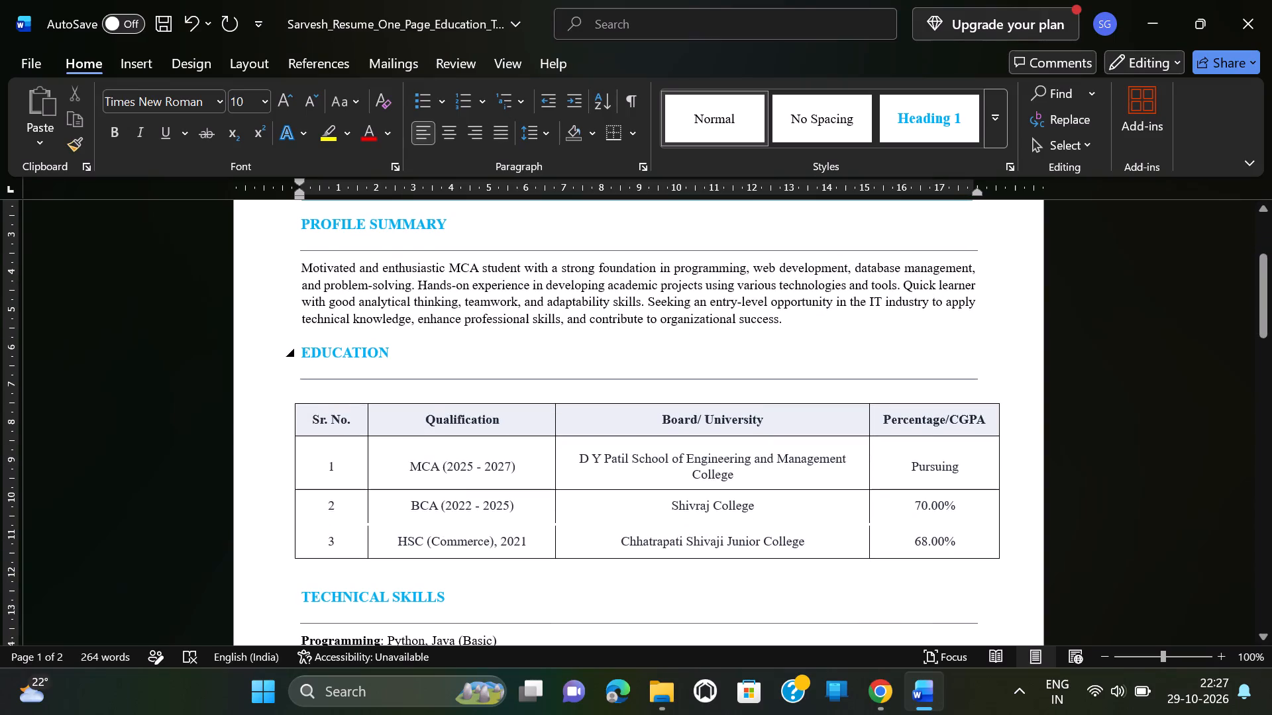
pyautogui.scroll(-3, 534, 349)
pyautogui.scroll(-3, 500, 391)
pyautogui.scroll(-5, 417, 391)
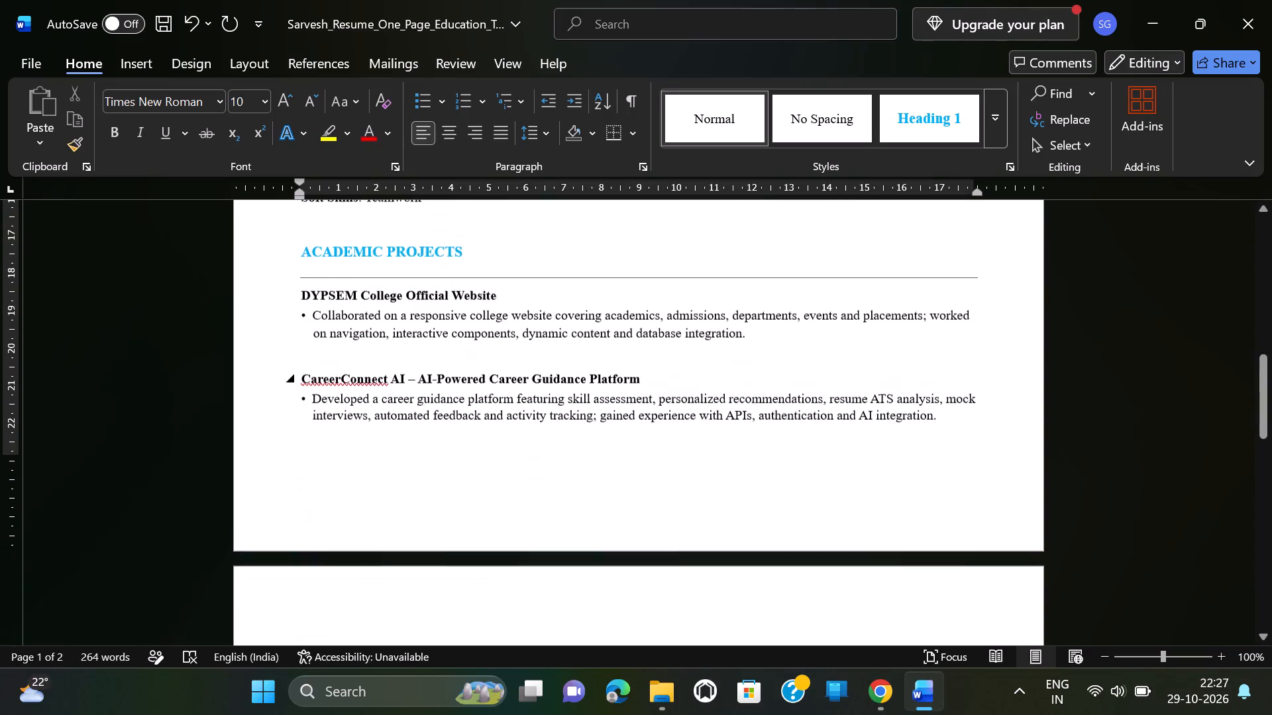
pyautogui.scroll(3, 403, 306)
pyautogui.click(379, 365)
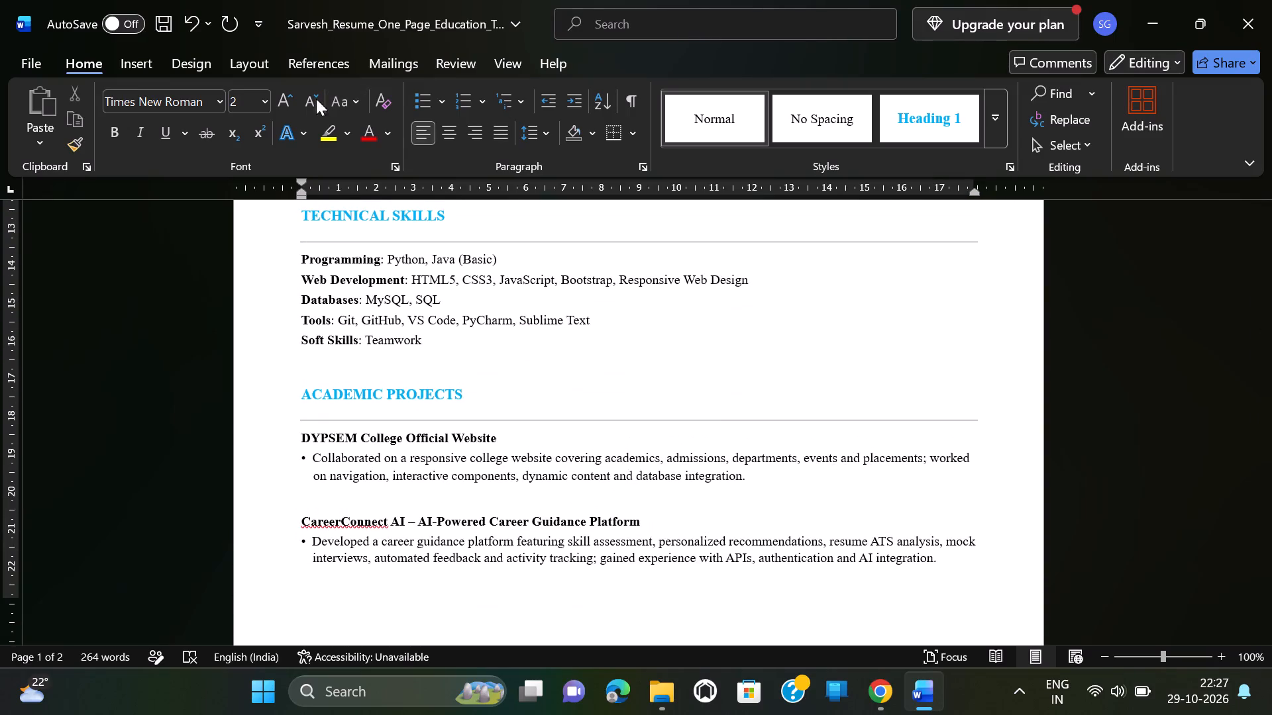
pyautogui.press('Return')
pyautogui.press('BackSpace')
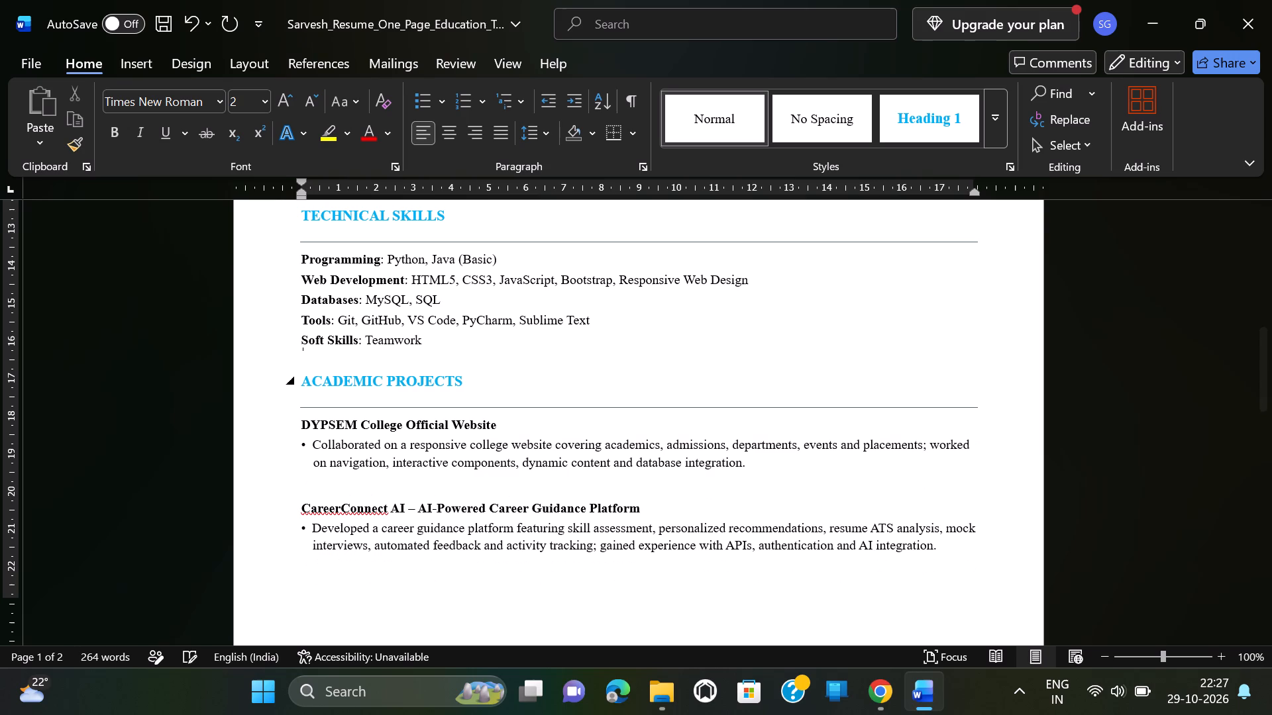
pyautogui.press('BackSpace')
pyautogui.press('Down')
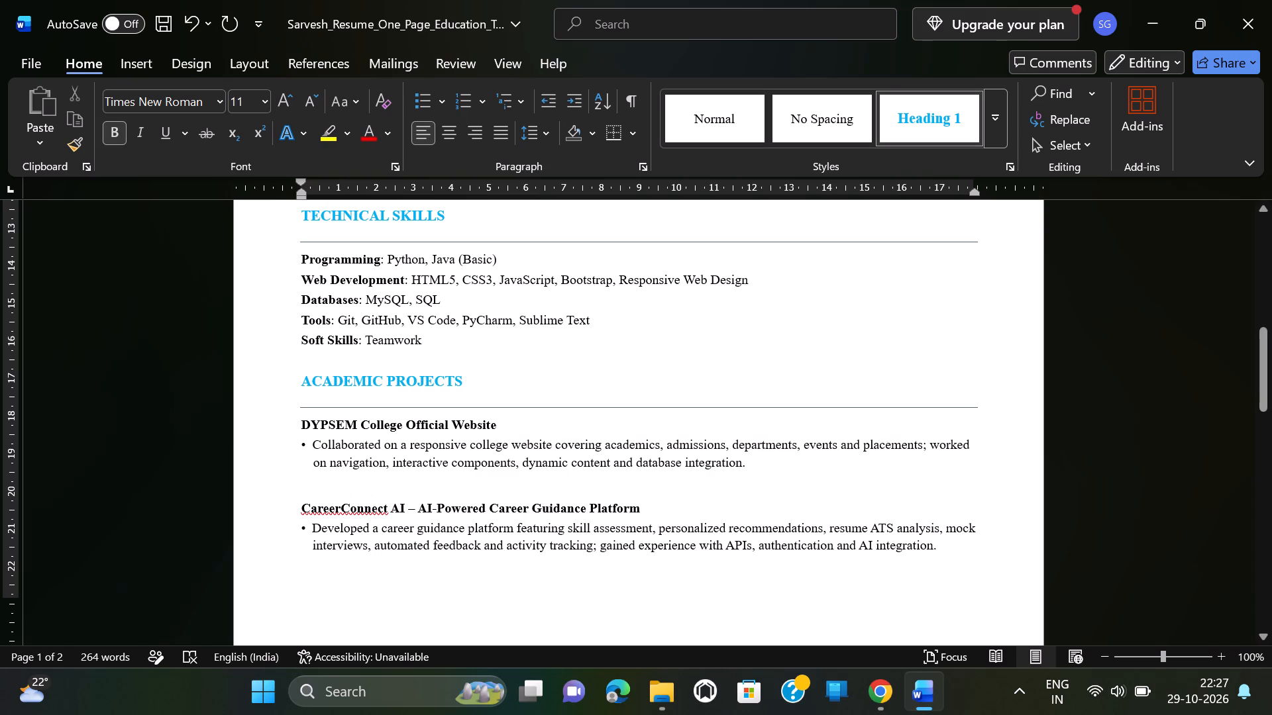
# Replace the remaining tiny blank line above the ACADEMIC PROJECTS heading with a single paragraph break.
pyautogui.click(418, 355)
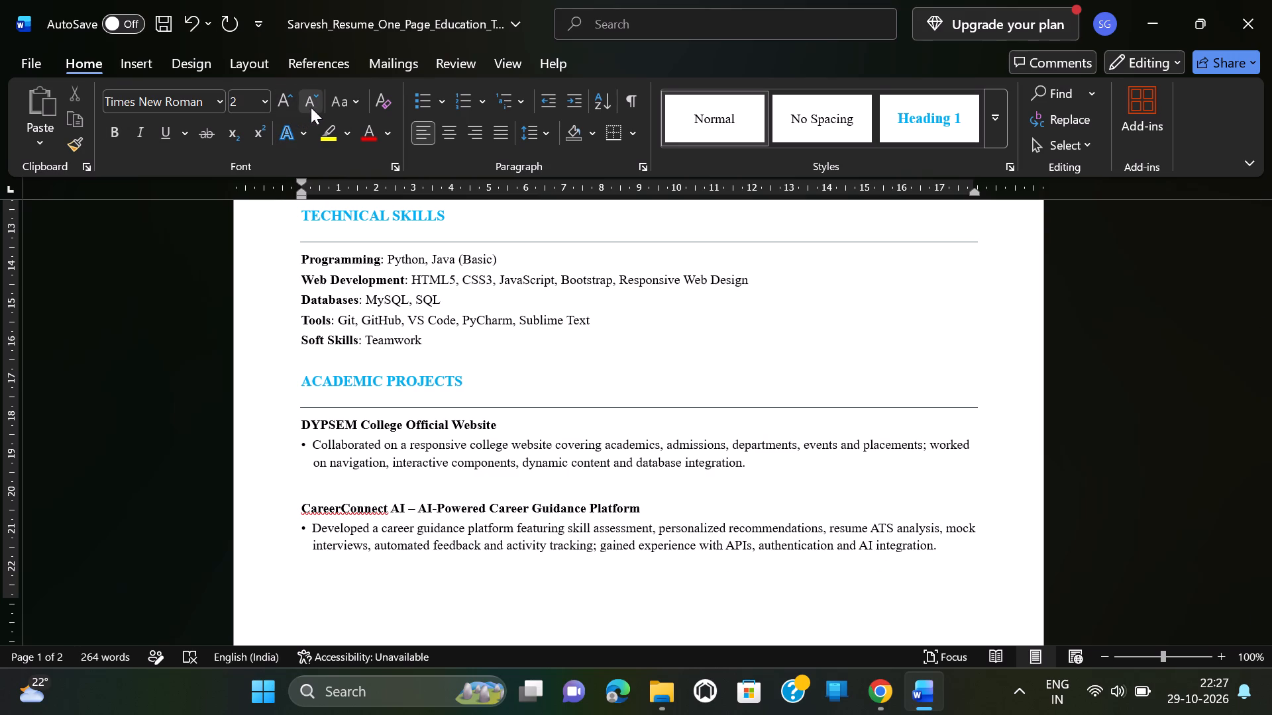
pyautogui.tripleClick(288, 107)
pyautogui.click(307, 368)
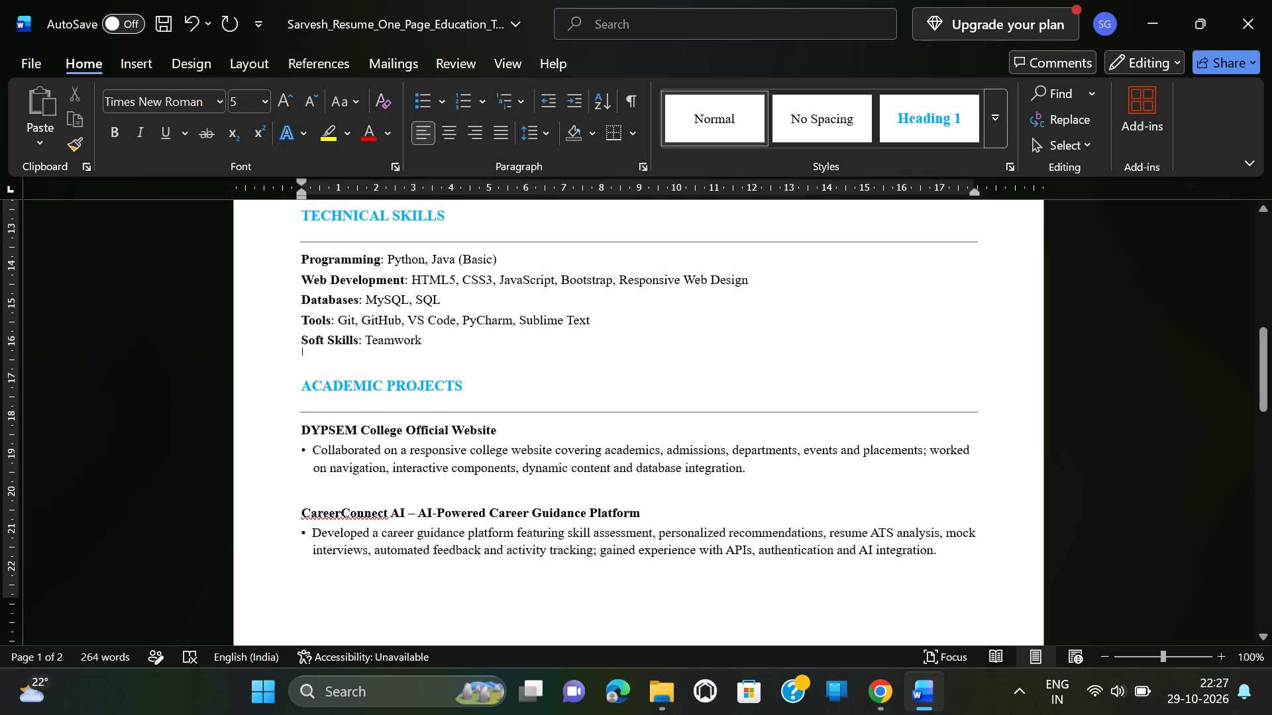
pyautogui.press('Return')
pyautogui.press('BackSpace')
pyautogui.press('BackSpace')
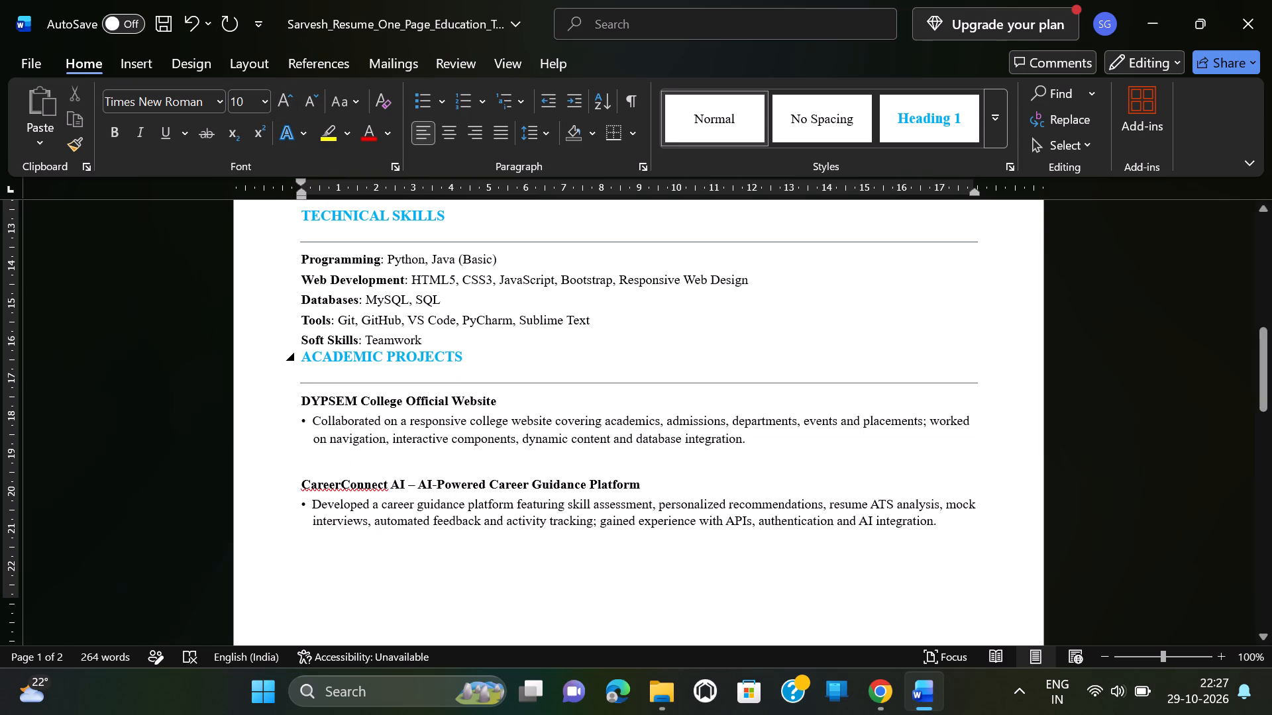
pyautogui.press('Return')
# Check the page break before the Travel Together project, and close the converted resume without saving the changes.
pyautogui.scroll(-11, 344, 391)
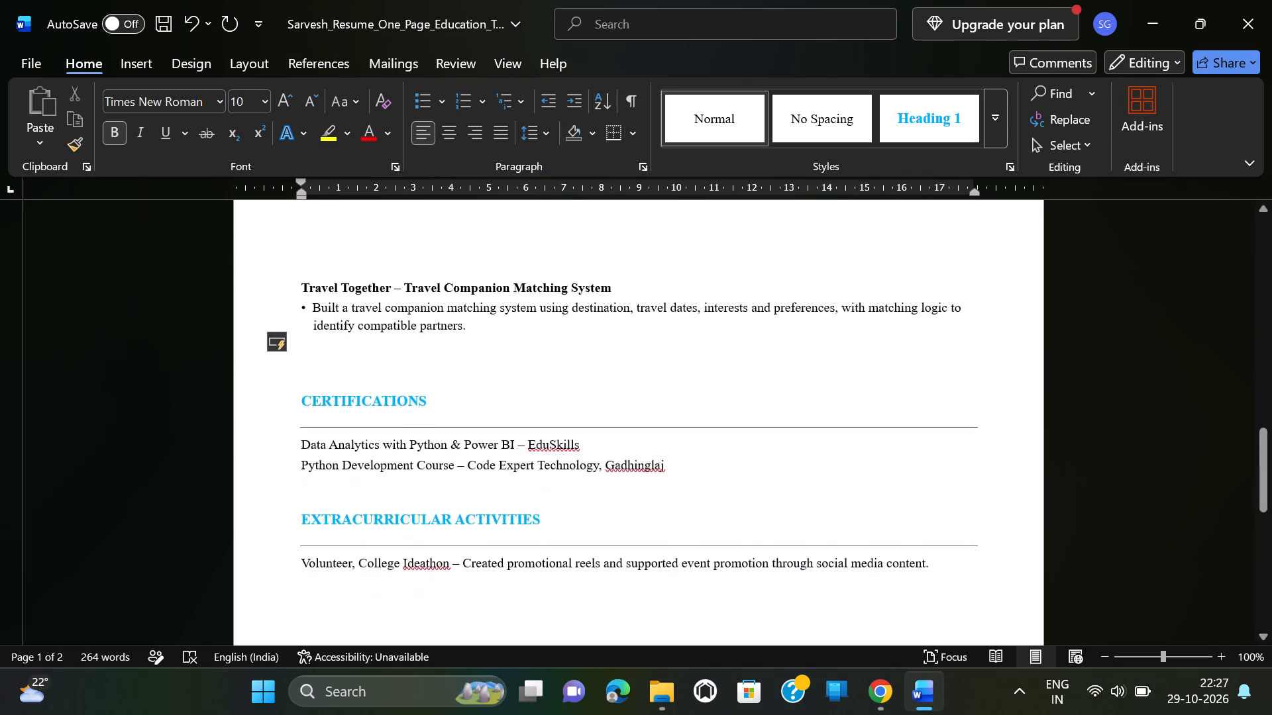
pyautogui.scroll(4, 392, 377)
pyautogui.scroll(-15, 398, 385)
pyautogui.scroll(16, 508, 405)
pyautogui.moveTo(508, 405); pyautogui.dragTo(518, 416, button='middle')
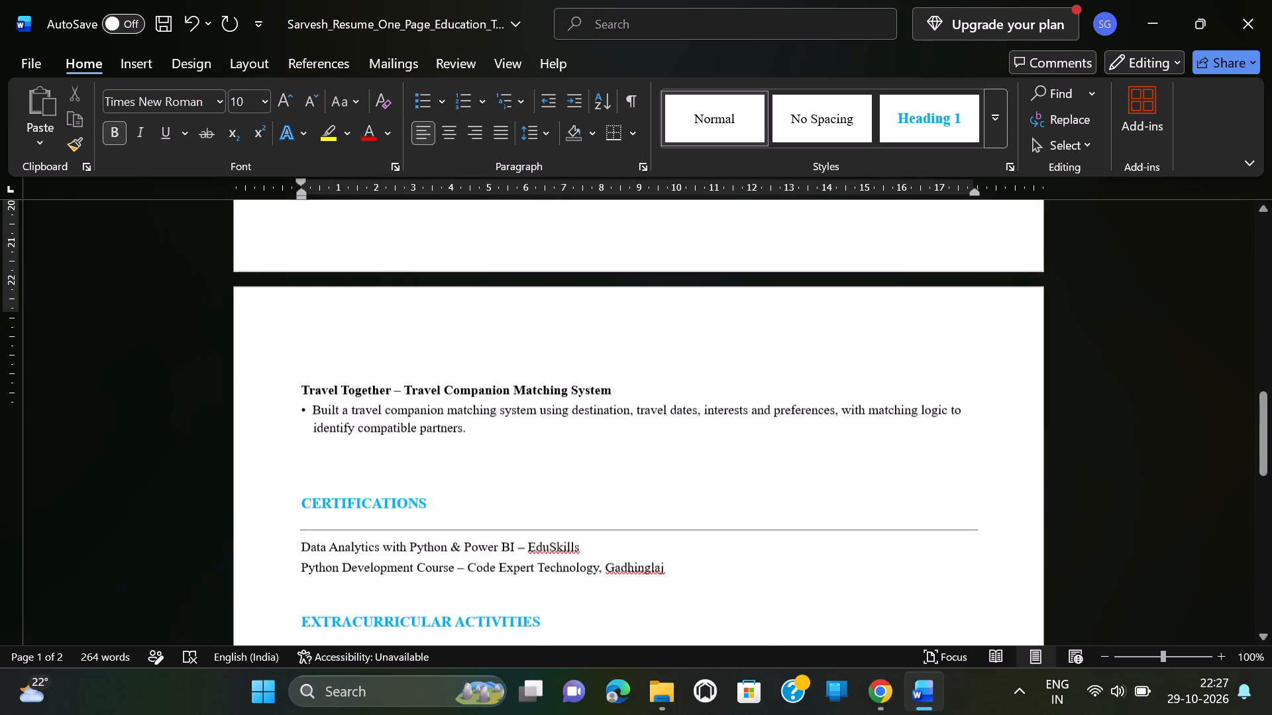
pyautogui.scroll(1, 518, 416)
pyautogui.click(1271, 0)
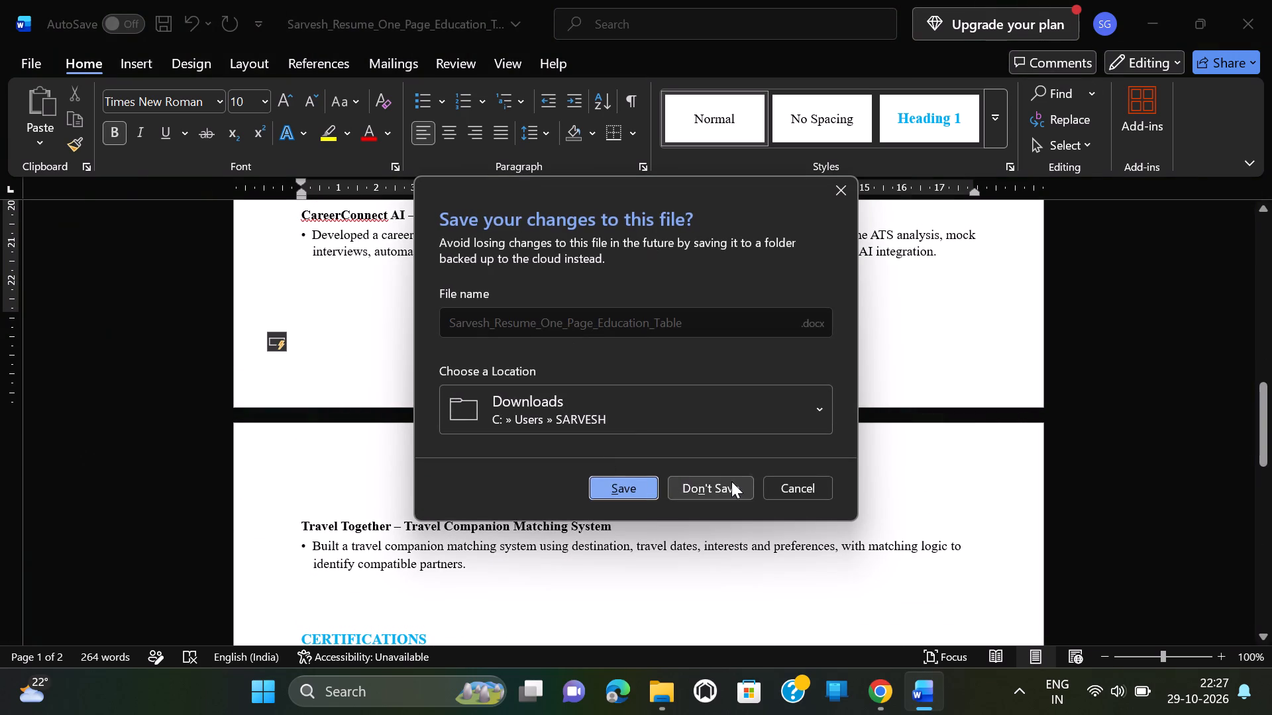
pyautogui.click(732, 482)
# Delete the exported one-page resume PDF from the Downloads folder, keeping the Word document.
pyautogui.click(483, 250)
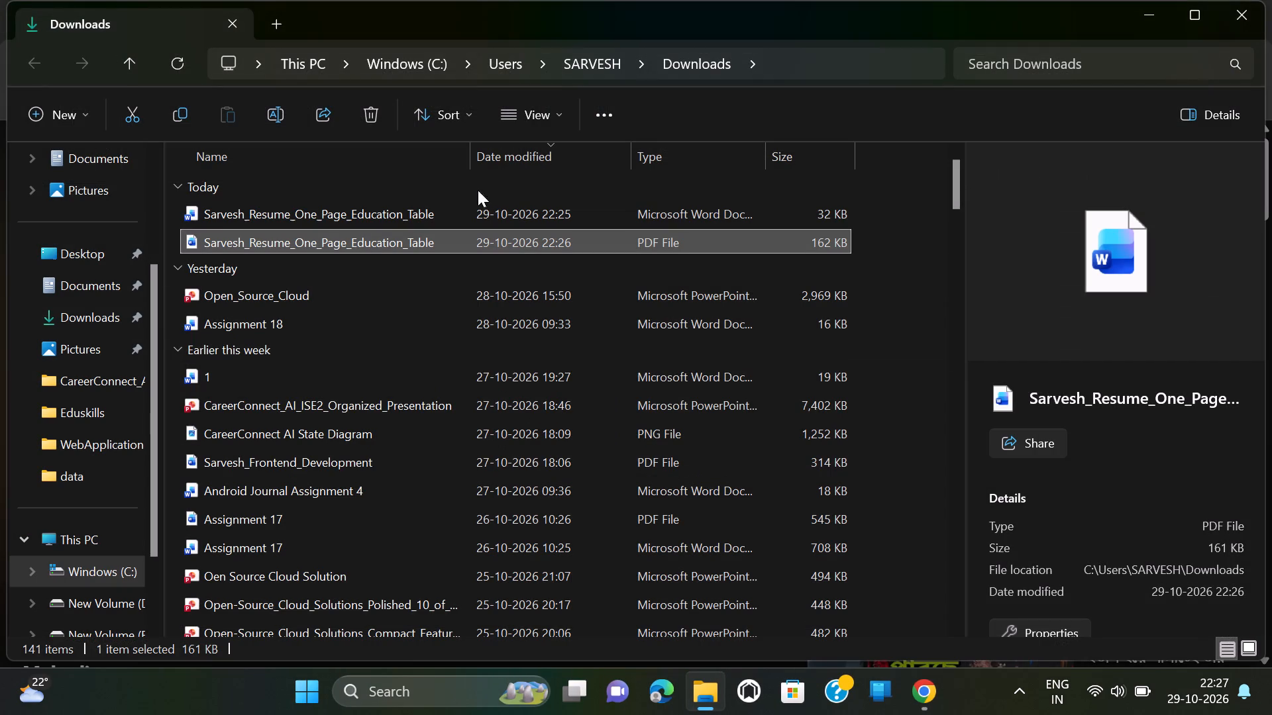